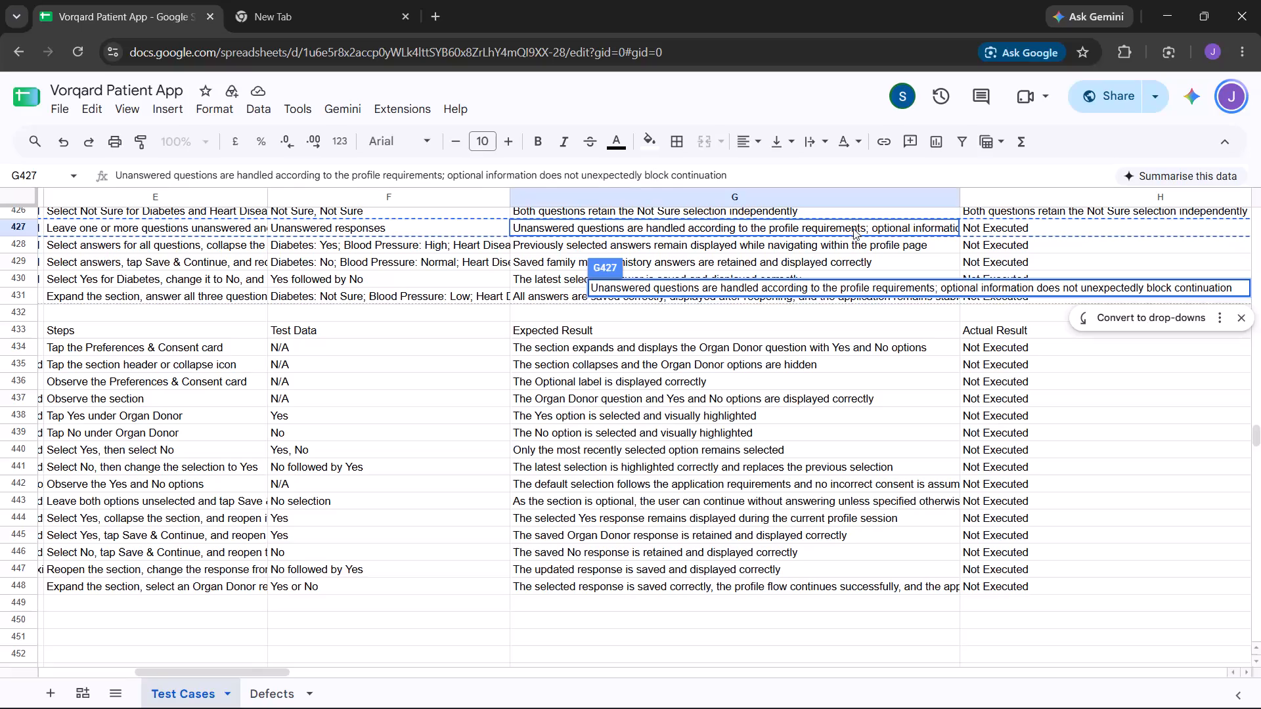
Finish the open edit of the Expected Result for the unanswered-questions test case in row 427.
scroll(810, 248, up, 1)
key(Return)
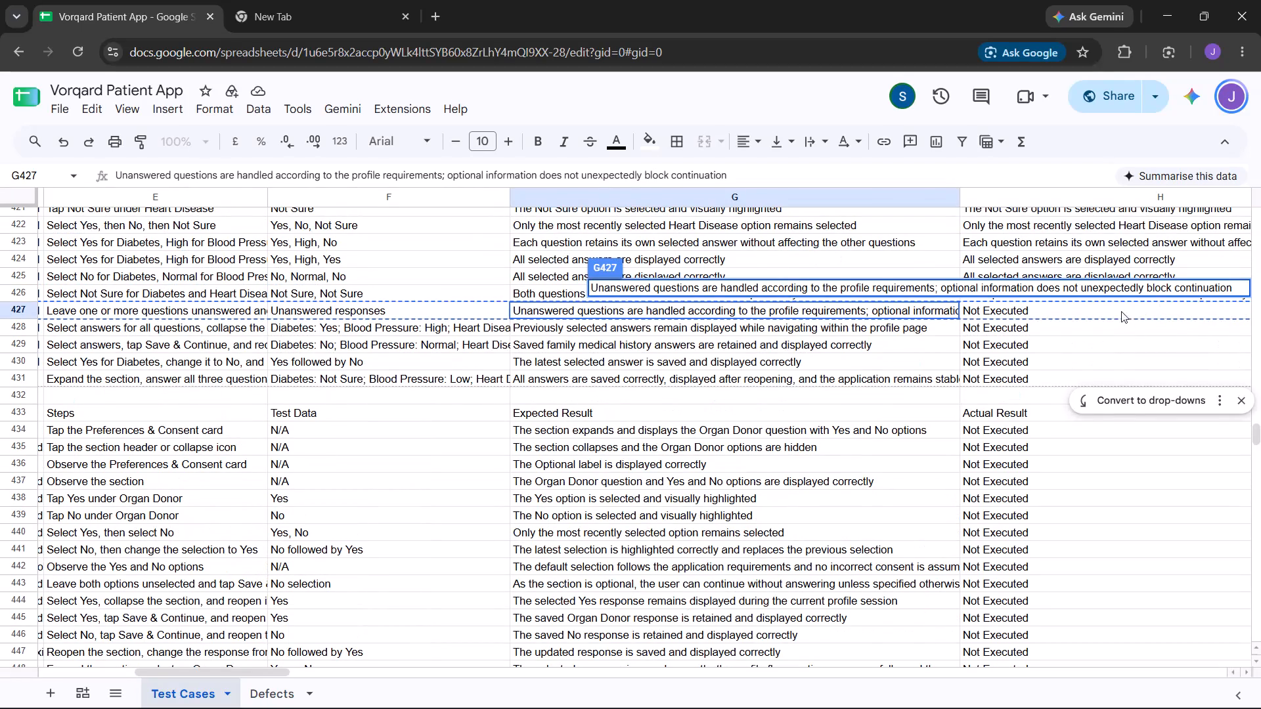
key(Return)
double_click(1166, 290)
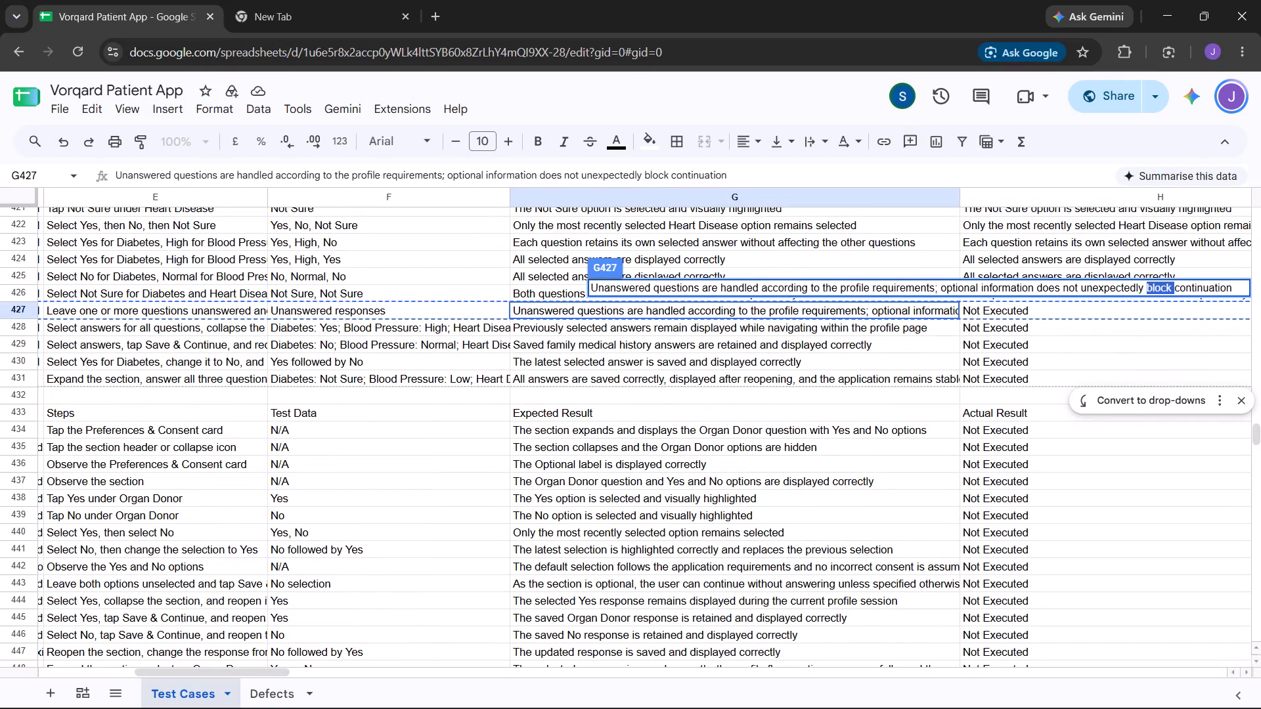
key(Right)
key(Right)
key(Right)
key(Right)
key(Right)
key(Right)
key(Right)
key(Right)
key(Right)
key(Right)
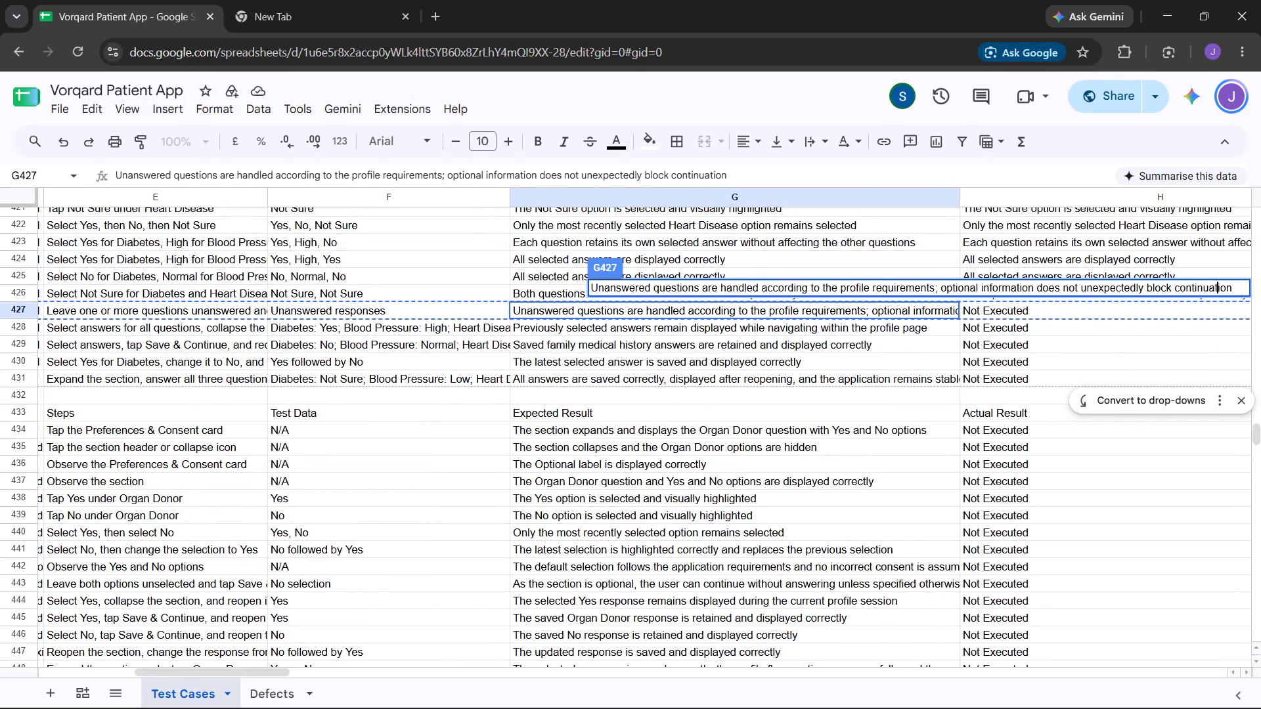
key(Right)
key(Right)
key(Right)
key(Return)
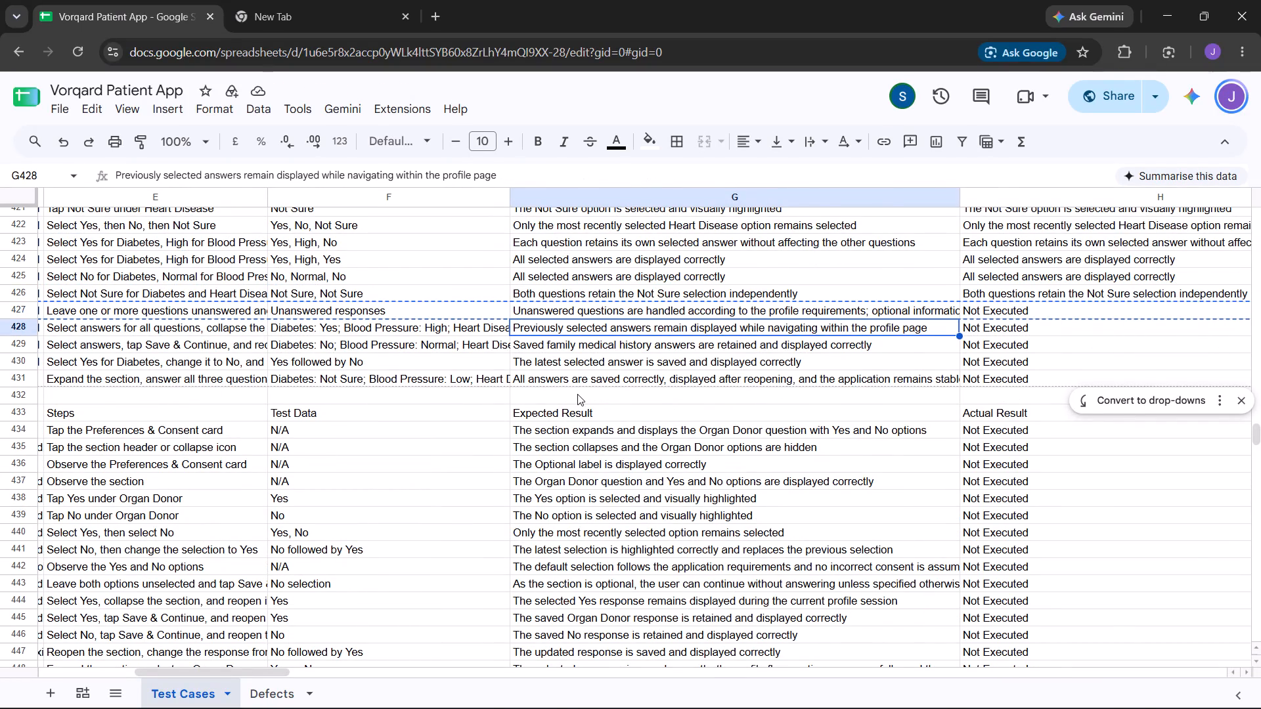
Review the Family Medical History test cases around row 427 across the title, precondition, steps and test data columns.
scroll(577, 394, right, 7)
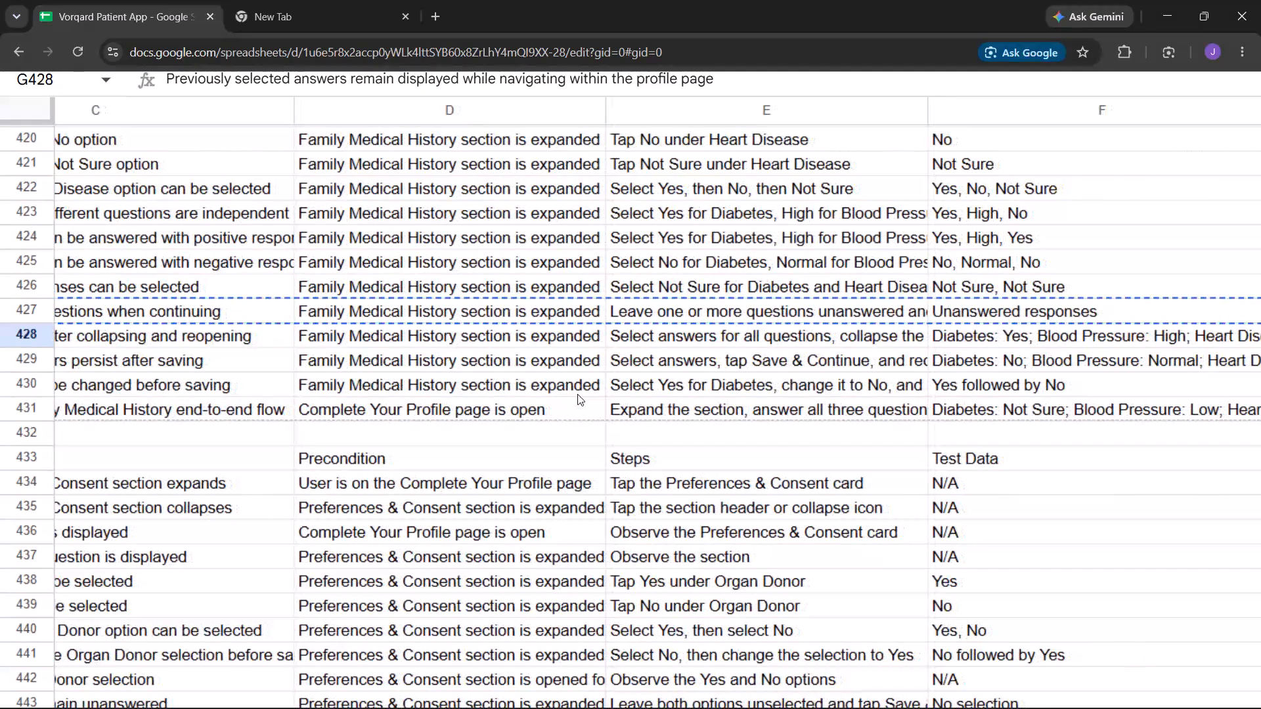
scroll(577, 394, right, 6)
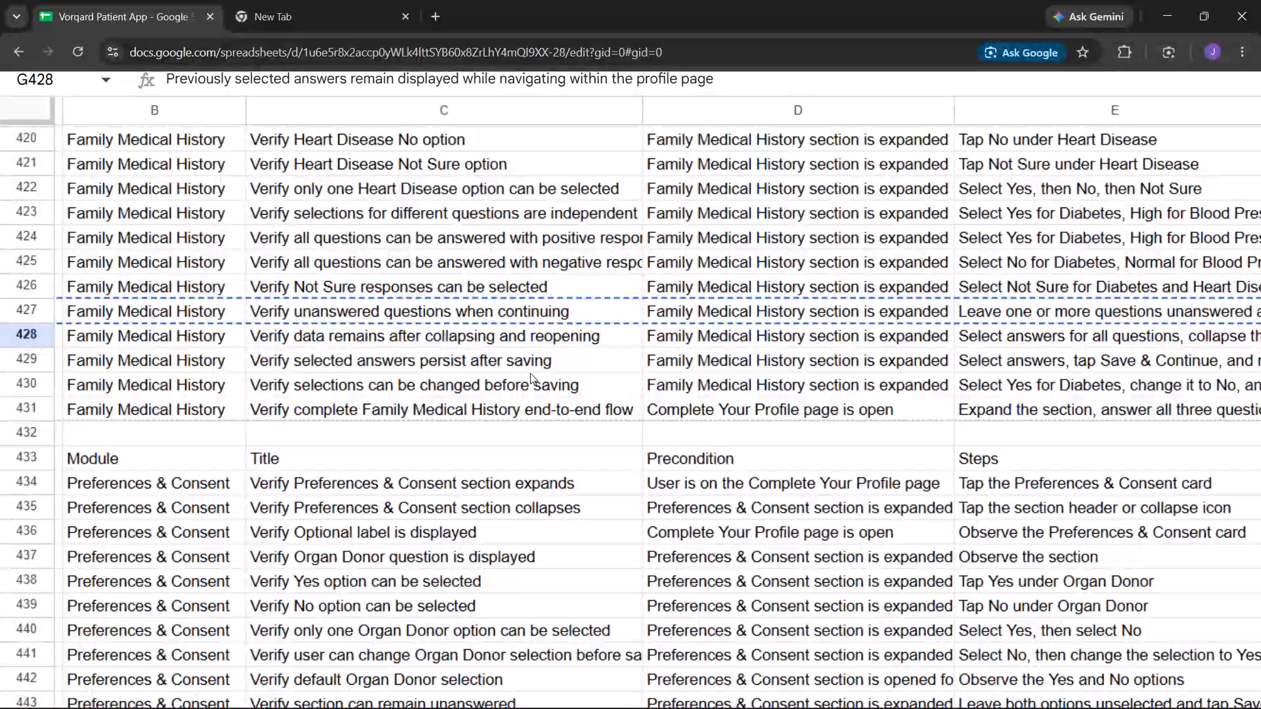
scroll(530, 373, left, 1)
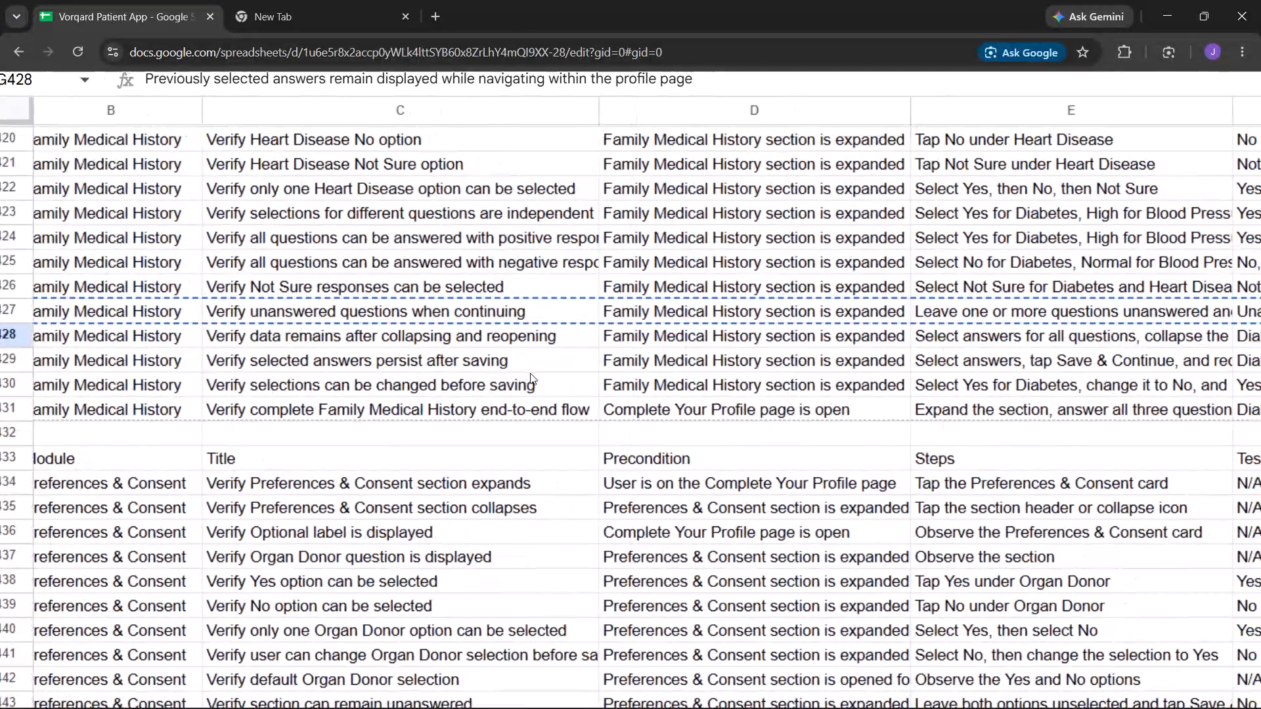
scroll(530, 373, left, 3)
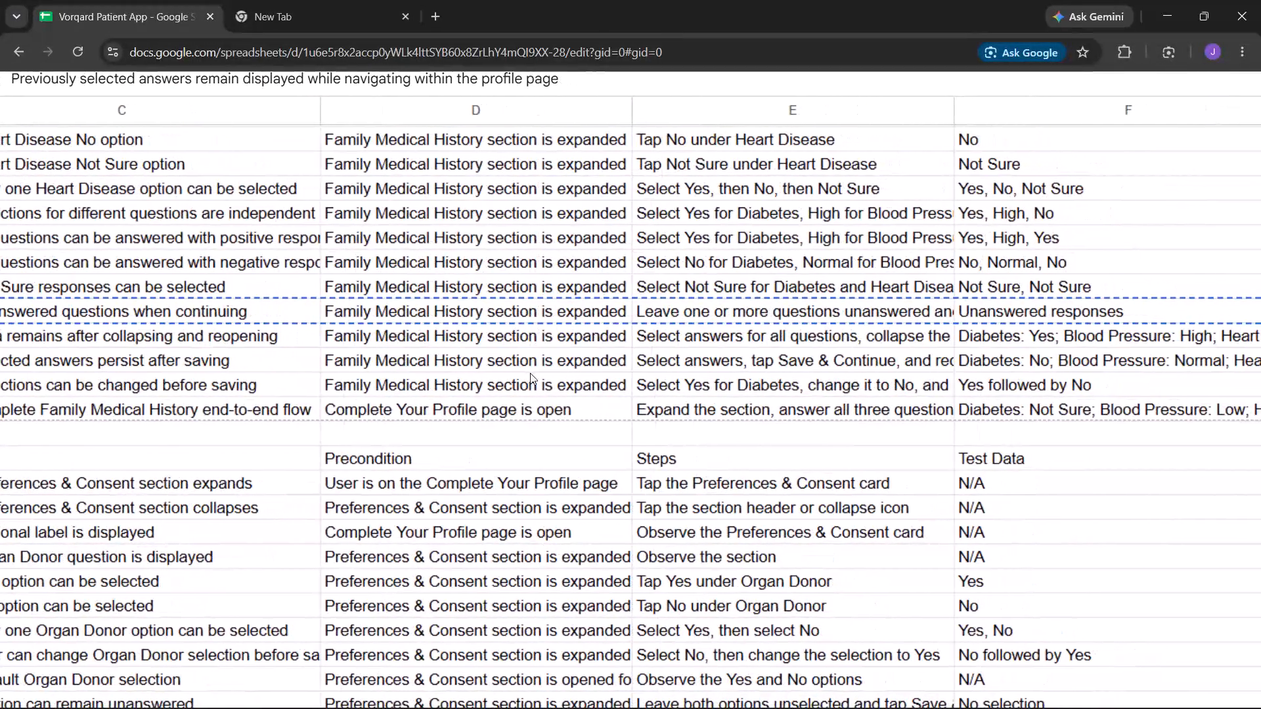
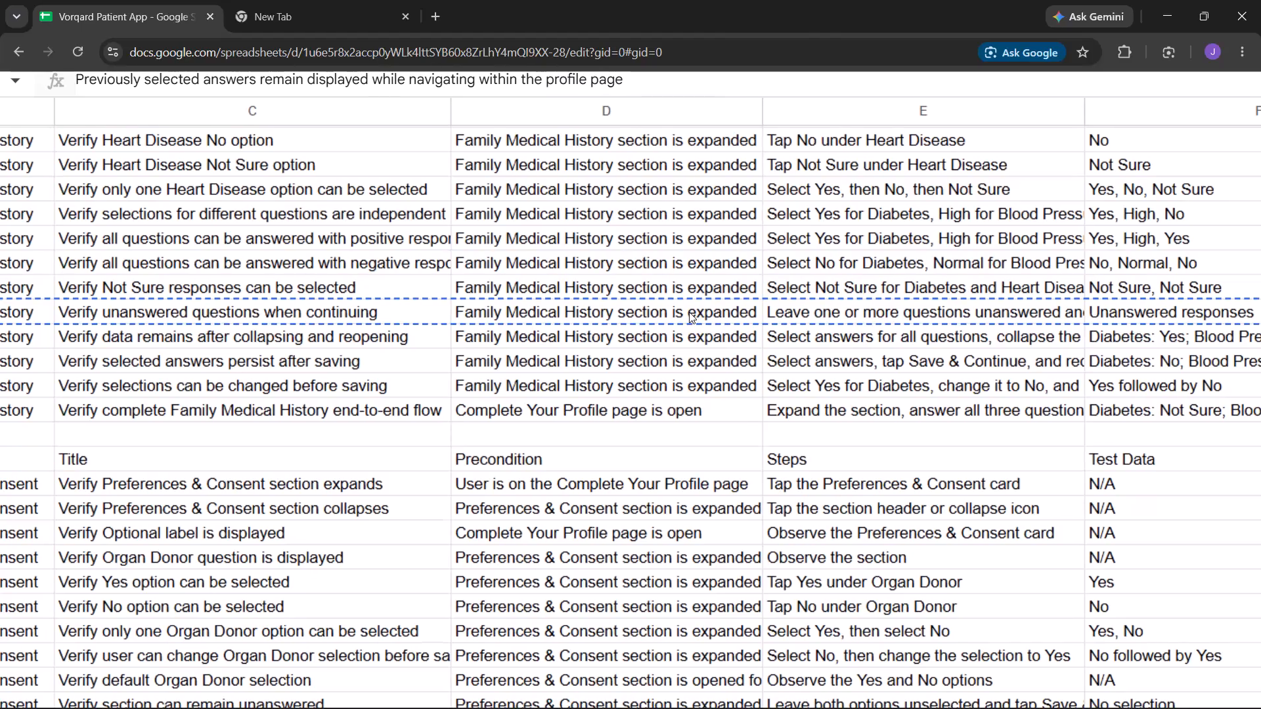
Examine the unanswered-questions test case in row 427 from its steps through expected result, actual result, priority and status.
scroll(689, 312, left, 1)
click(689, 312)
scroll(832, 322, left, 1)
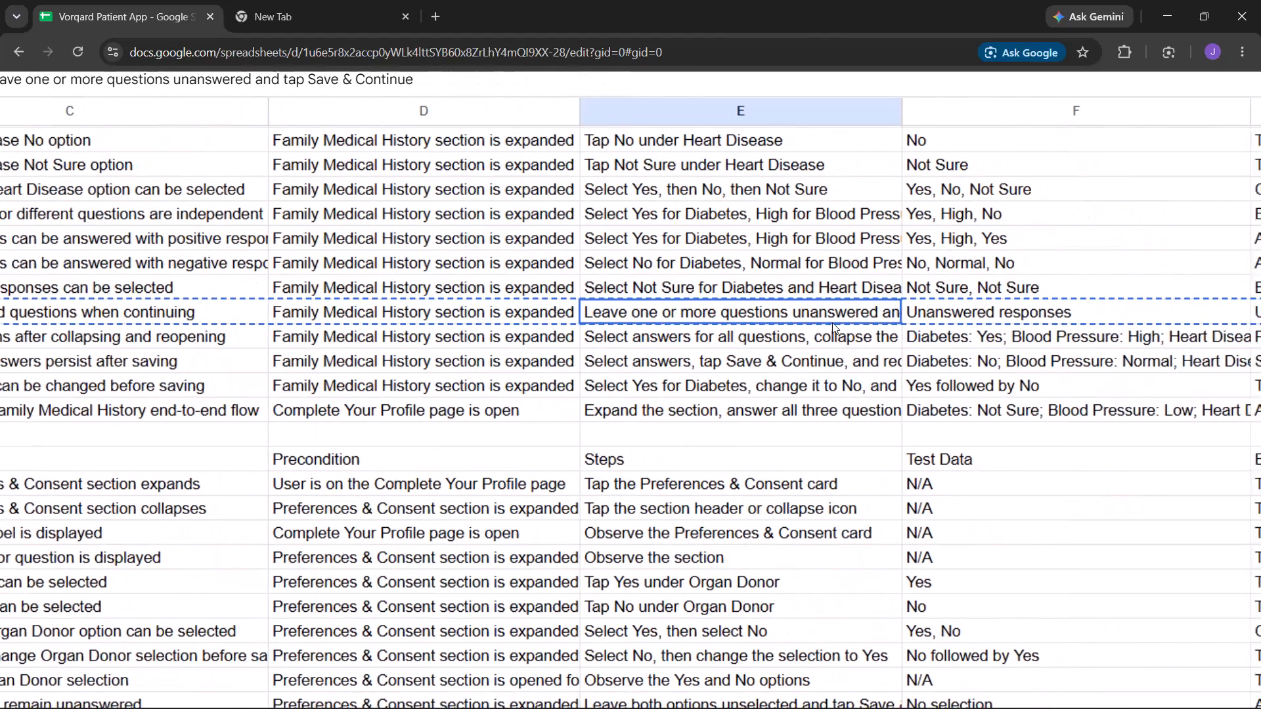
scroll(832, 322, left, 1)
scroll(832, 322, up, 1)
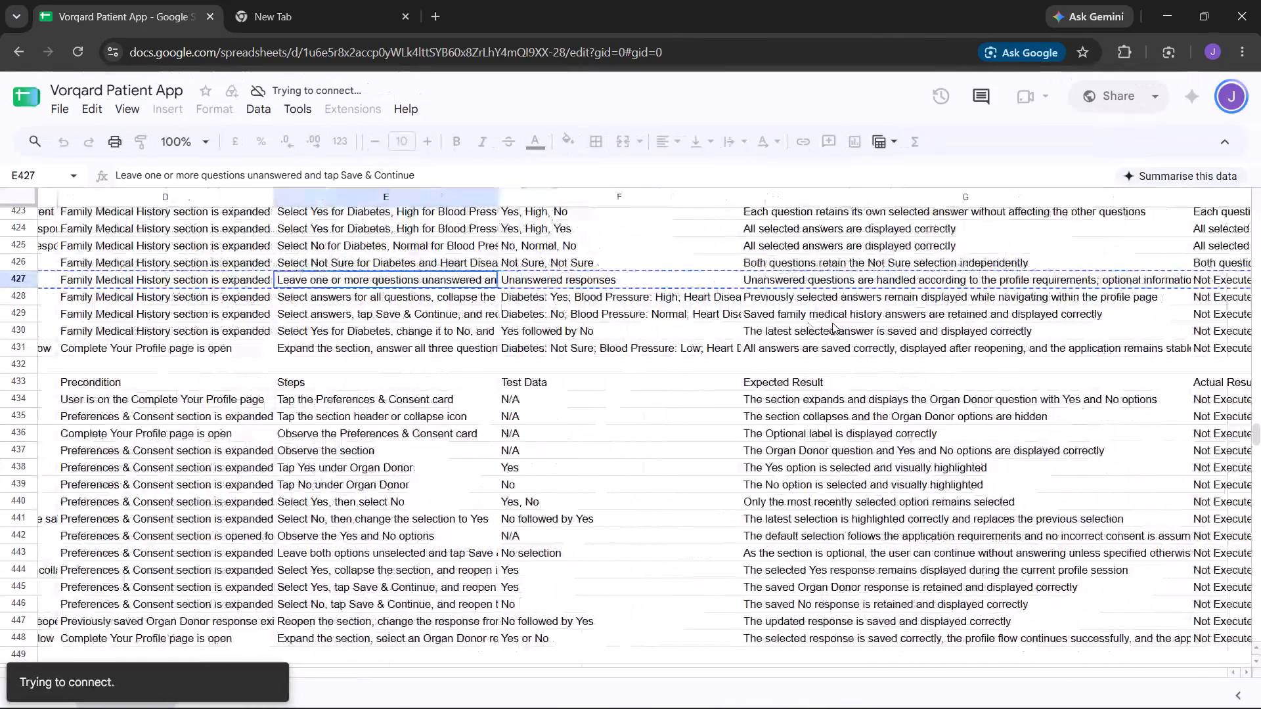
scroll(832, 322, up, 1)
scroll(832, 322, left, 2)
scroll(832, 322, up, 1)
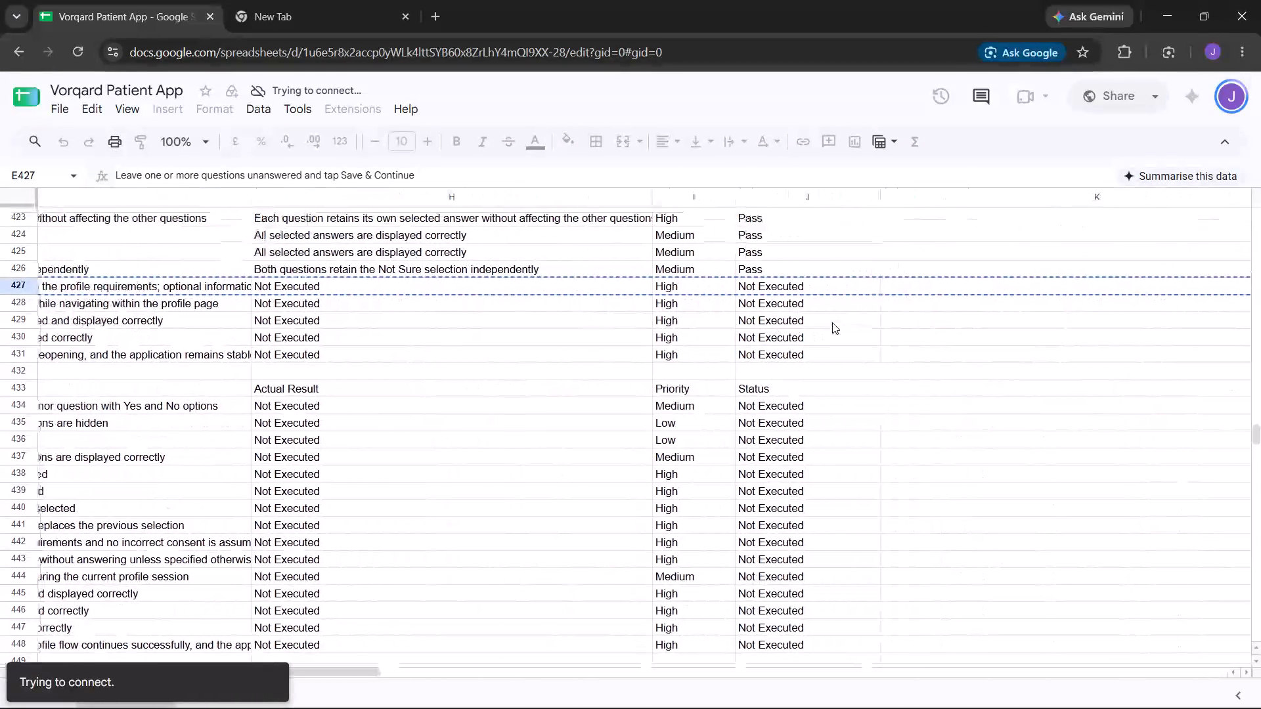
scroll(832, 322, up, 1)
scroll(832, 322, right, 1)
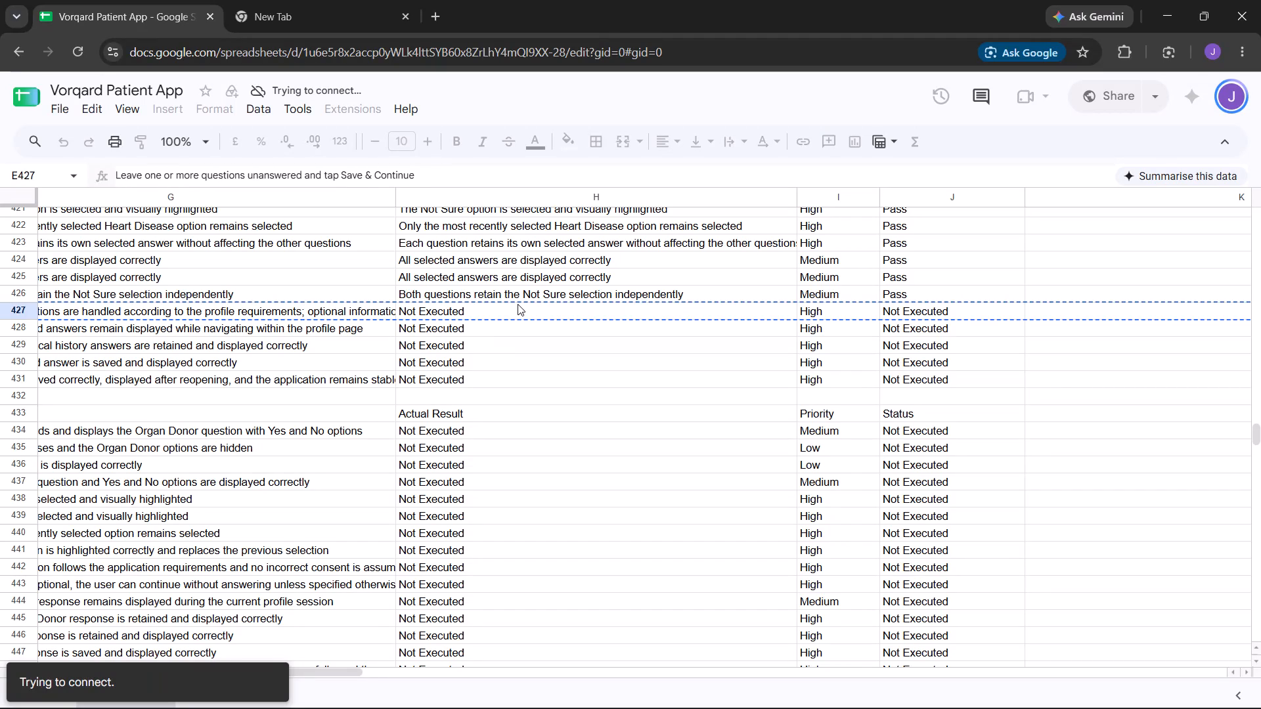
double_click(22, 307)
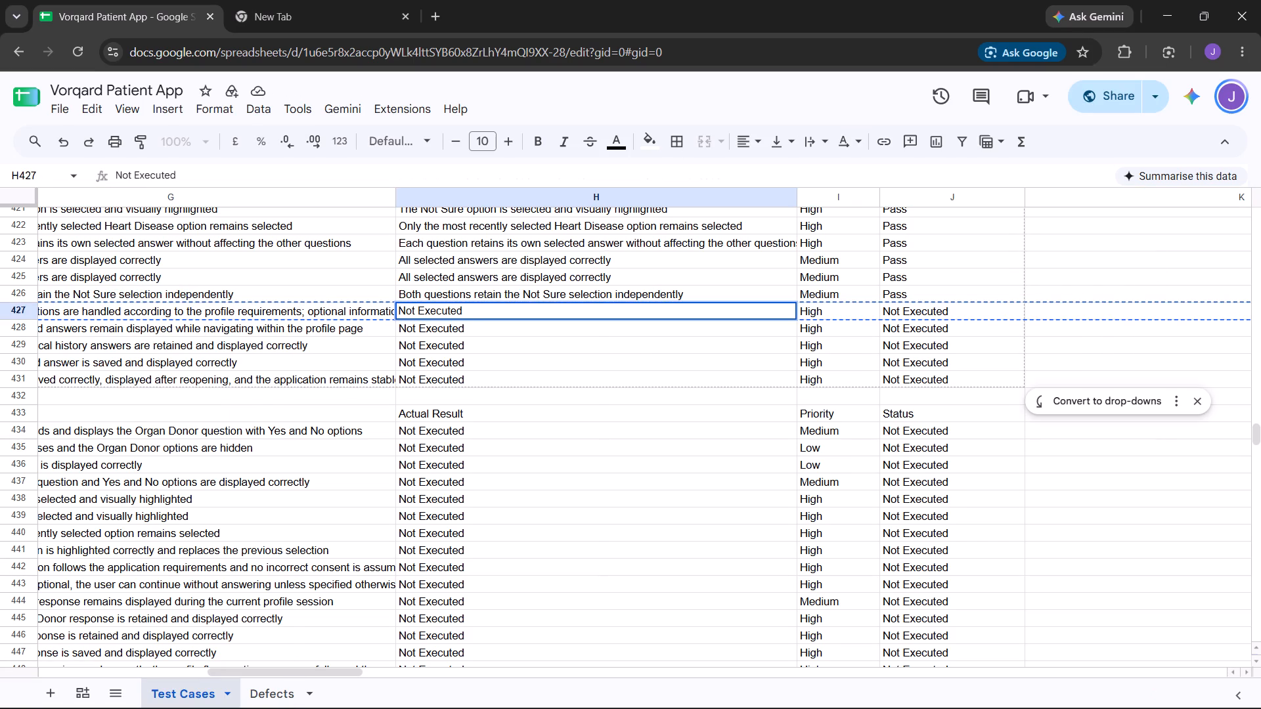
key(ctrl+a)
key(ctrl+v)
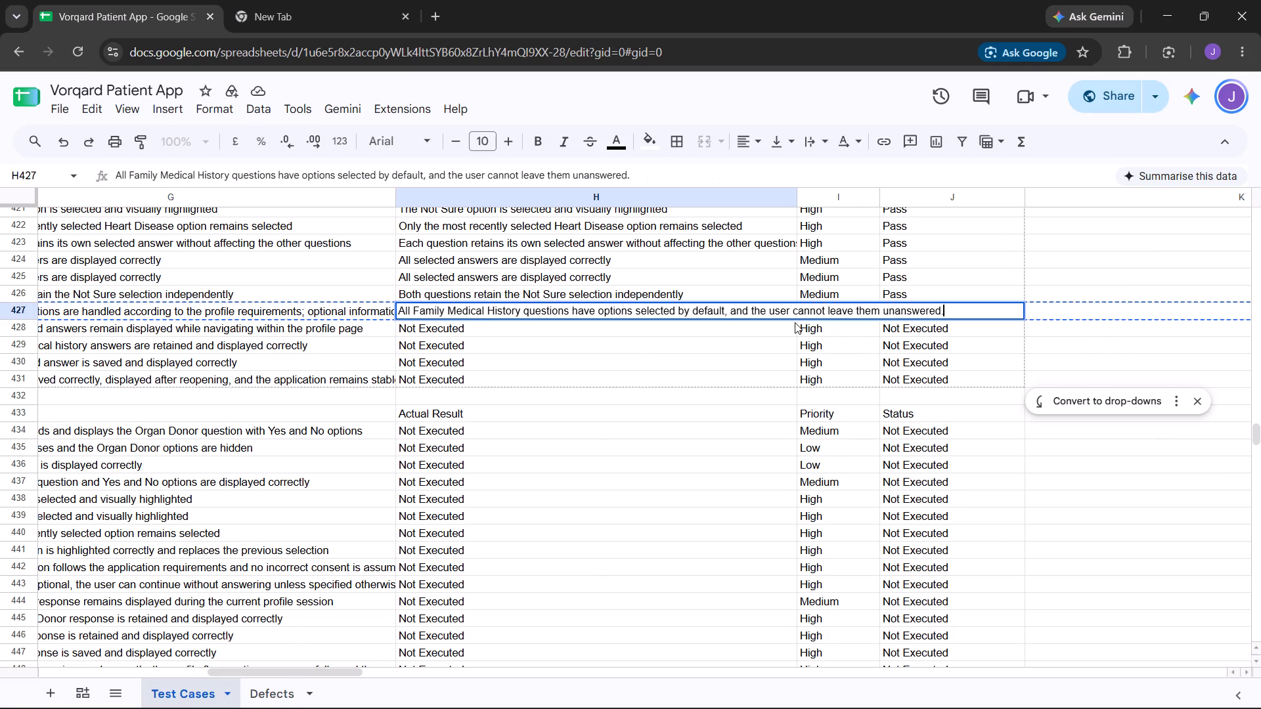
click(768, 309)
key(ctrl+Return)
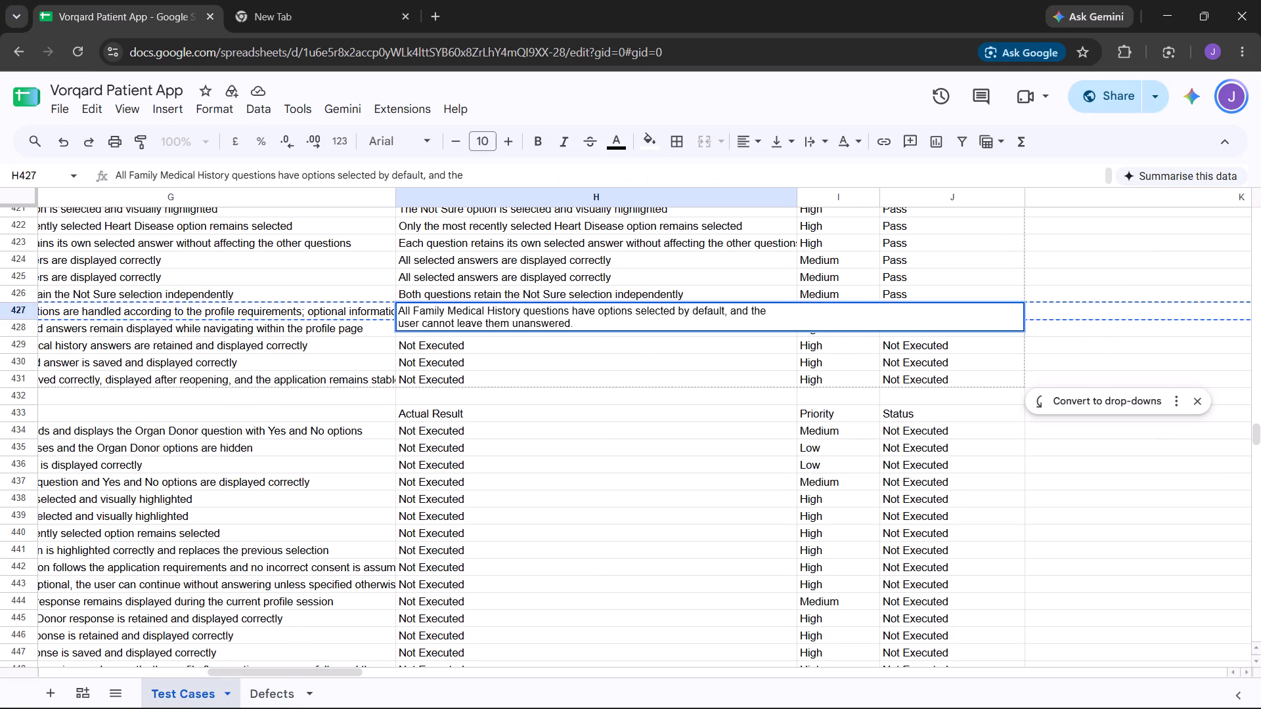
click(1076, 329)
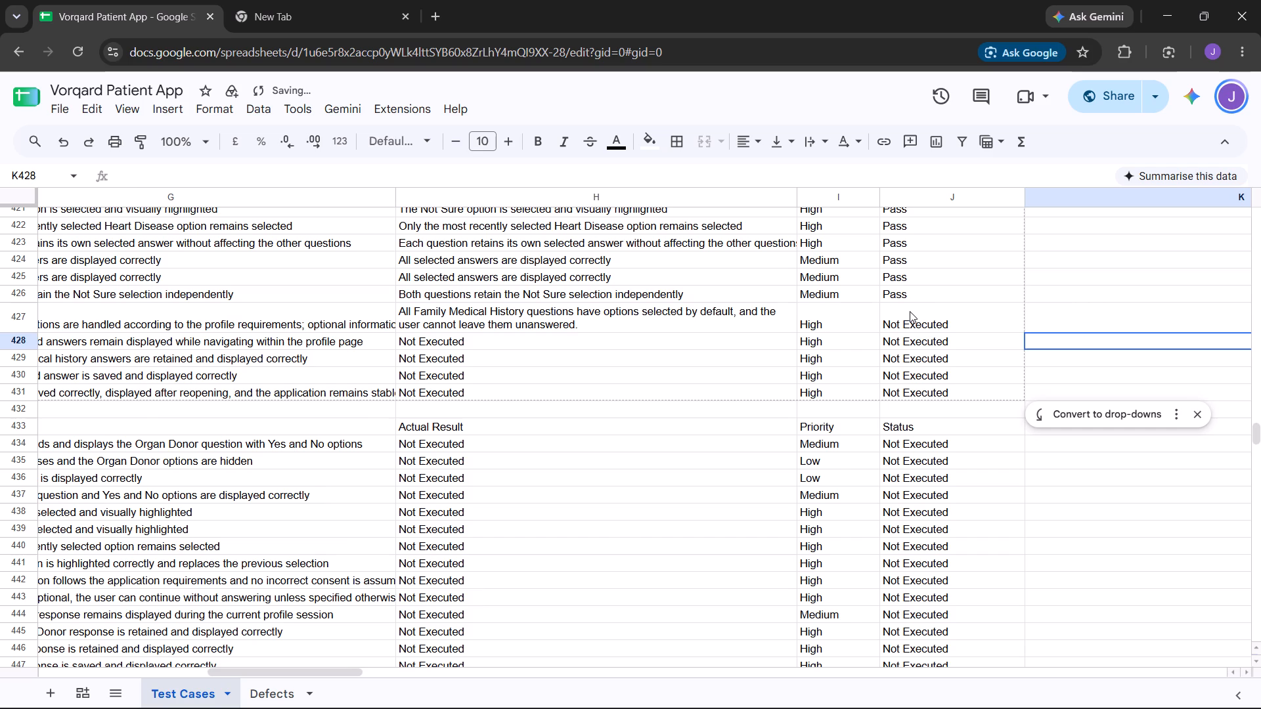
Set the Status of the unanswered-questions test case in row 427 to Pass.
double_click(927, 318)
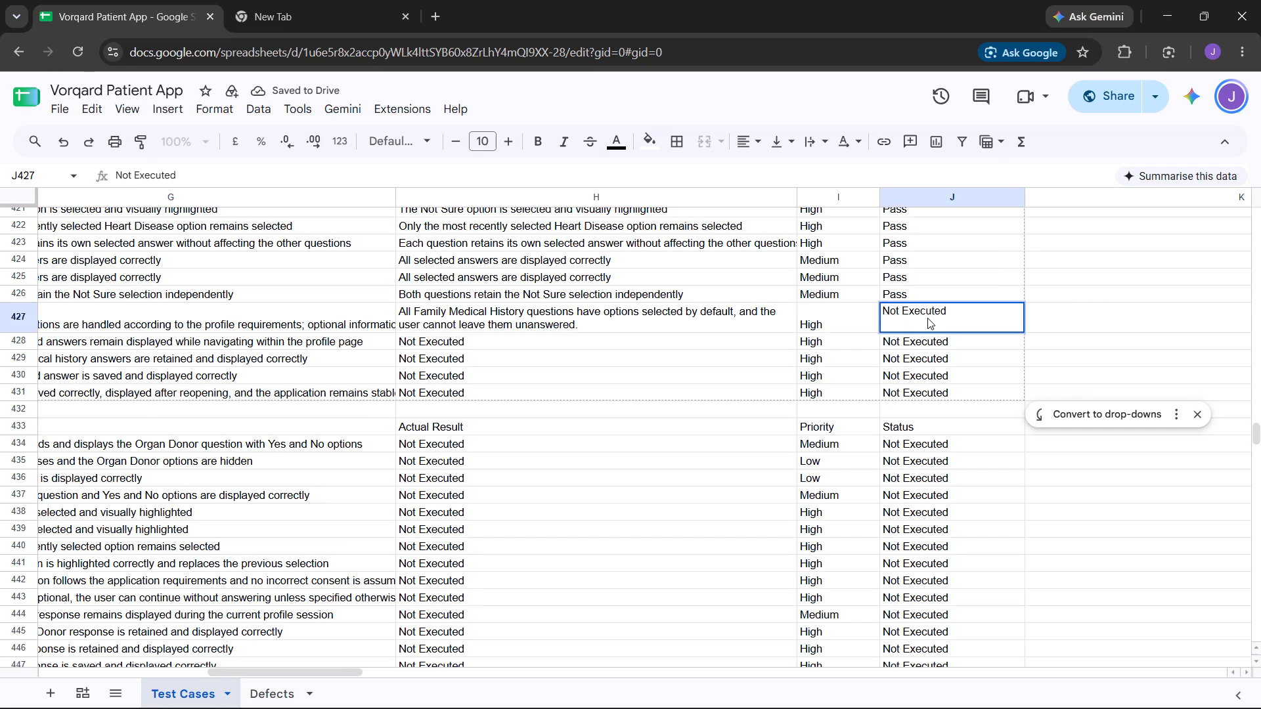
key(BackSpace)
key(BackSpace)
key(BackSpace)
key(BackSpace)
key(BackSpace)
key(BackSpace)
key(BackSpace)
key(BackSpace)
key(BackSpace)
key(BackSpace)
key(BackSpace)
key(BackSpace)
key(BackSpace)
key(BackSpace)
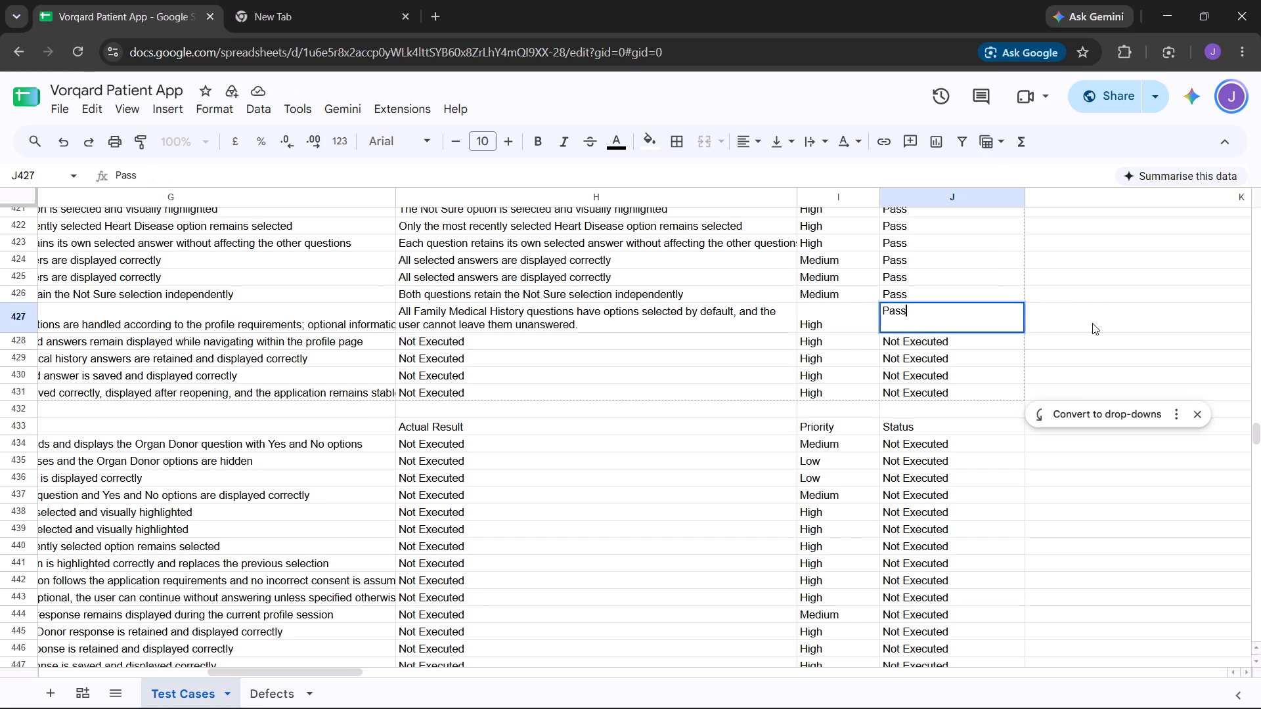
click(1092, 323)
scroll(764, 367, right, 1)
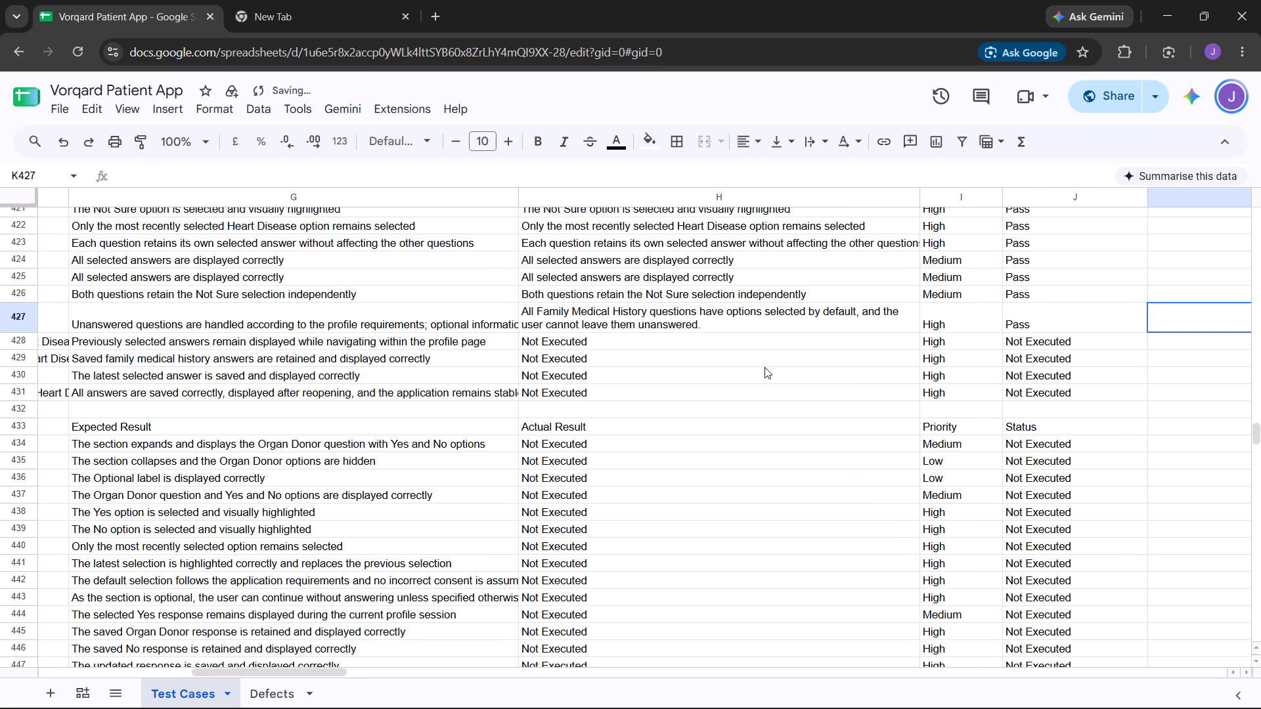
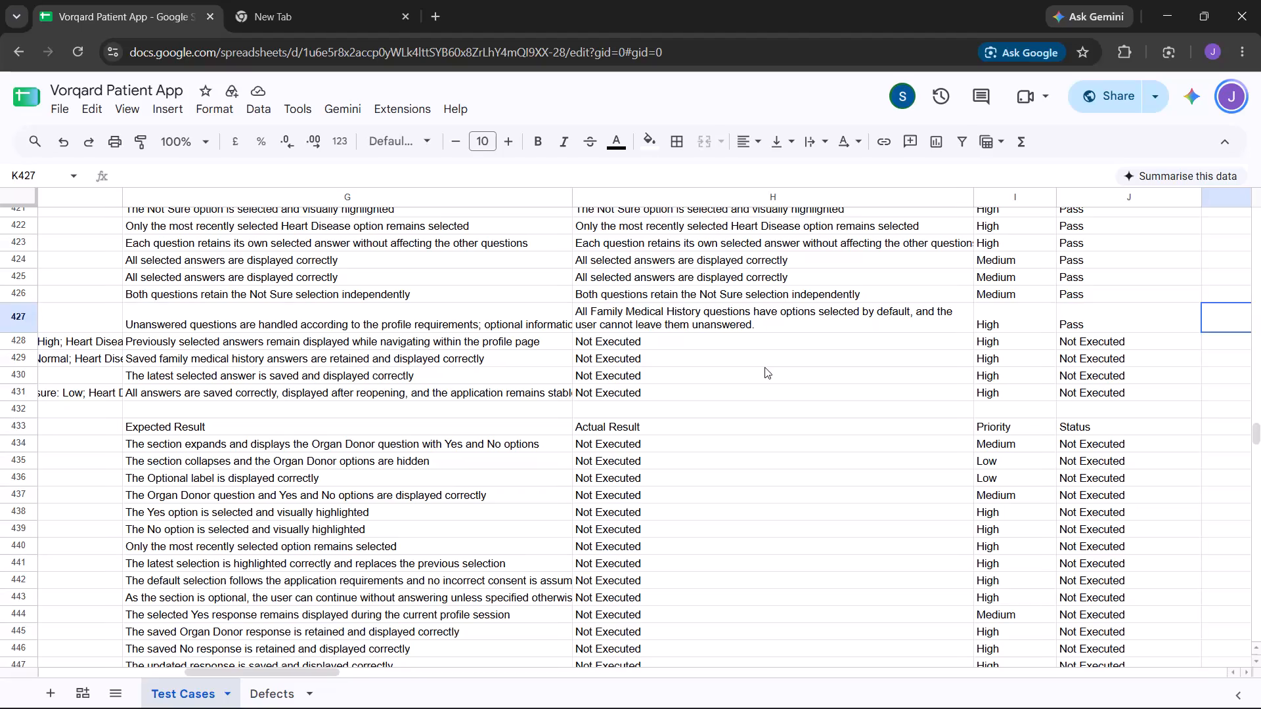
Replace row 428's Actual Result with its Expected Result text, "Previously selected answers remain displayed while navigating within the profile page".
scroll(764, 367, right, 4)
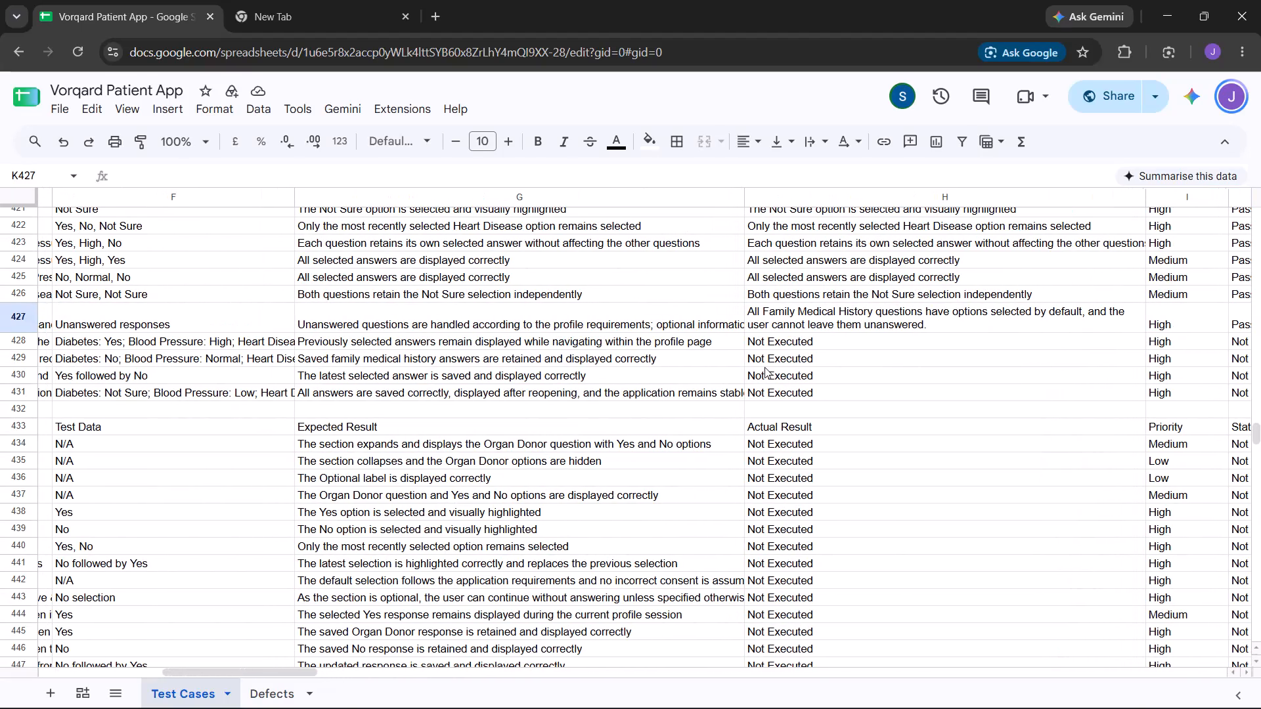
scroll(764, 367, right, 1)
double_click(652, 339)
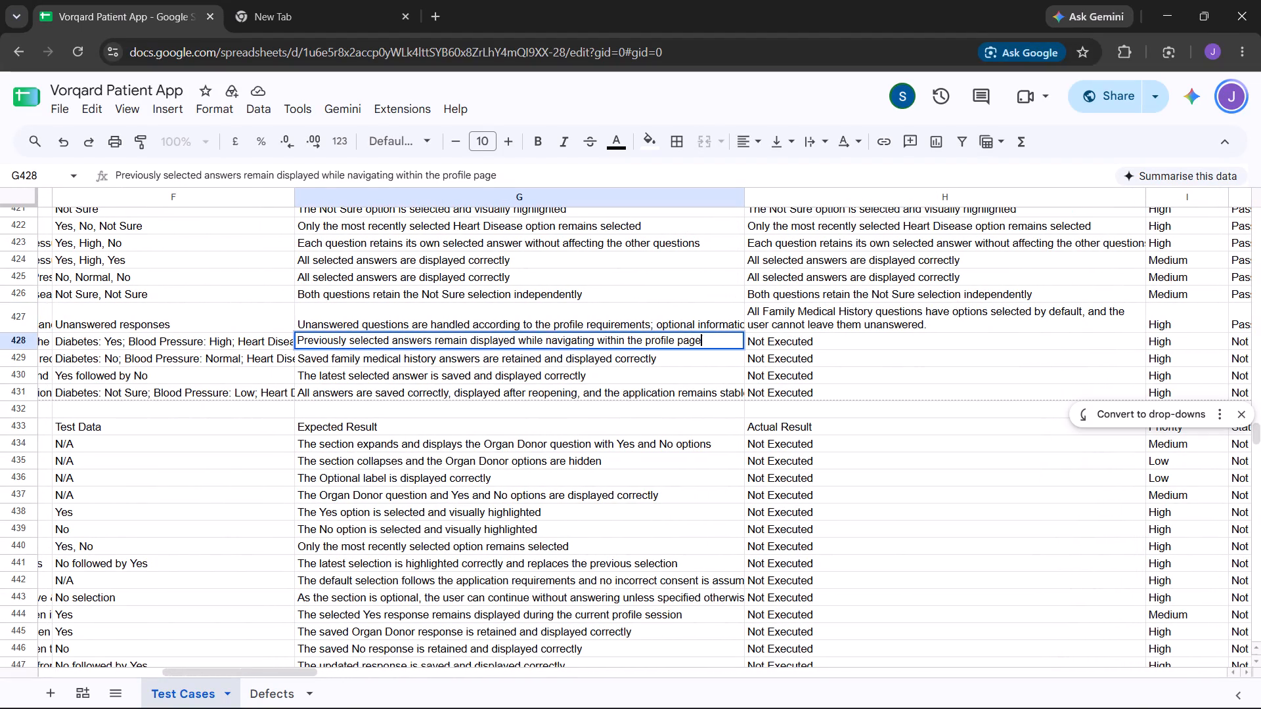
key(ctrl+a)
key(ctrl+c)
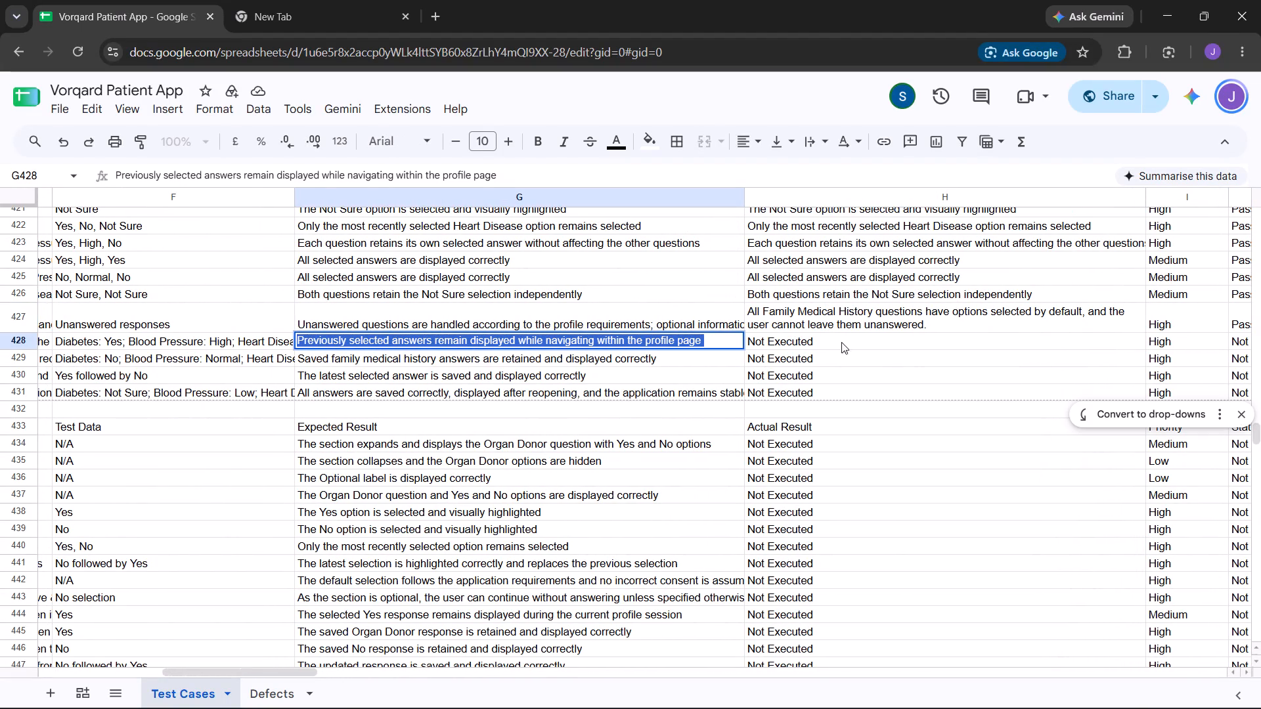
double_click(907, 343)
key(ctrl+a)
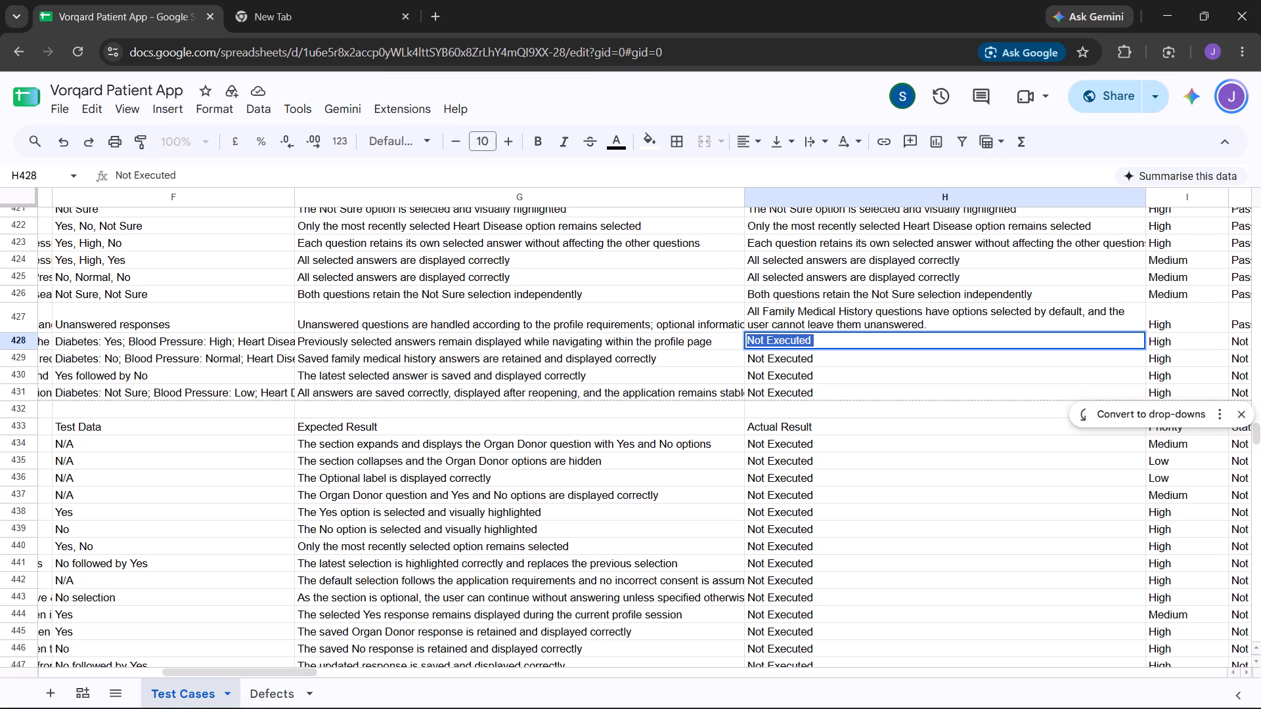
key(ctrl+v)
scroll(907, 343, left, 1)
click(878, 370)
Set the Status of the unanswered-questions test case in row 427 to Fail.
scroll(878, 370, left, 2)
click(953, 322)
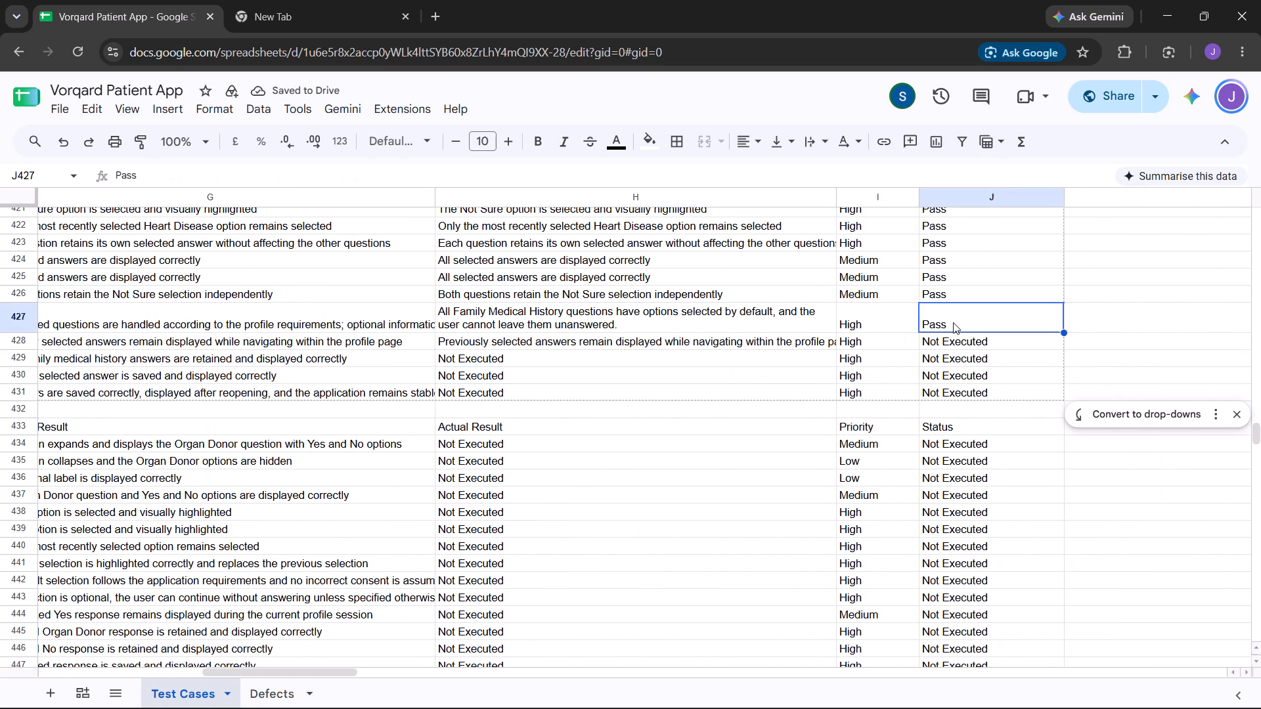
double_click(953, 322)
key(BackSpace)
key(BackSpace)
key(BackSpace)
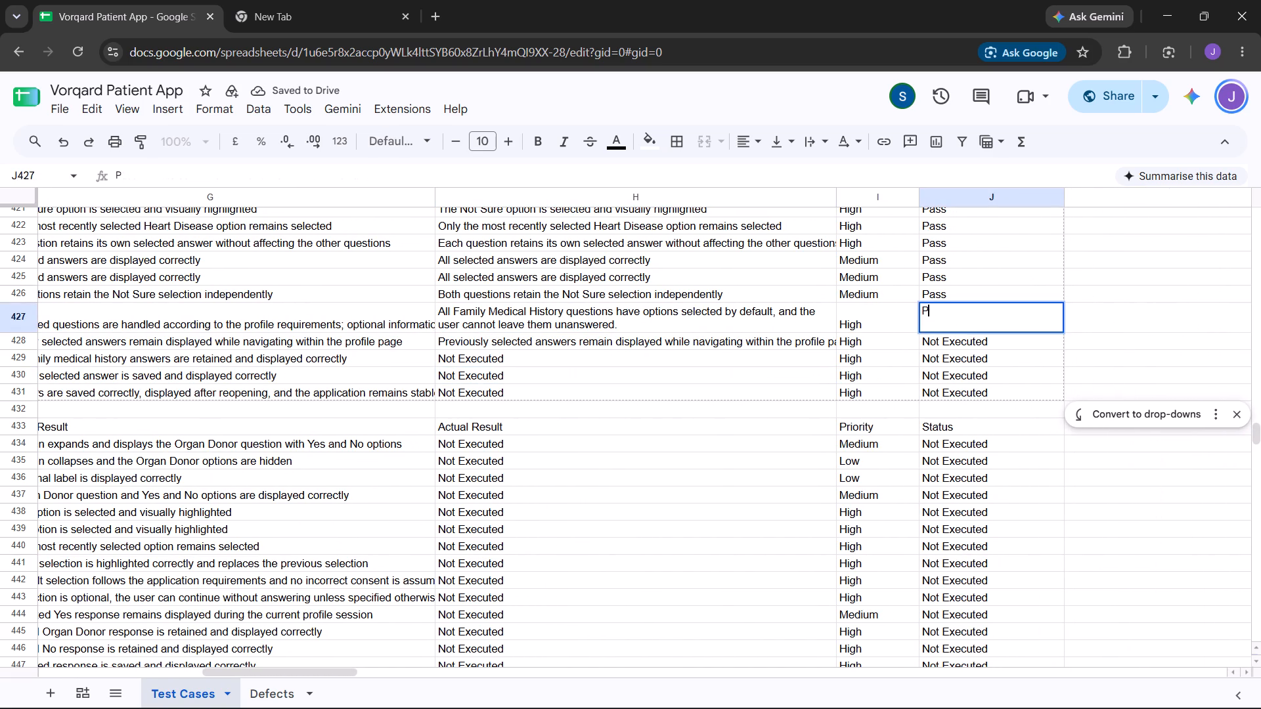
key(BackSpace)
key(BackSpace)
text(FAIL)
key(BackSpace)
key(BackSpace)
key(BackSpace)
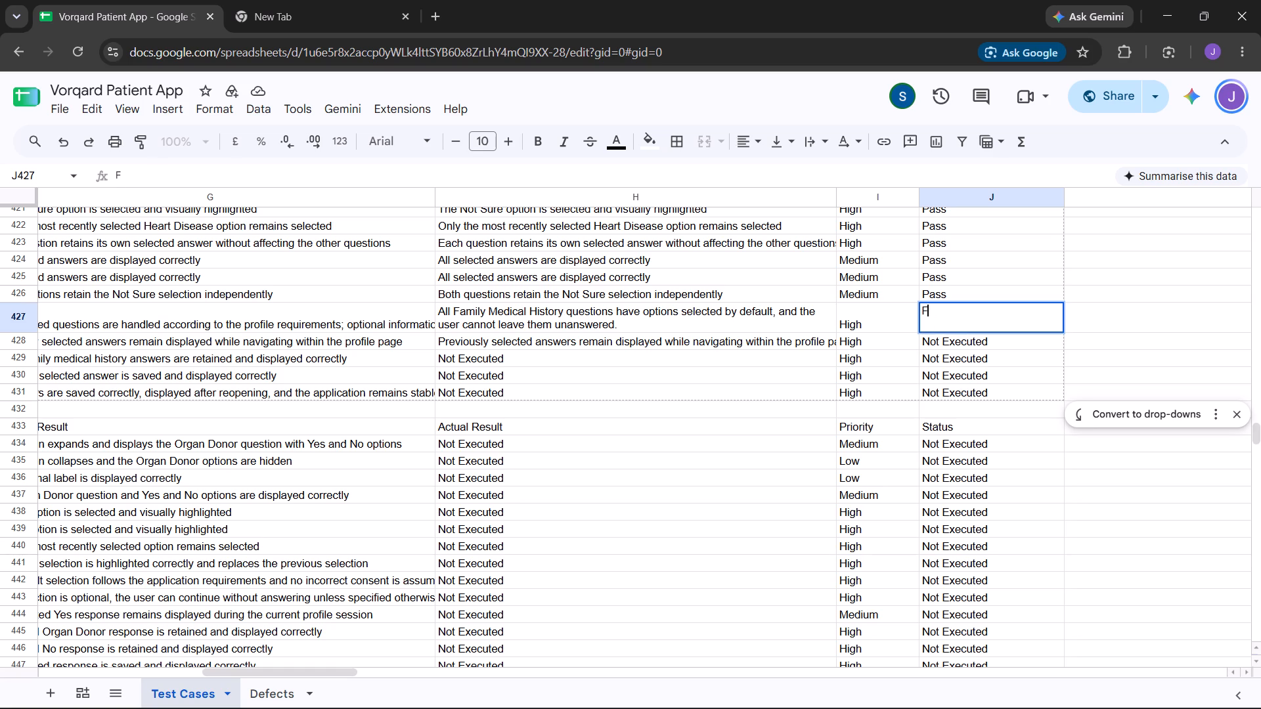
text(ail)
Set the Status of the test case in row 428 to Pass, with a capital P.
double_click(1005, 347)
key(BackSpace)
key(BackSpace)
key(BackSpace)
key(BackSpace)
key(BackSpace)
key(BackSpace)
key(BackSpace)
key(BackSpace)
key(BackSpace)
key(BackSpace)
key(BackSpace)
key(BackSpace)
key(BackSpace)
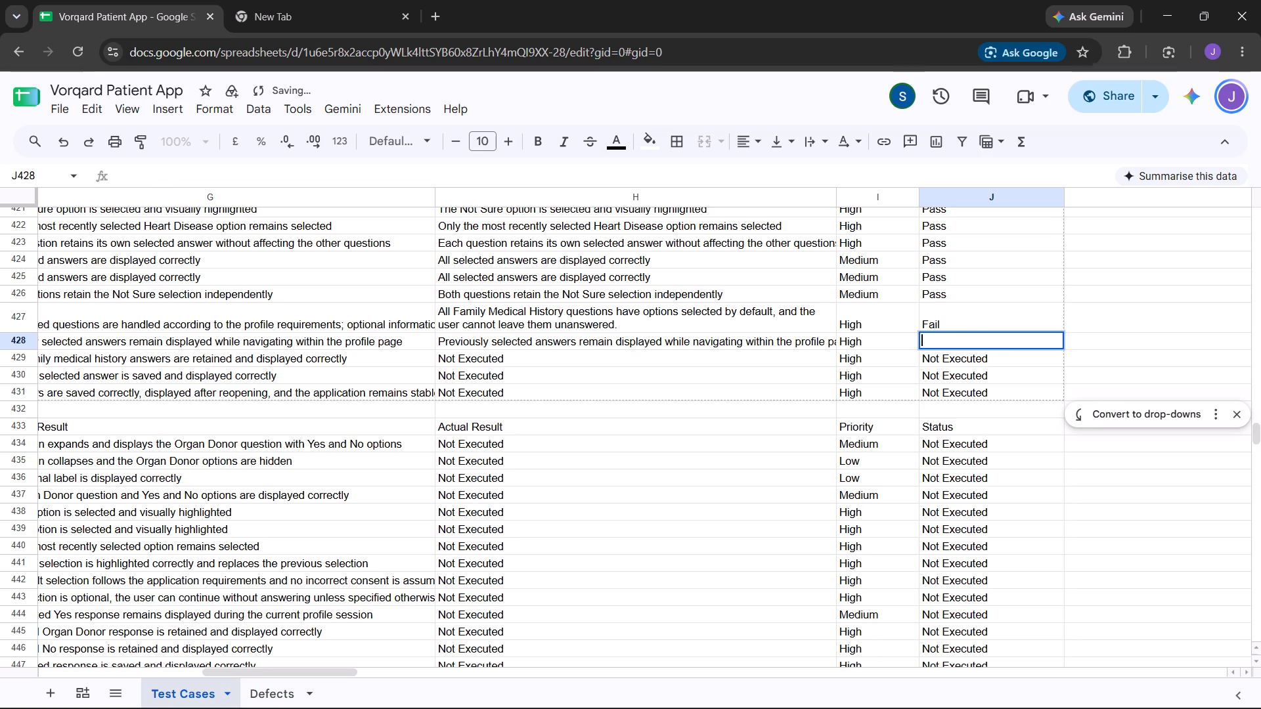
text(pass)
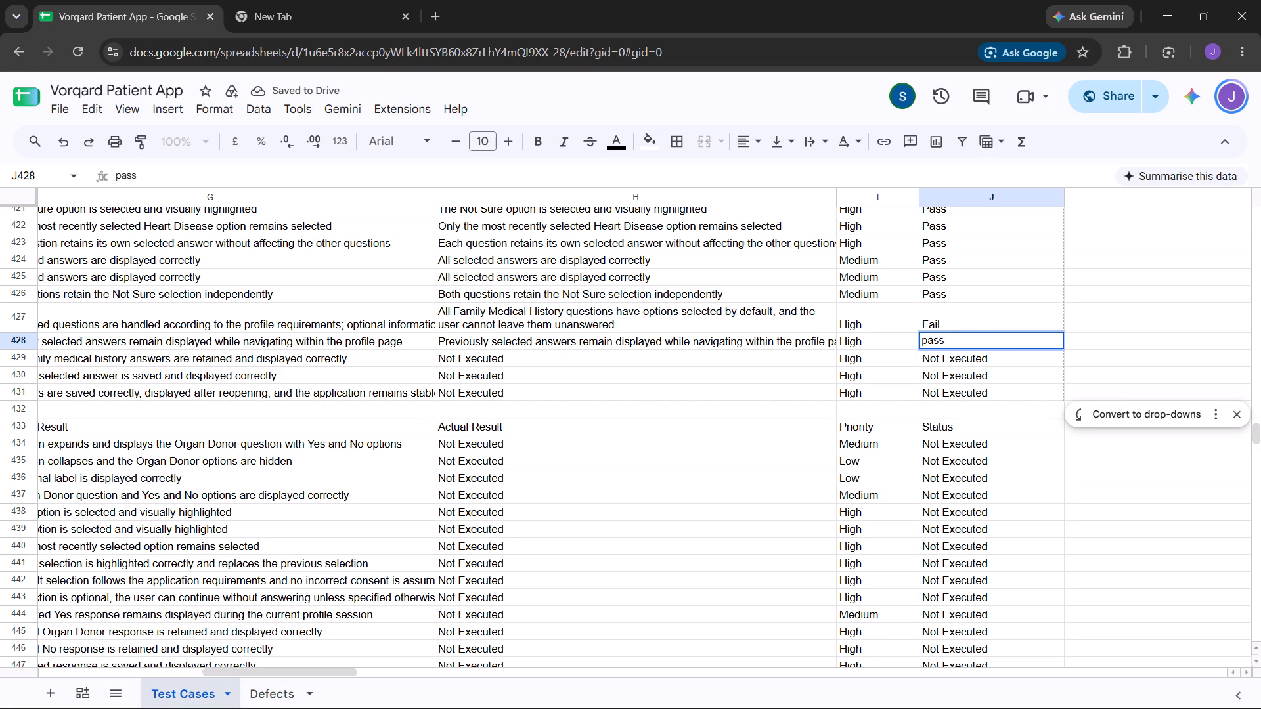
key(Left)
key(Left)
key(Left)
click(1175, 343)
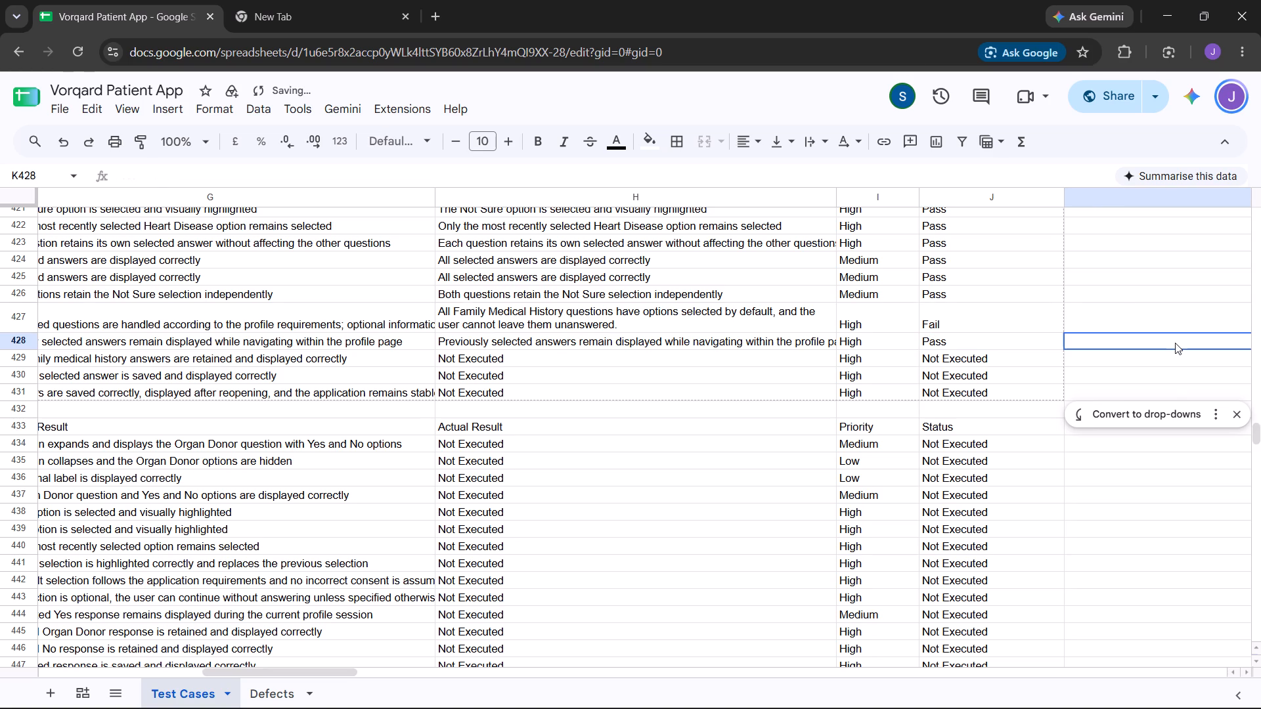
Examine the steps and full test data of the save-and-reopen test case in row 429.
scroll(525, 394, right, 3)
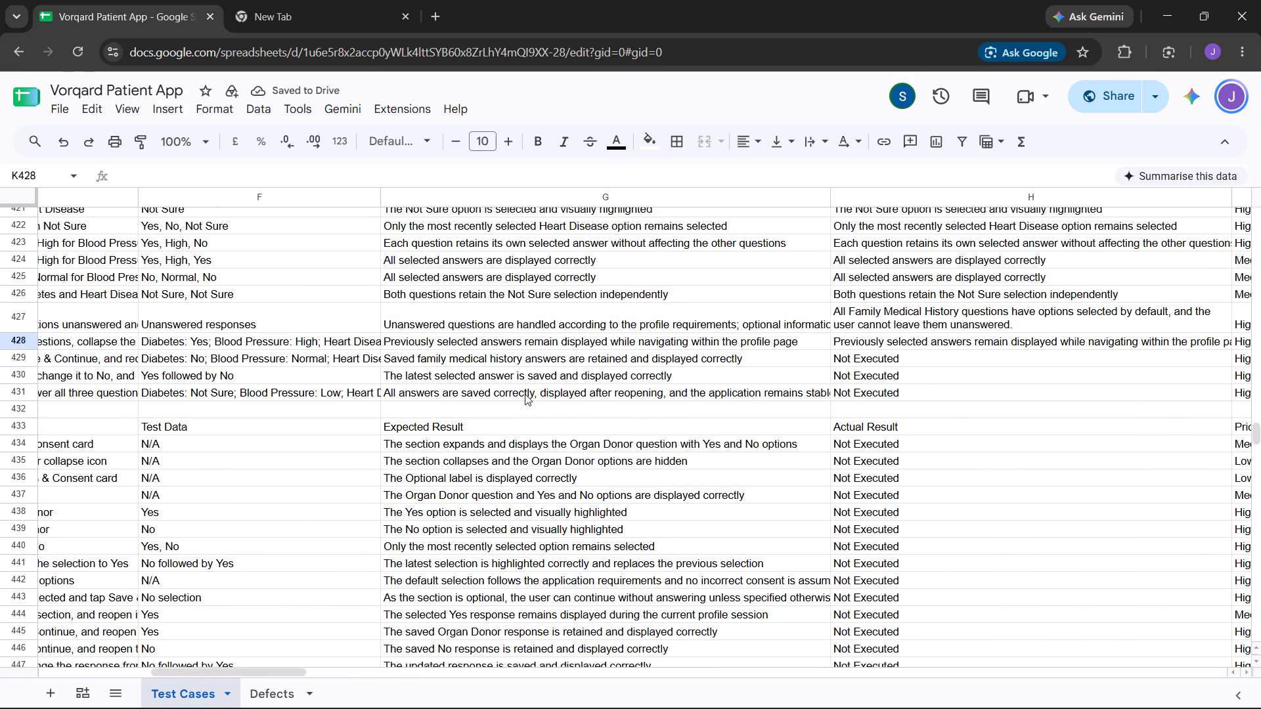
scroll(525, 394, right, 2)
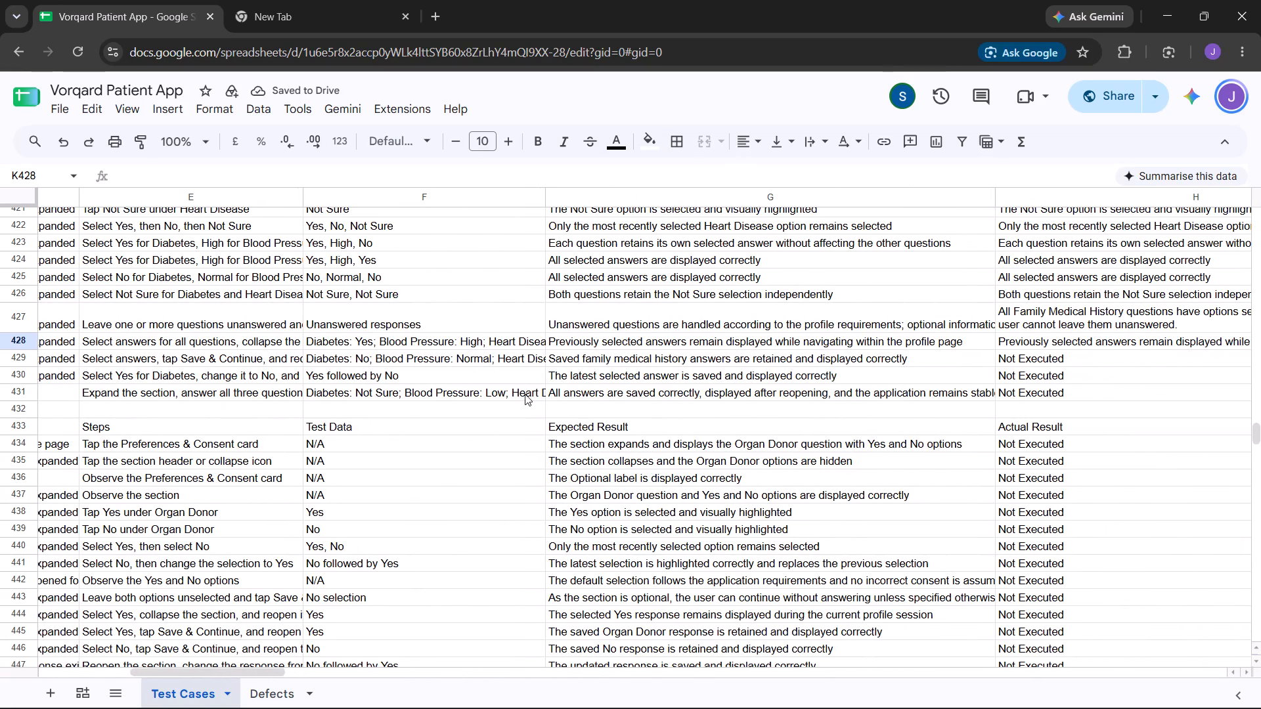
scroll(525, 394, right, 1)
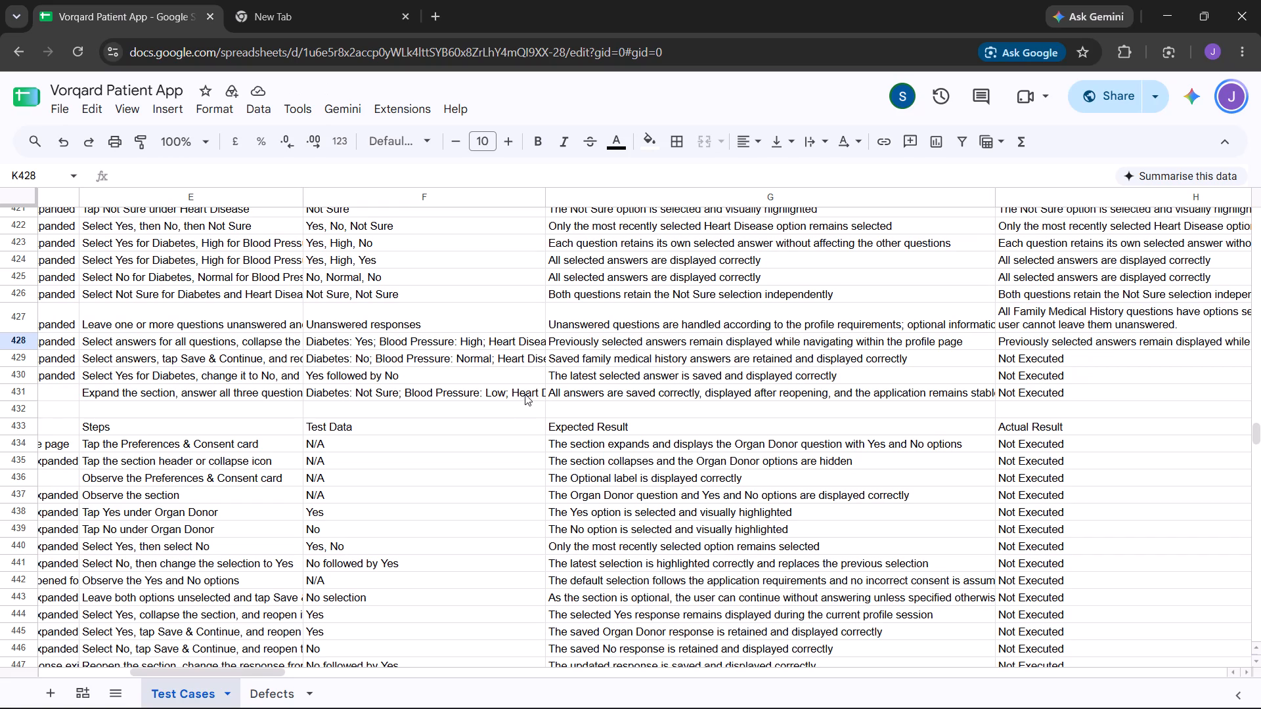
click(464, 361)
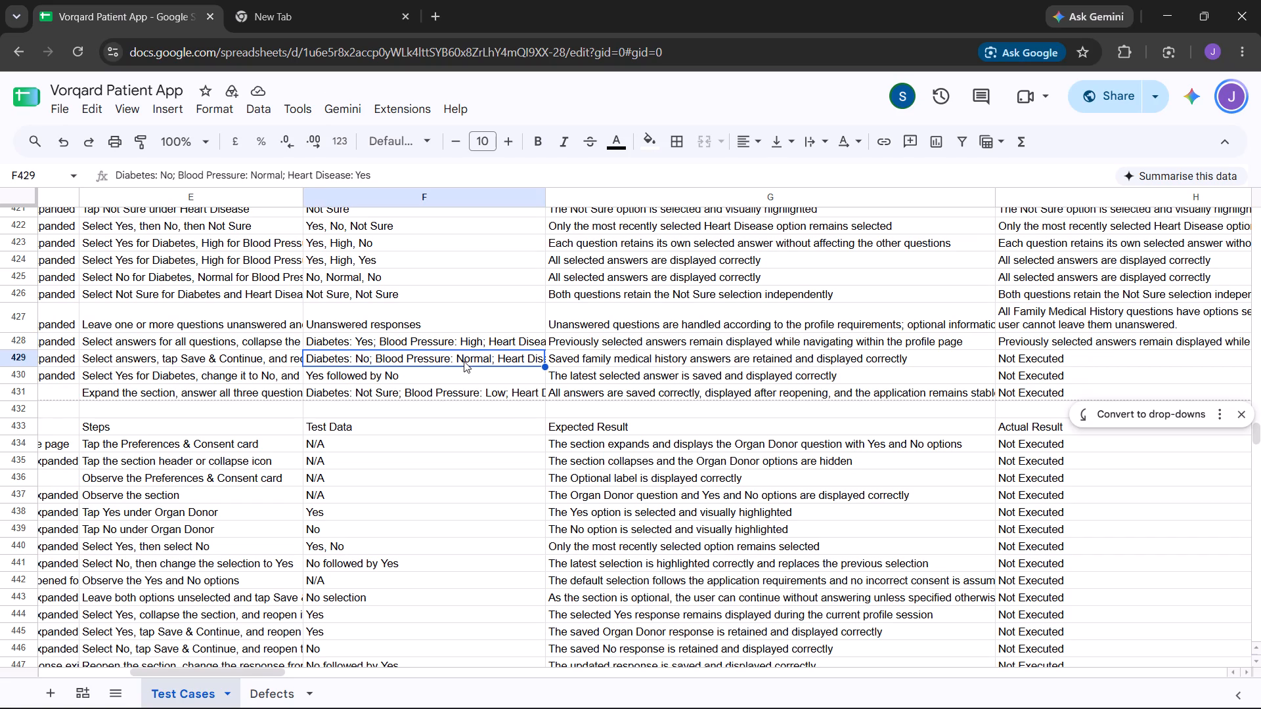
double_click(464, 361)
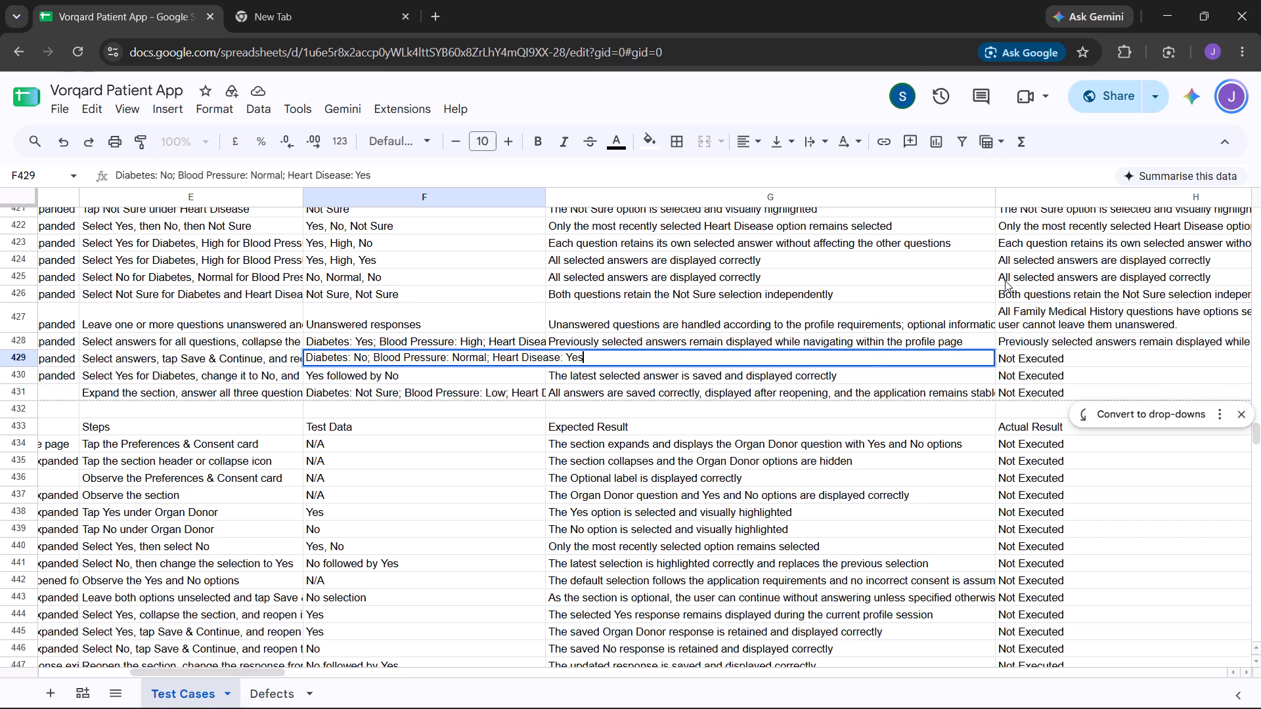
click(970, 279)
Replace row 429's Actual Result with its Expected Result text, "Saved family medical history answers are retained and displayed correctly".
double_click(781, 354)
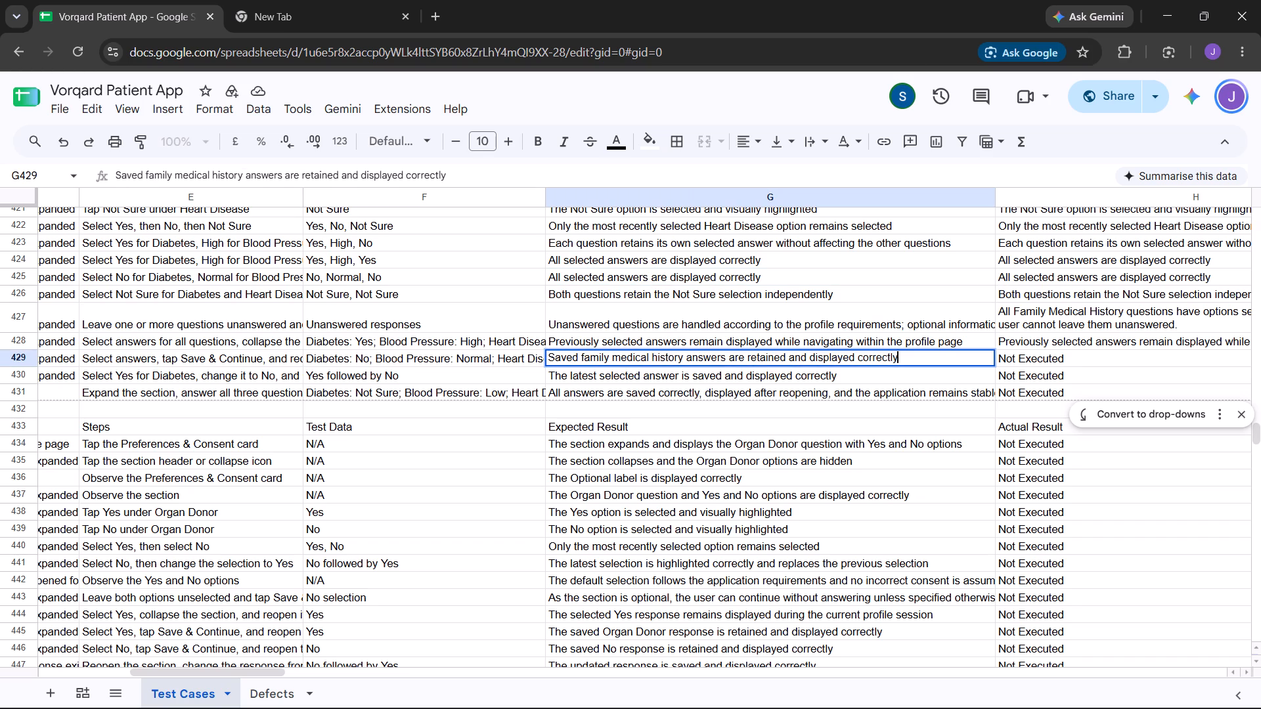
key(ctrl+a)
key(ctrl+c)
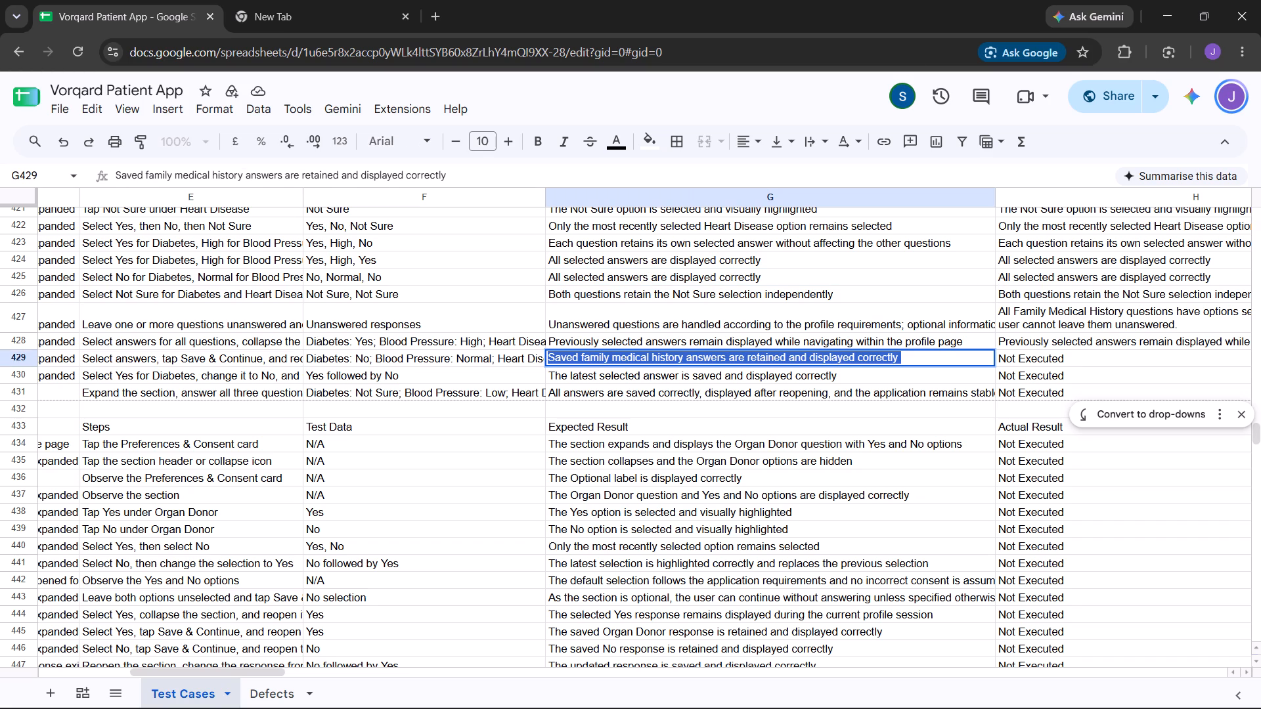
double_click(1094, 349)
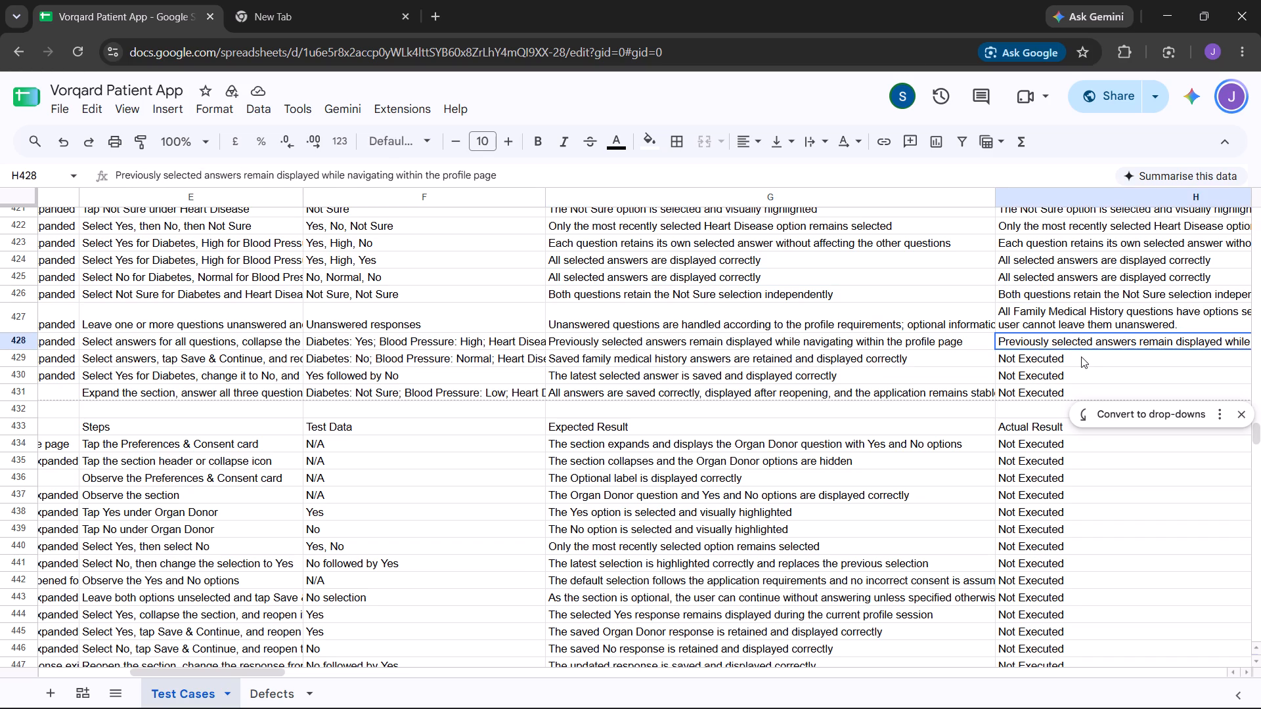
double_click(1081, 356)
key(ctrl+a)
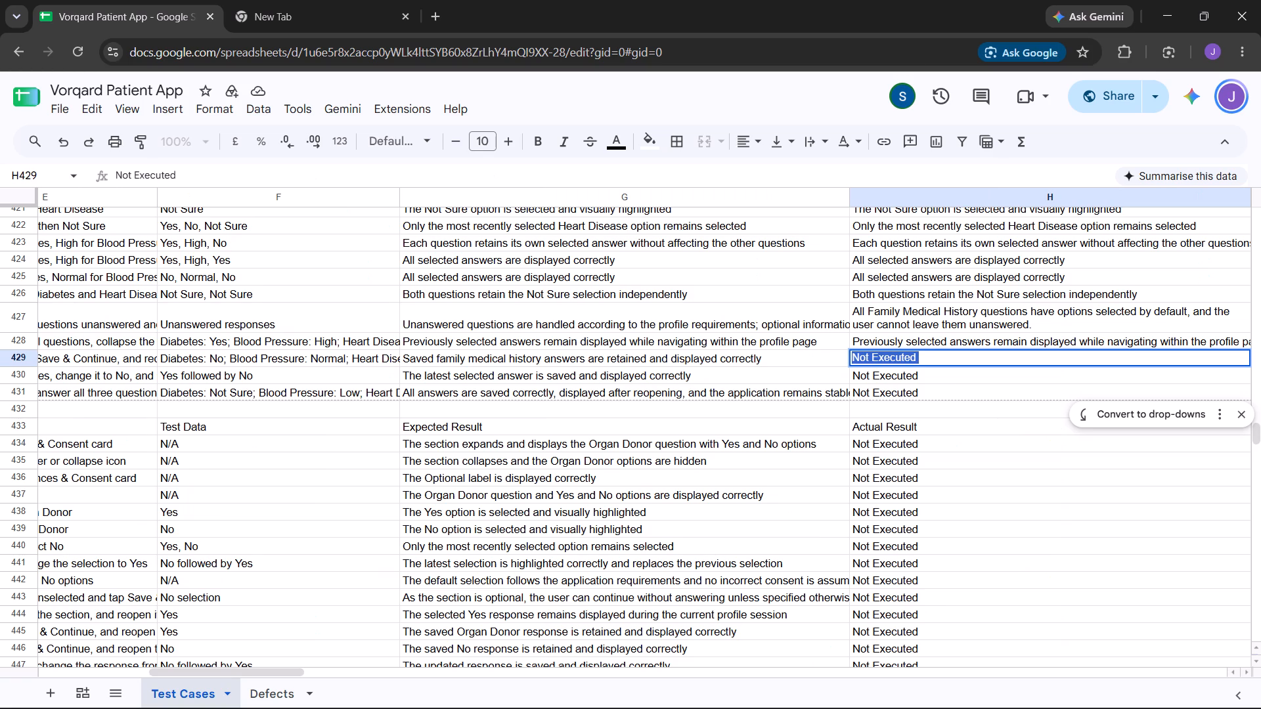
key(ctrl+v)
click(1067, 374)
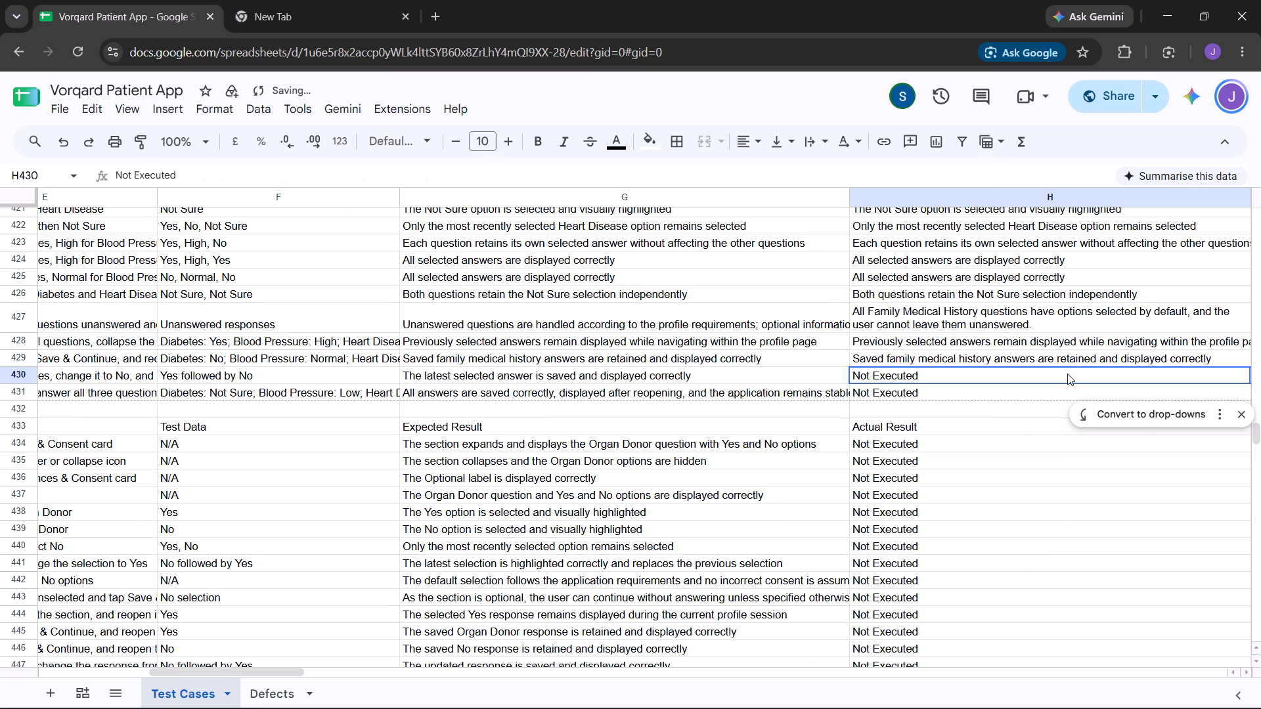
Set the Status of the saved-answers test case in row 429 to Pass.
scroll(1067, 374, left, 2)
double_click(1064, 357)
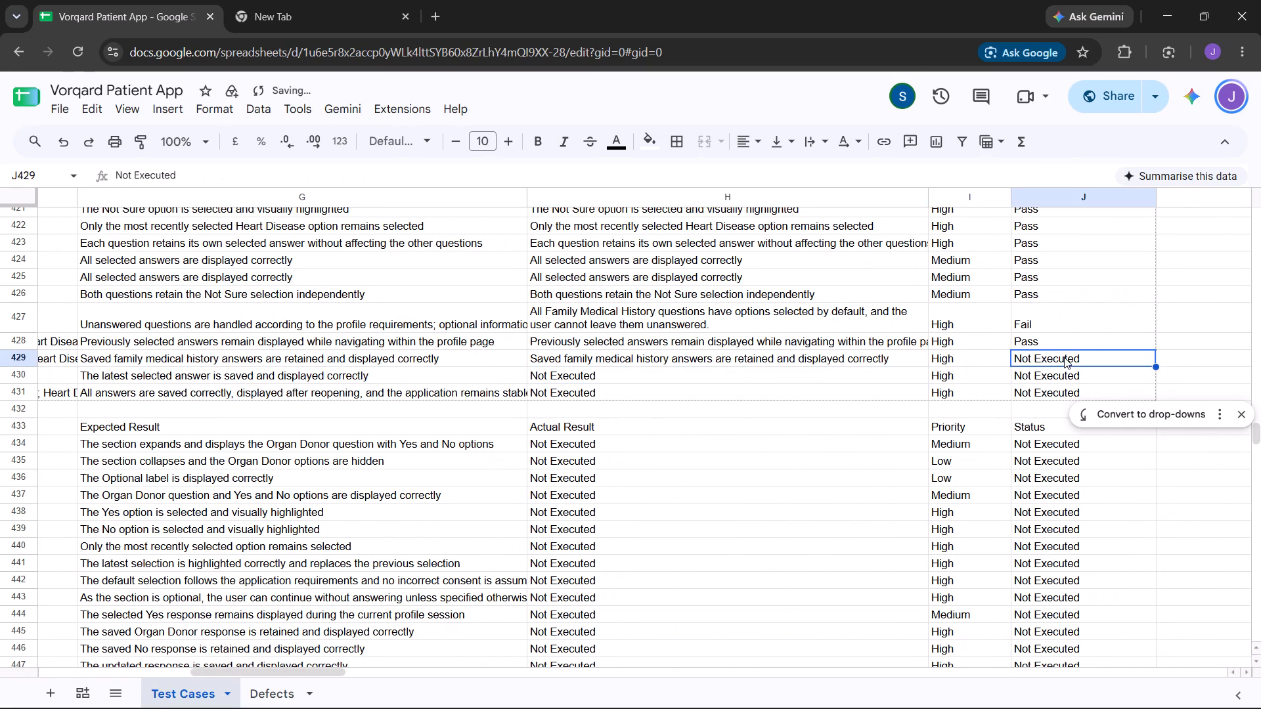
key(ctrl+a)
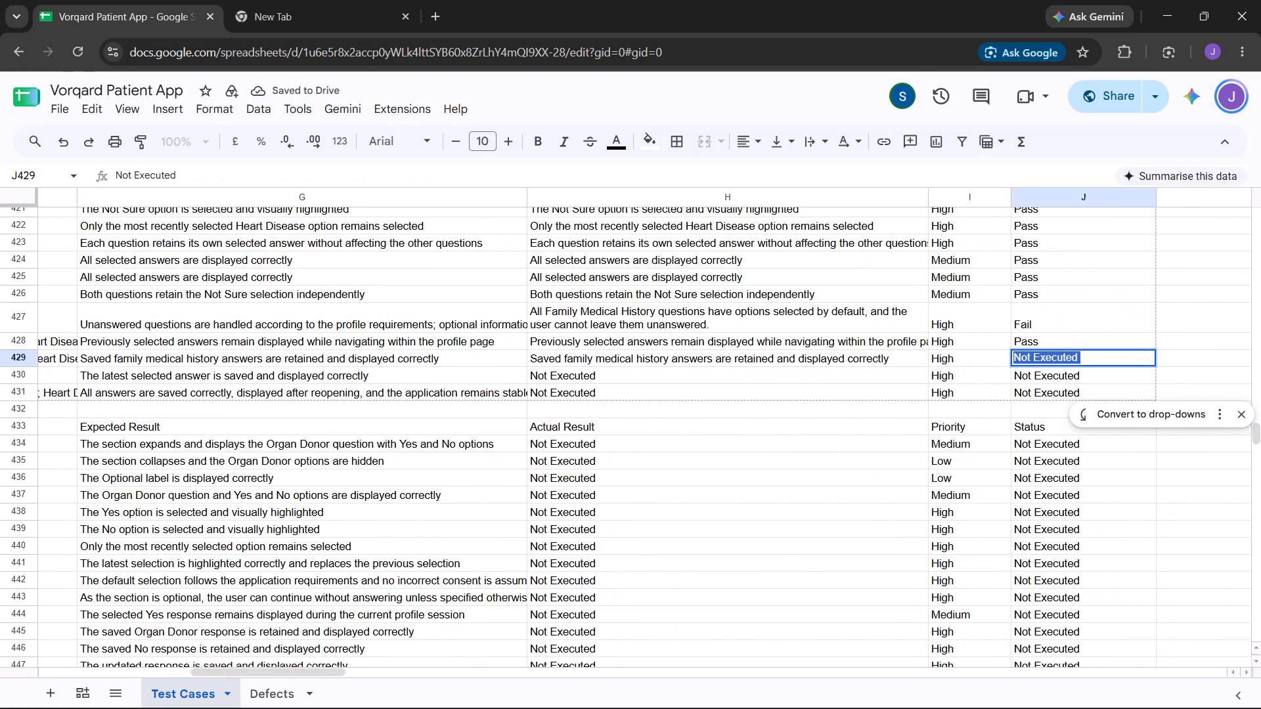
key(BackSpace)
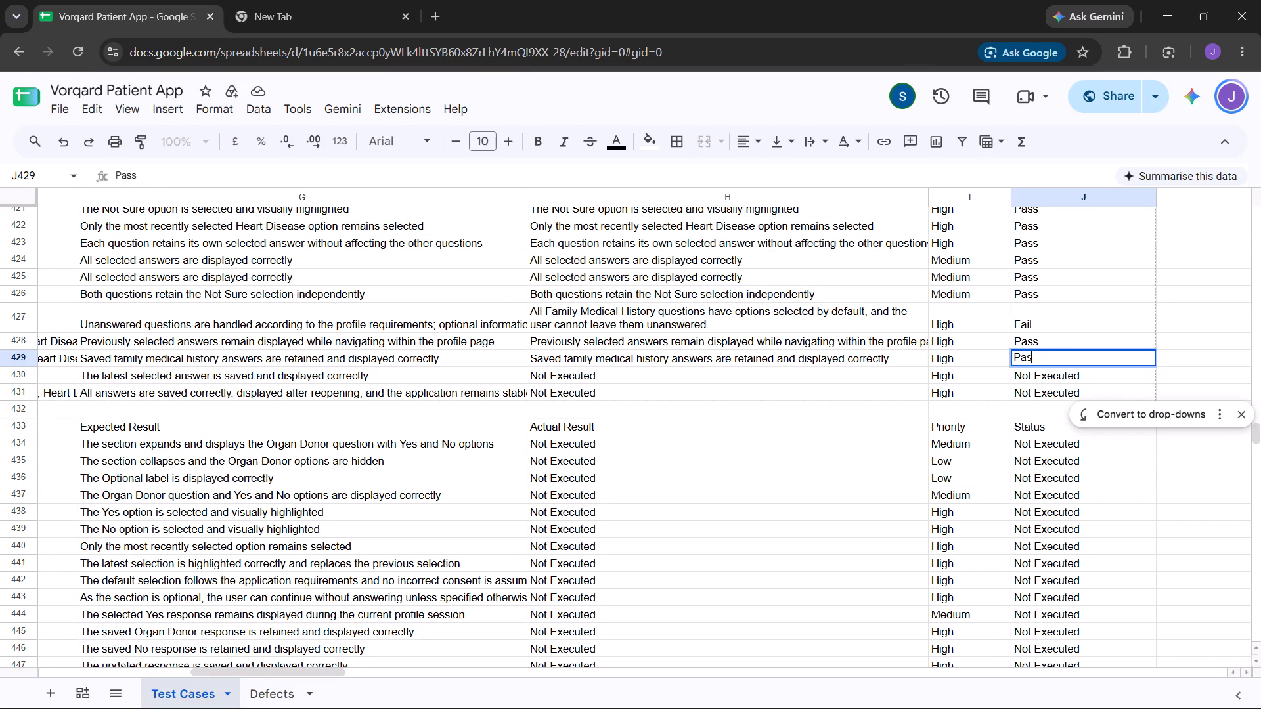
click(855, 374)
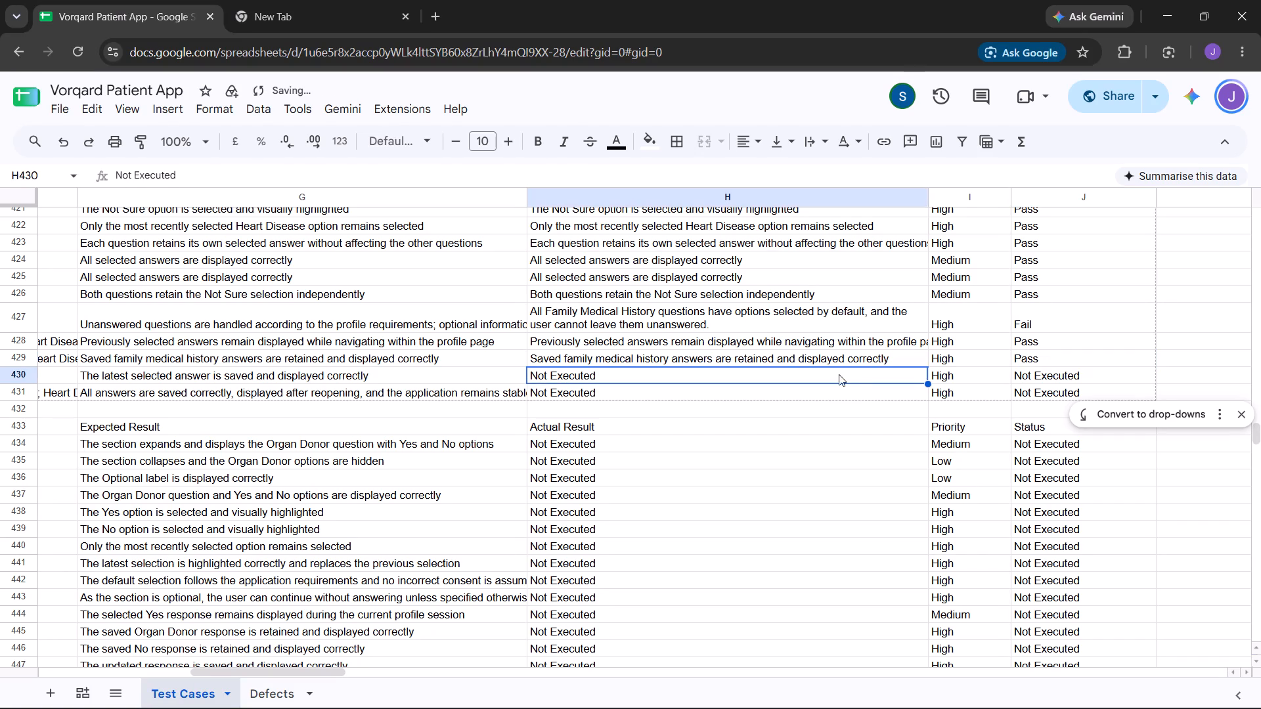
Replace row 430's Actual Result with its Expected Result text, "The latest selected answer is saved and displayed correctly".
scroll(157, 390, right, 3)
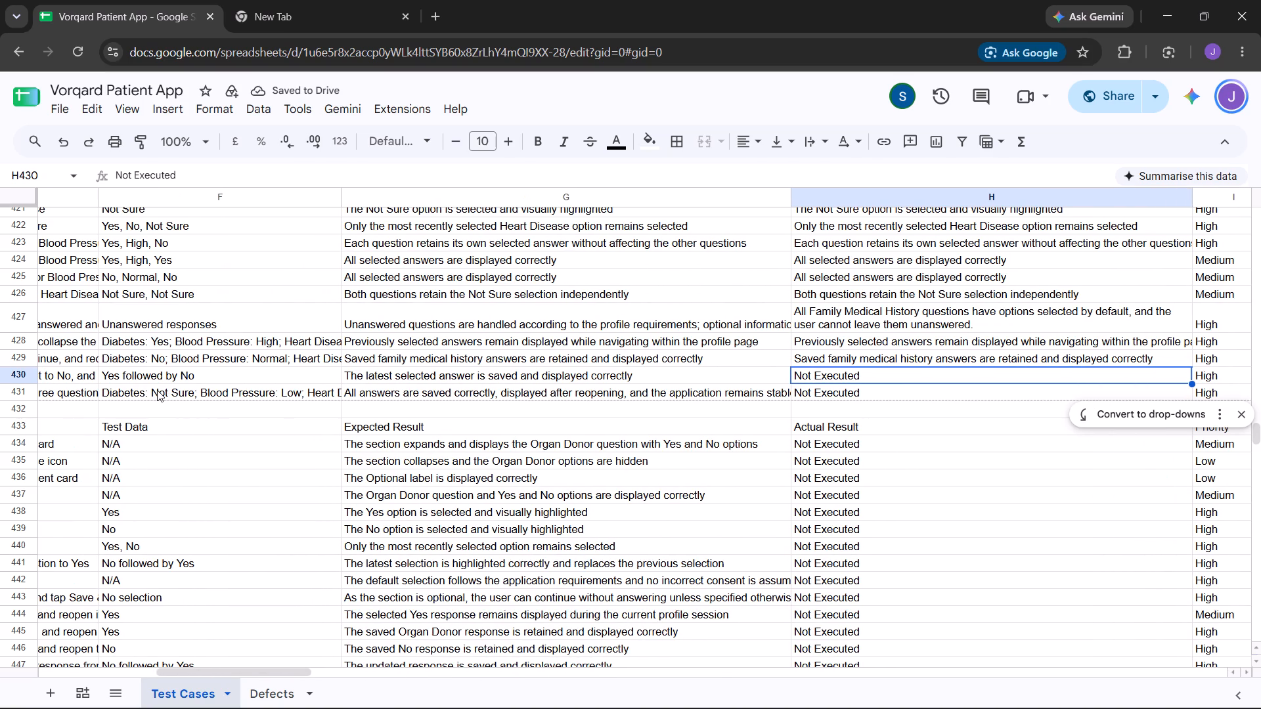
scroll(157, 390, right, 2)
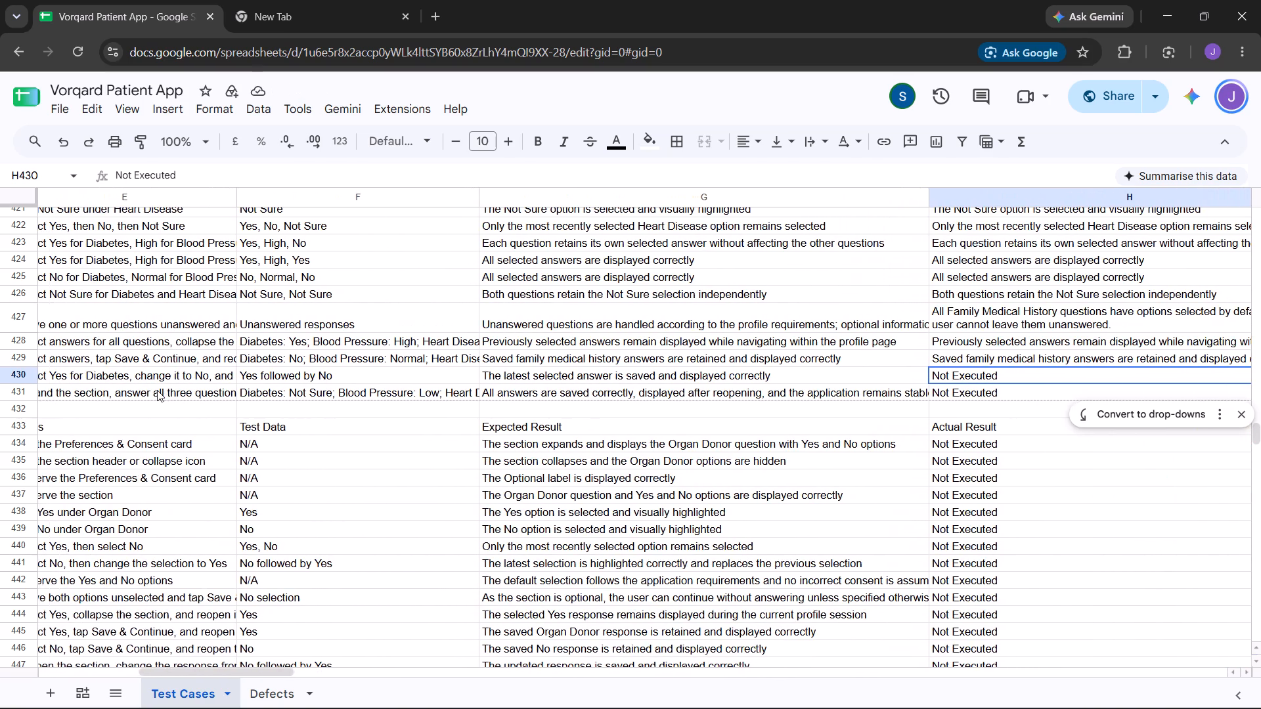
scroll(157, 390, right, 1)
double_click(636, 373)
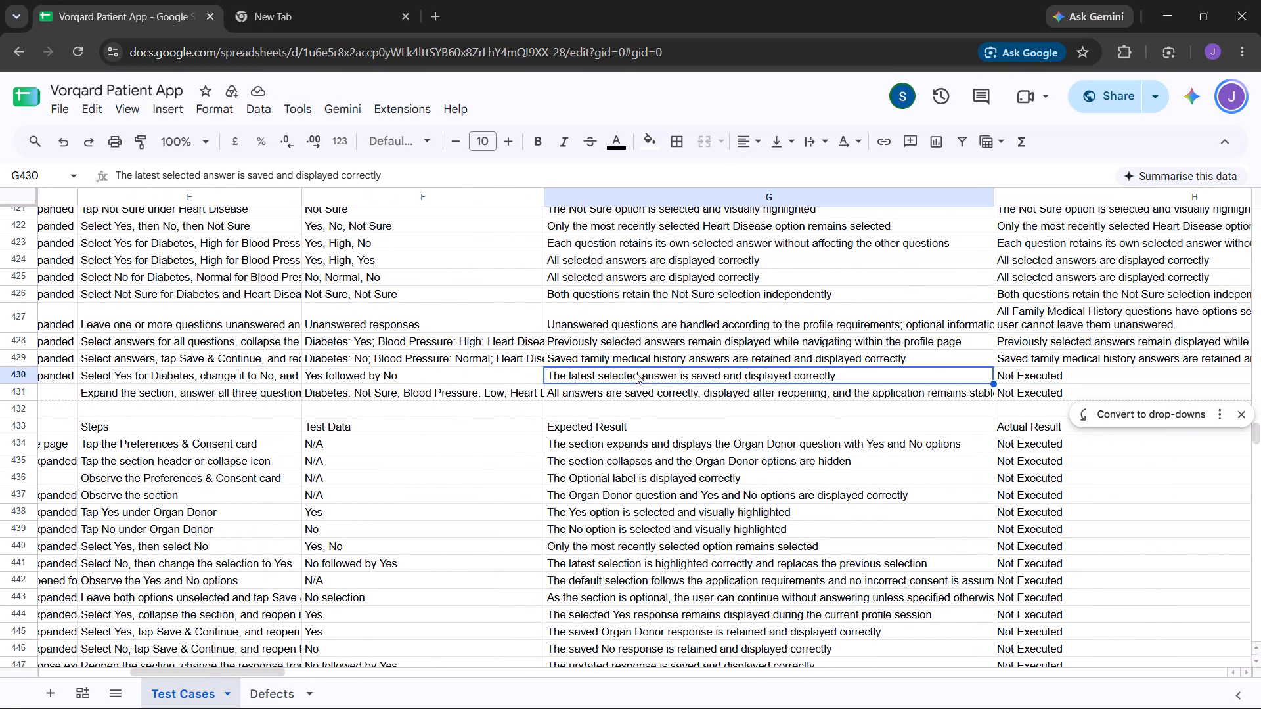
key(ctrl+a)
key(ctrl+c)
scroll(1161, 357, right, 1)
double_click(1139, 378)
key(ctrl+a)
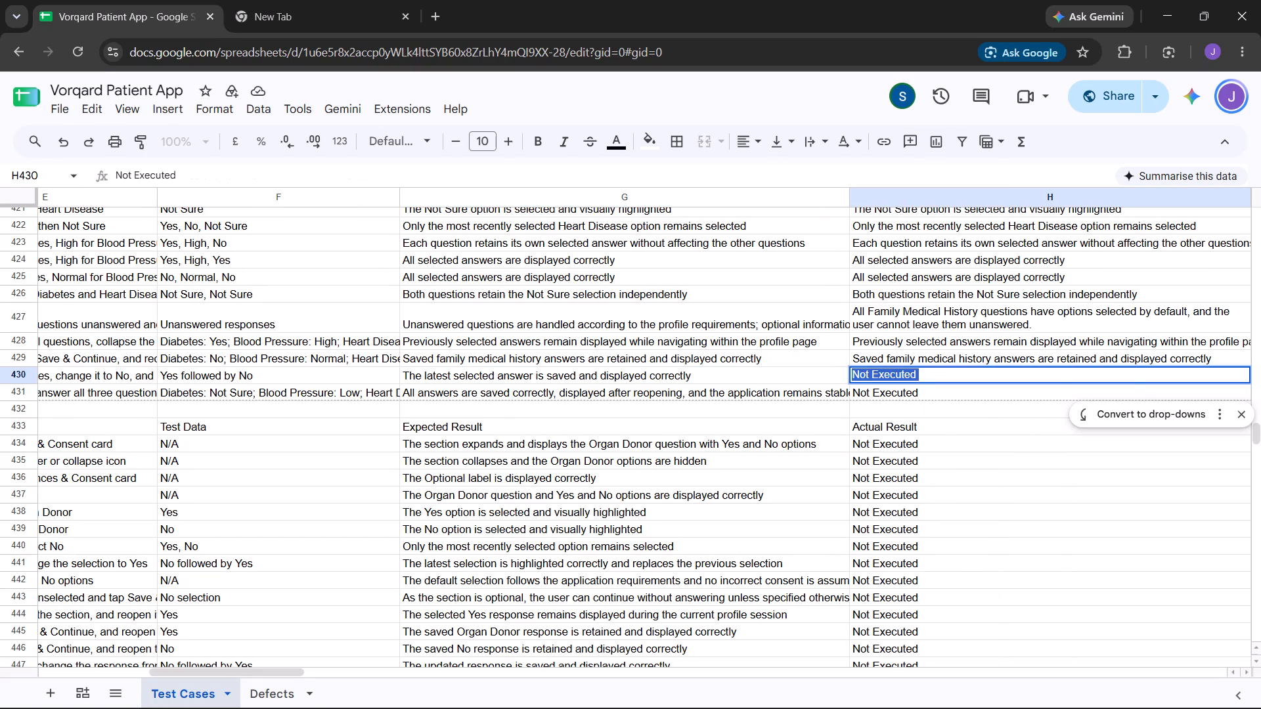
key(ctrl+v)
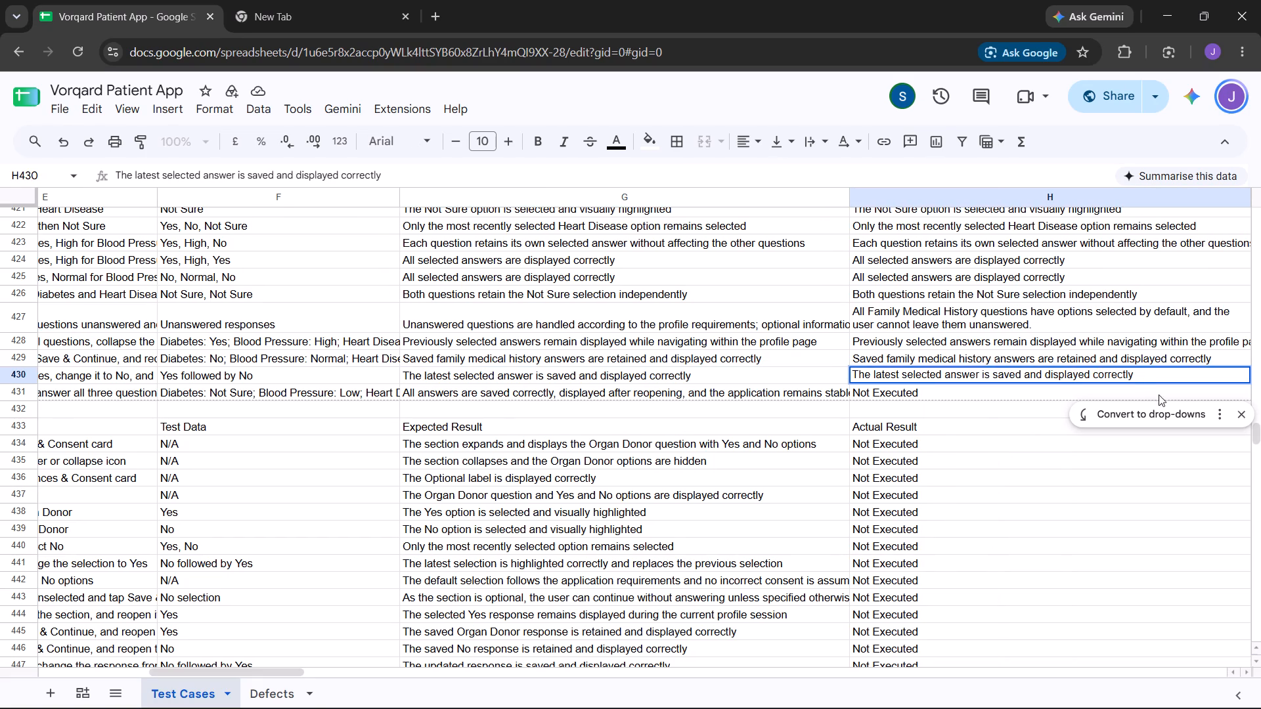
click(1019, 408)
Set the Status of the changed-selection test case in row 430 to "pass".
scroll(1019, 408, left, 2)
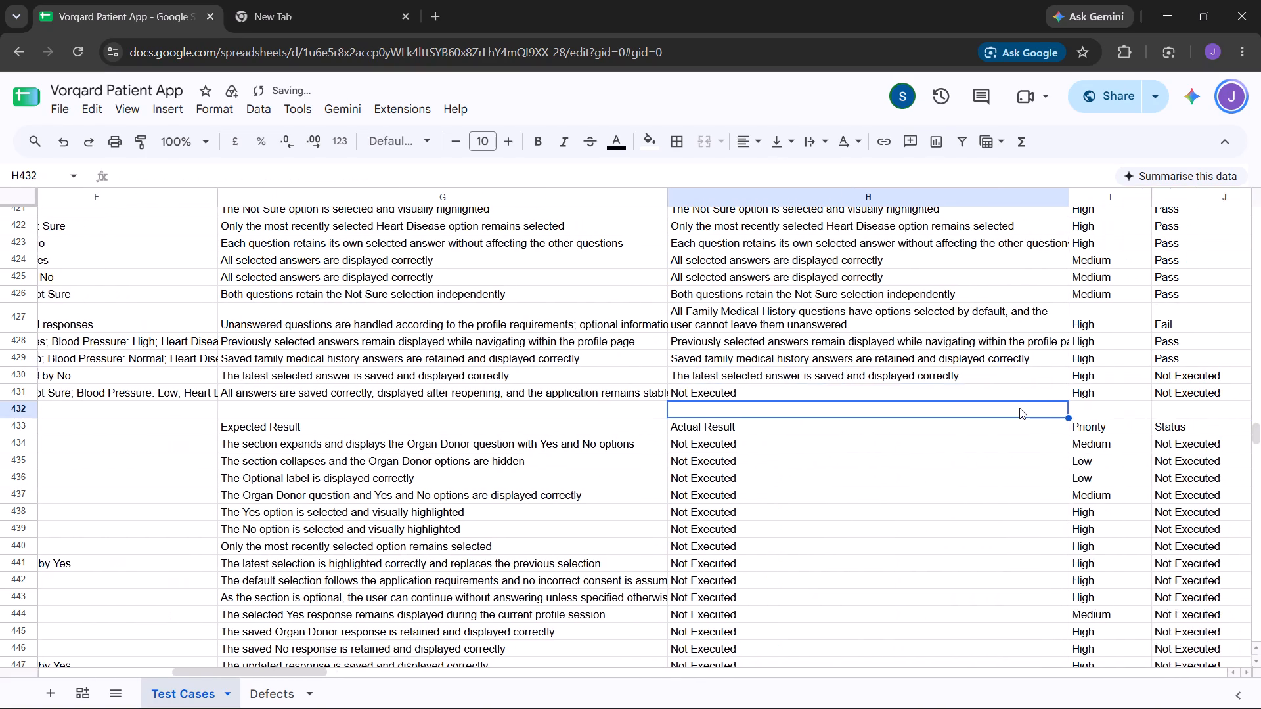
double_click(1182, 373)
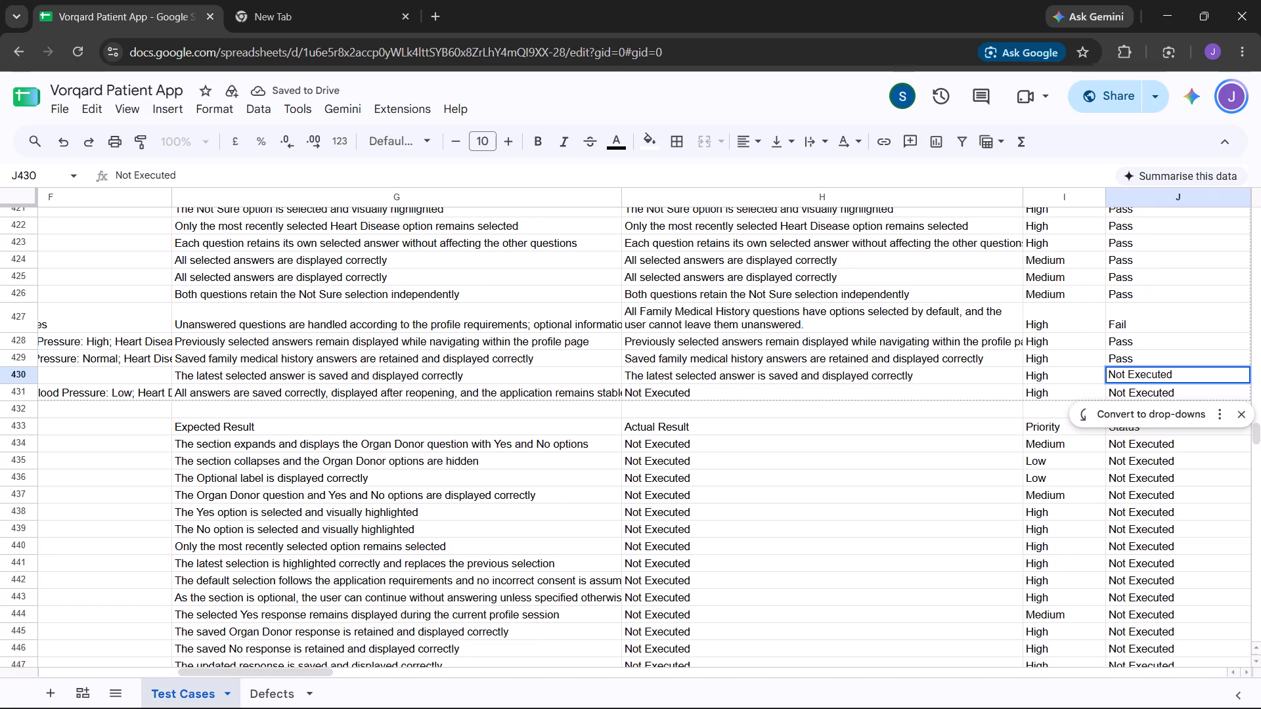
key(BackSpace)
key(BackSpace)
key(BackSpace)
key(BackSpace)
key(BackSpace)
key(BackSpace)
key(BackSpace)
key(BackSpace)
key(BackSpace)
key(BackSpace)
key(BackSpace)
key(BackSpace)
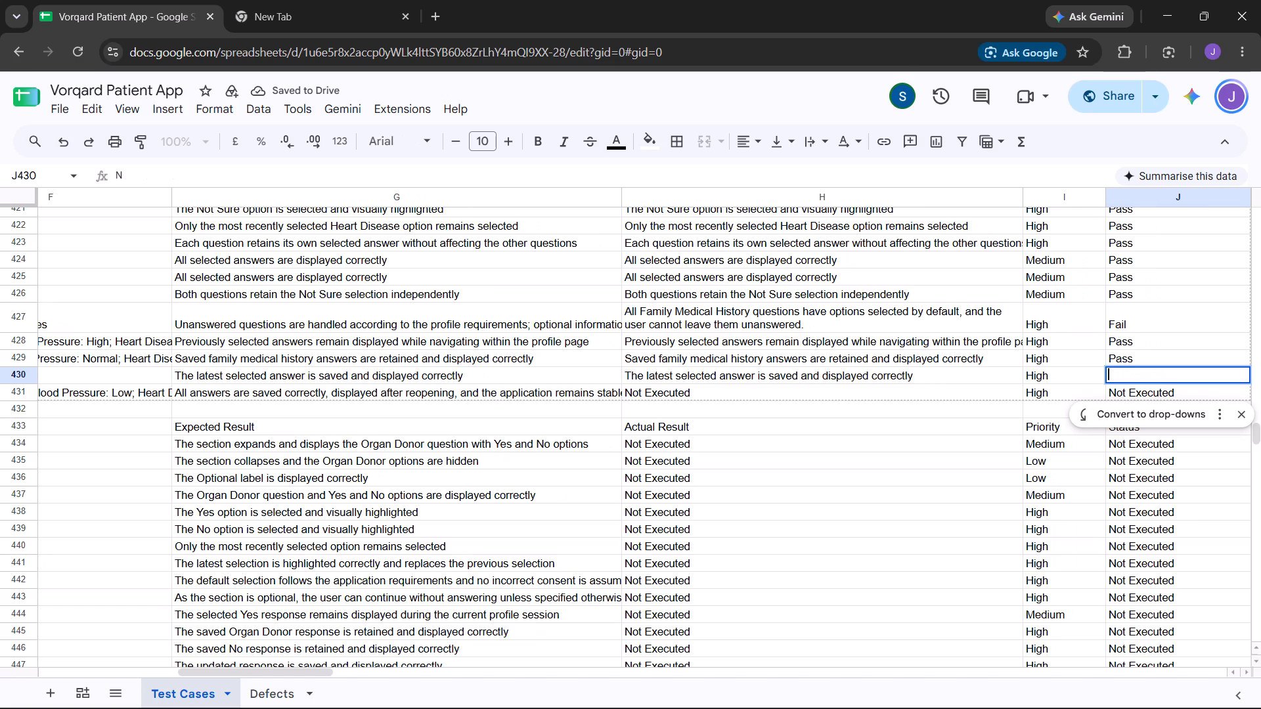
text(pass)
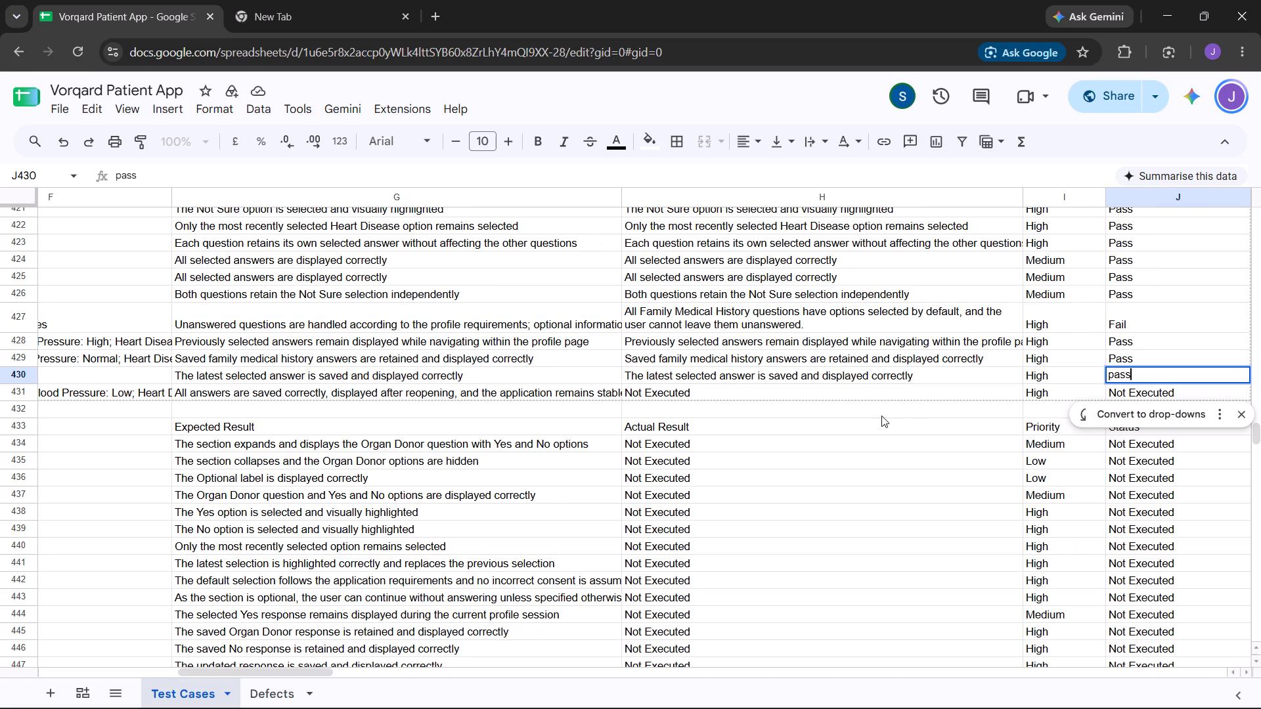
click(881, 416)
Examine the title, precondition, steps and full test data of the end-to-end flow test case in row 431.
scroll(627, 397, right, 3)
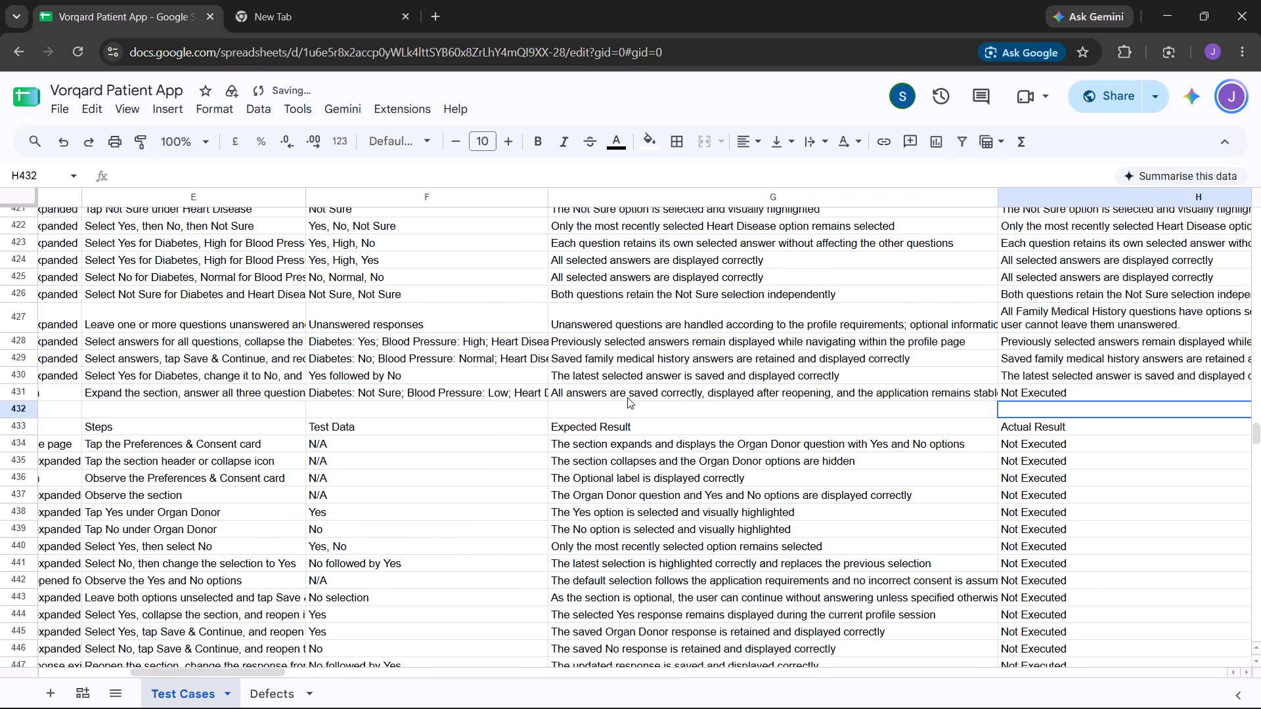
scroll(627, 397, left, 1)
scroll(627, 397, right, 2)
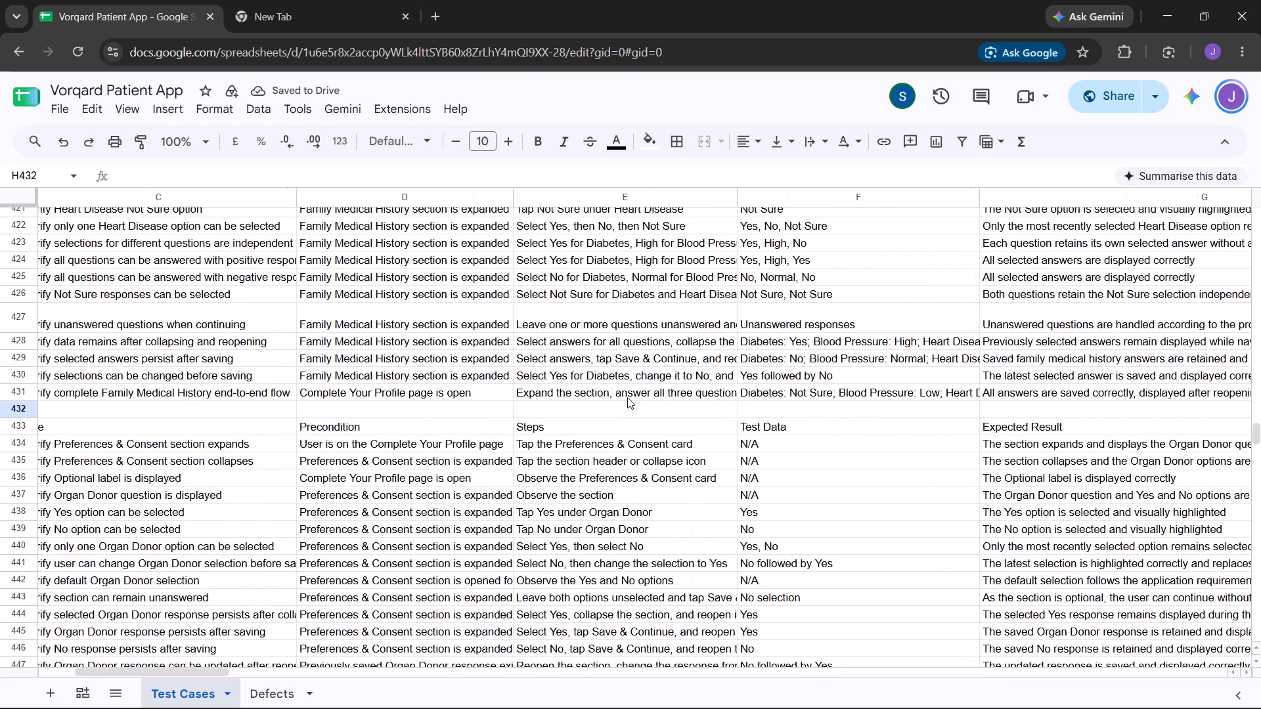
scroll(627, 397, left, 2)
scroll(627, 397, right, 1)
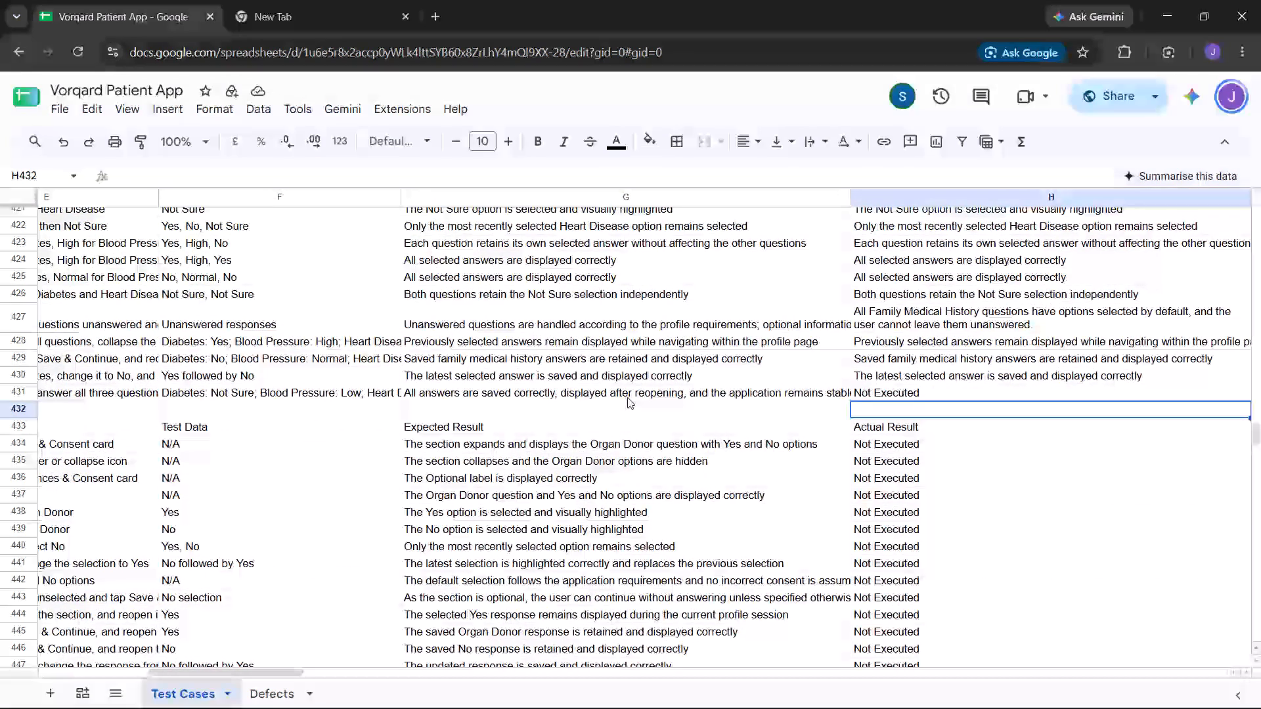
scroll(570, 403, right, 1)
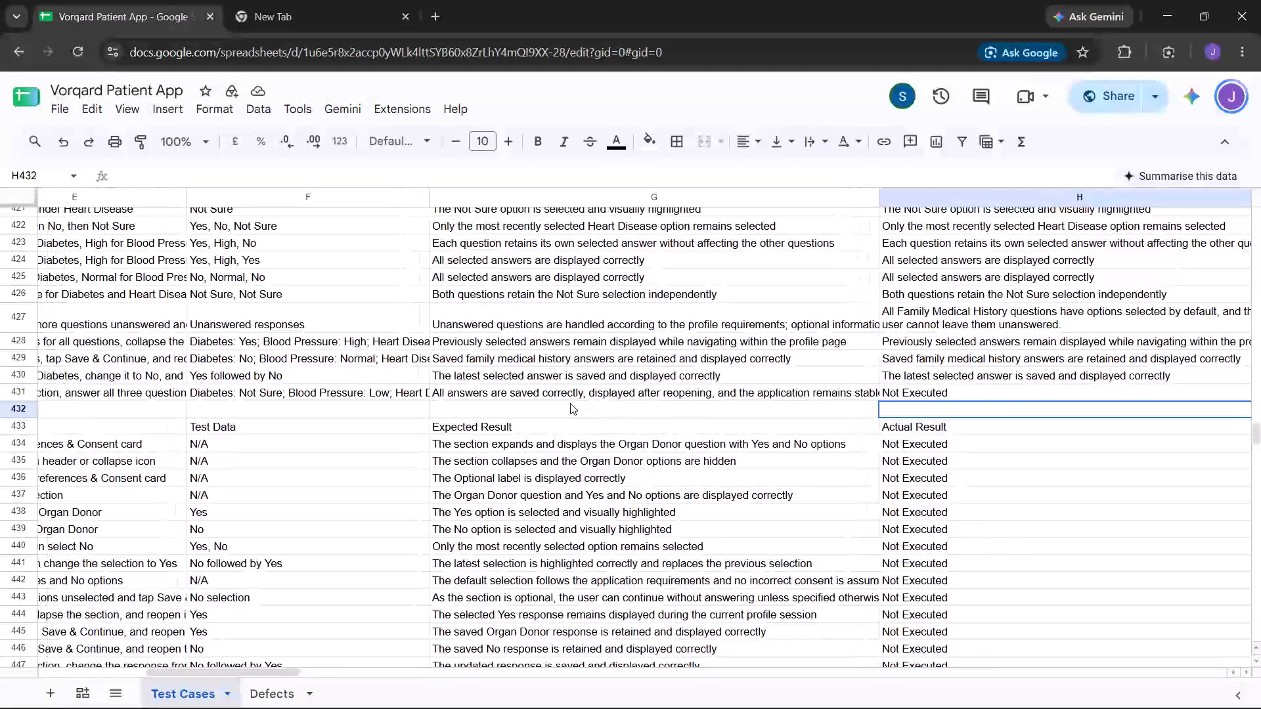
scroll(570, 403, right, 1)
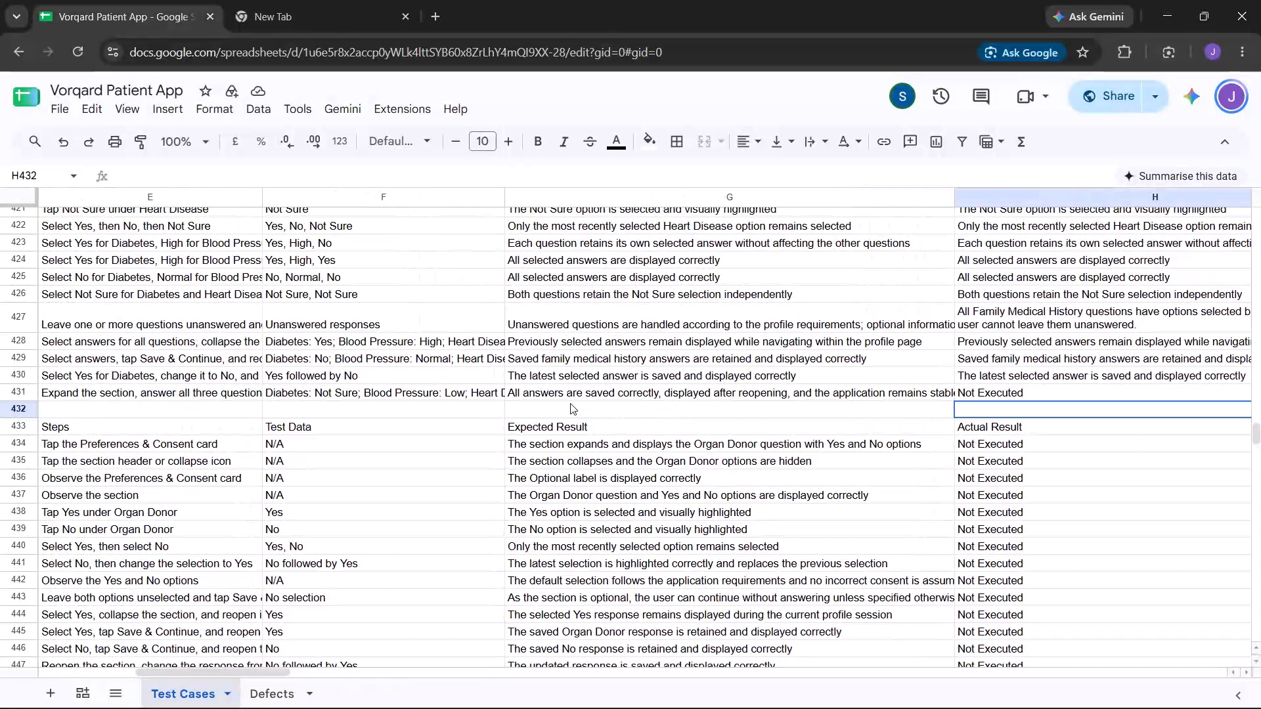
scroll(570, 403, right, 3)
double_click(429, 390)
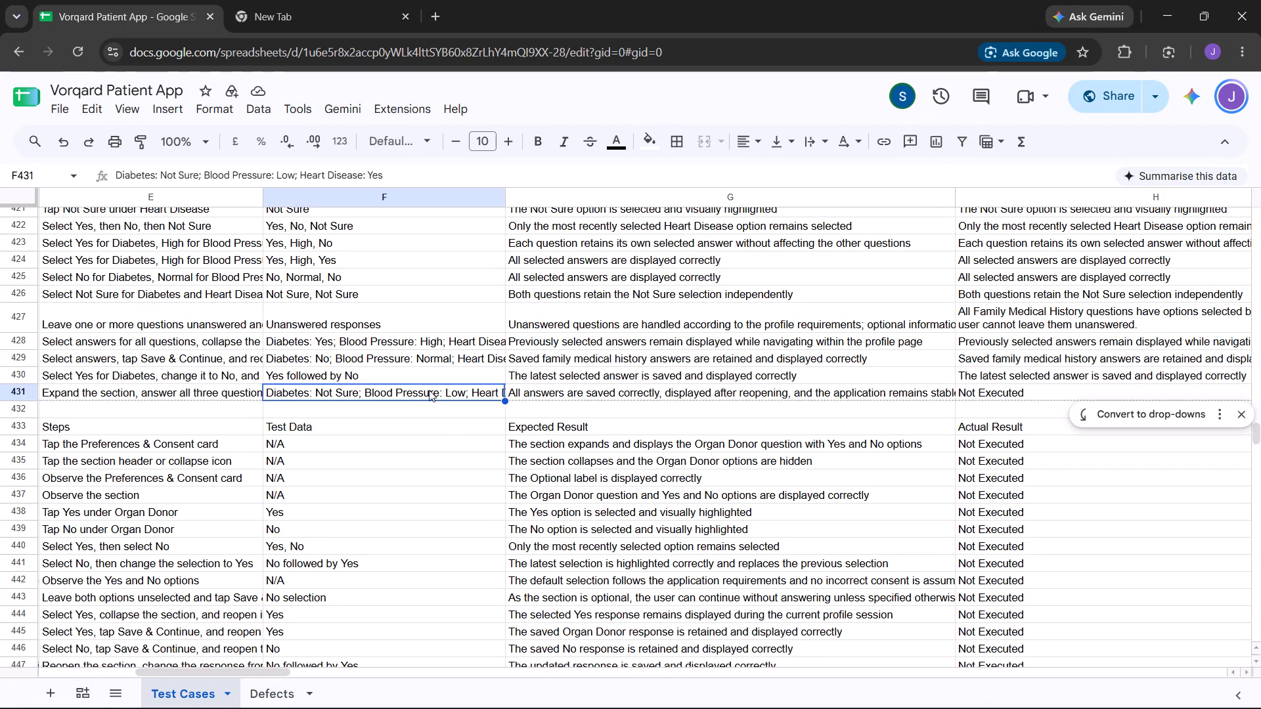
click(461, 414)
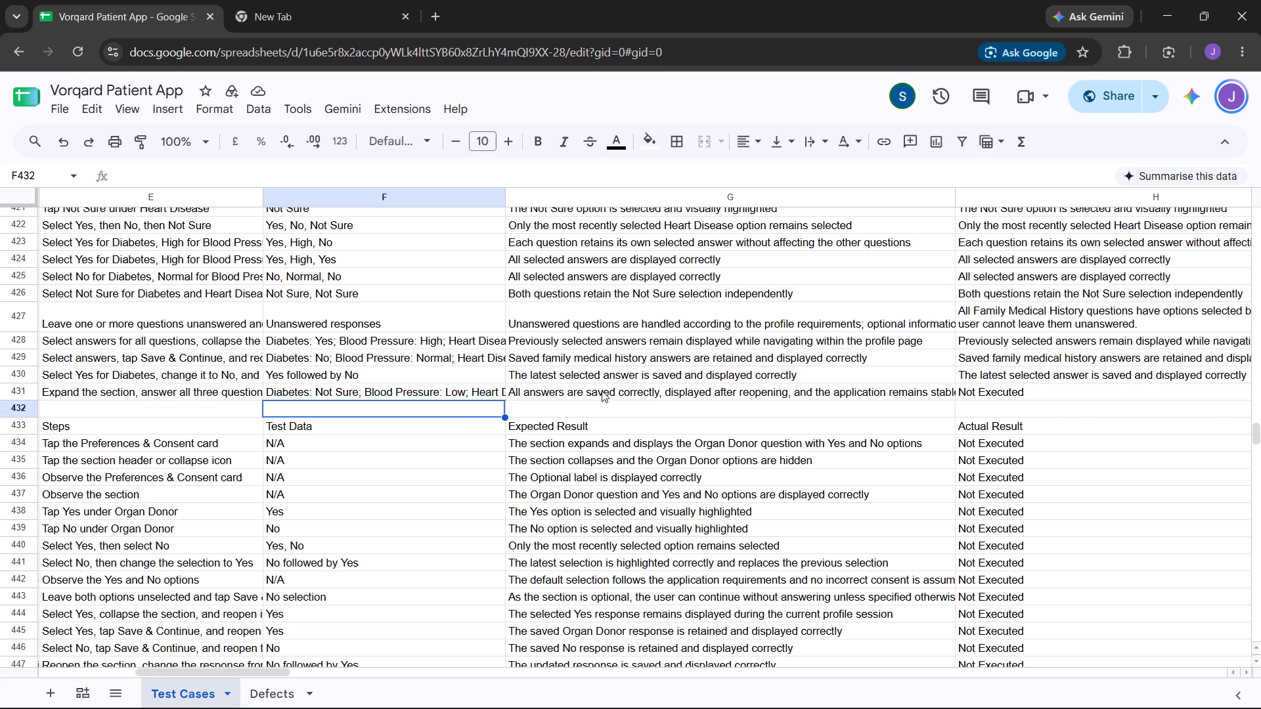
Replace row 431's Actual Result with its Expected Result text, adding a line break before "application remains stable".
double_click(619, 391)
key(ctrl+a)
key(ctrl+c)
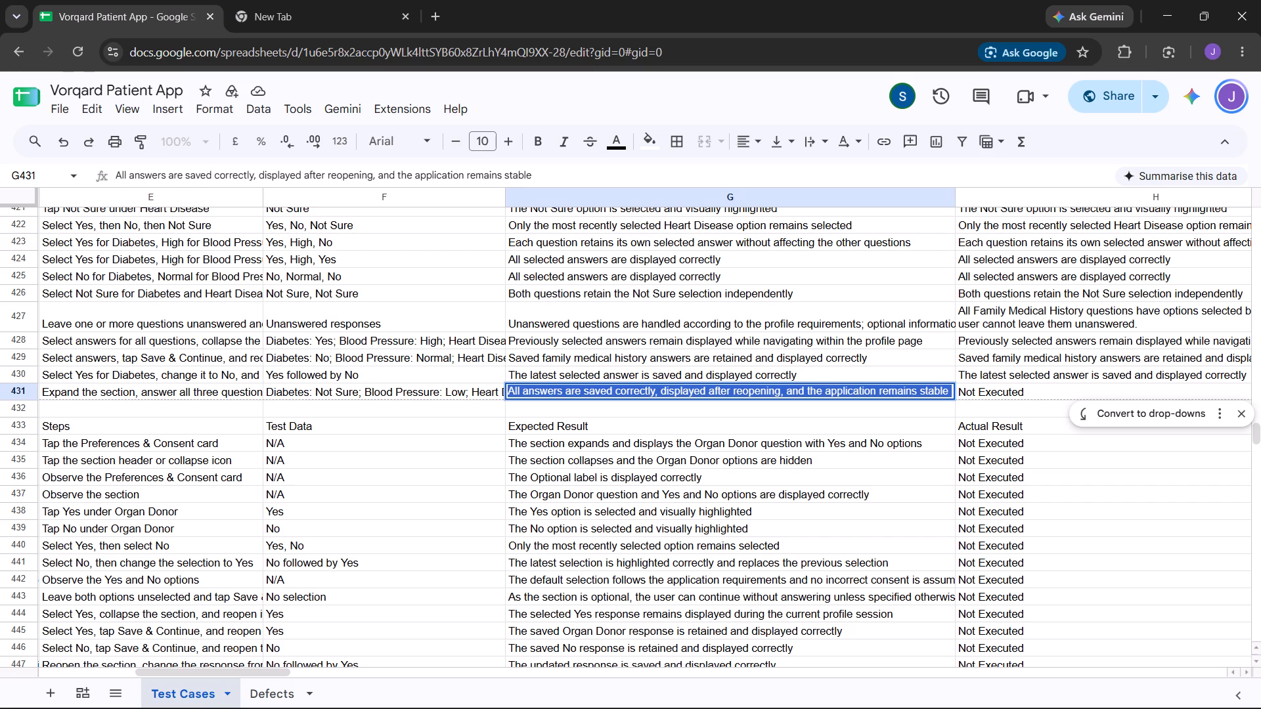
click(1037, 394)
double_click(1037, 394)
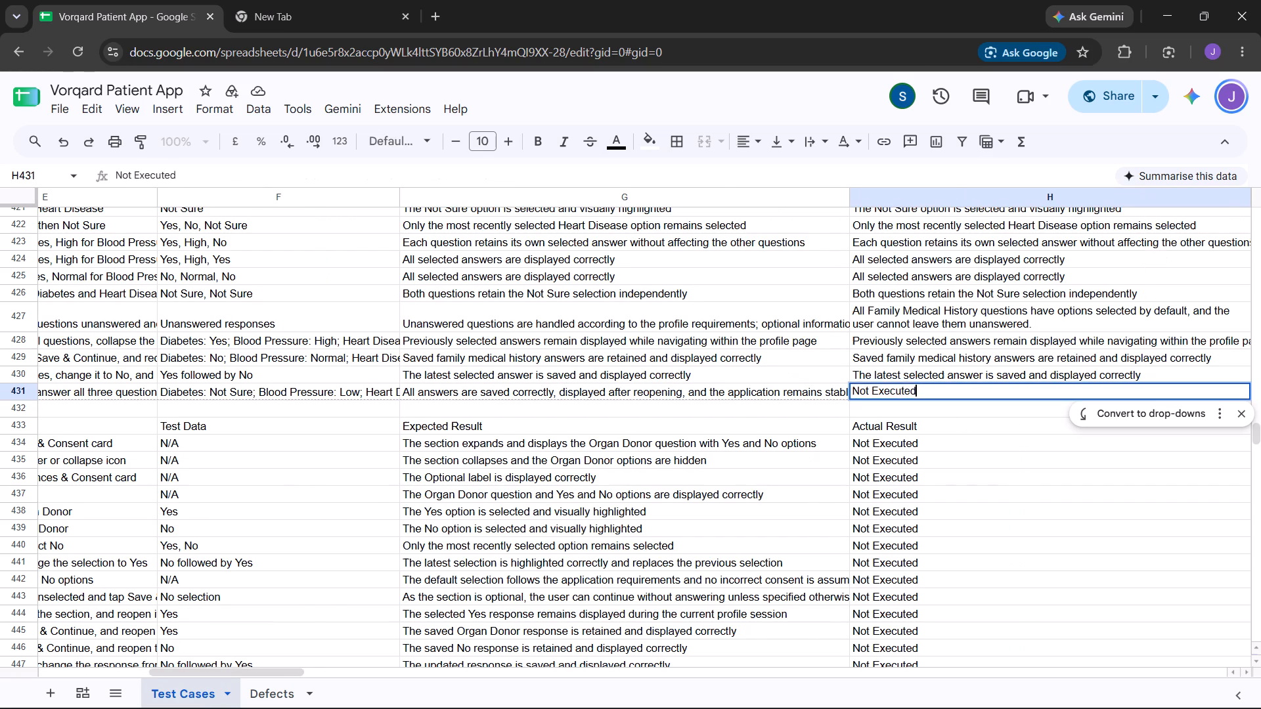
key(ctrl+a)
key(ctrl+v)
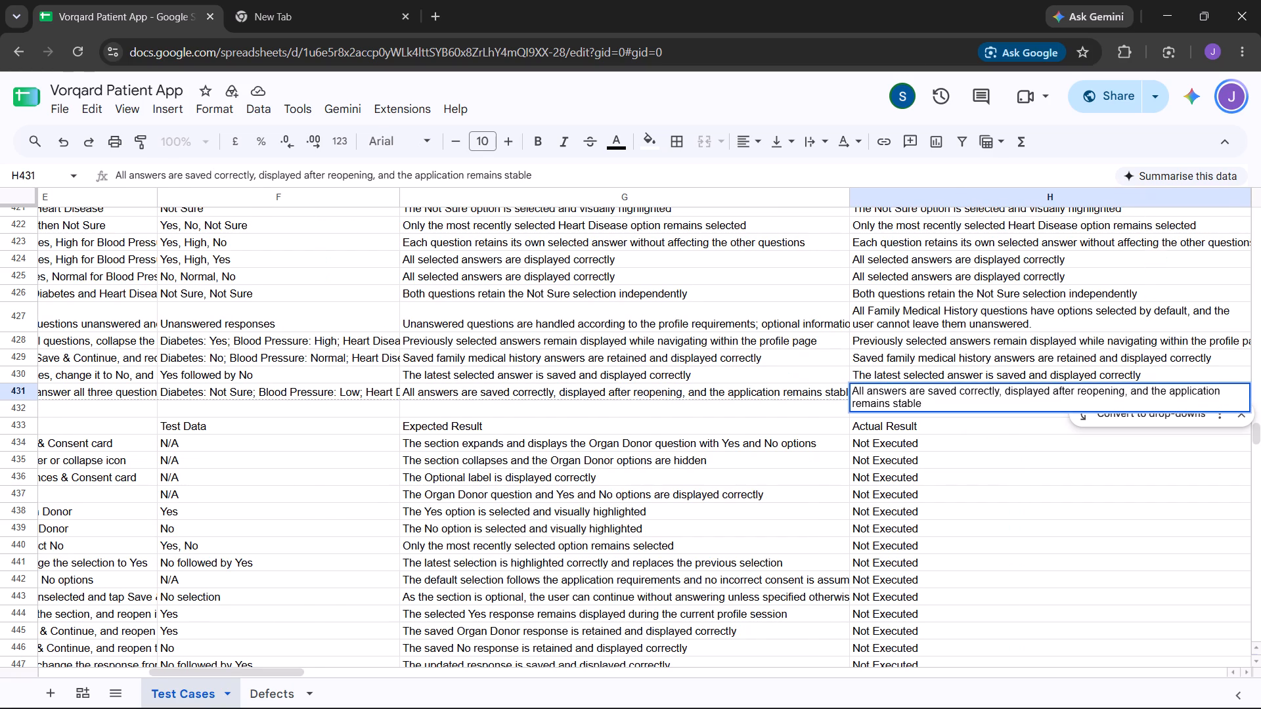
scroll(1009, 393, left, 1)
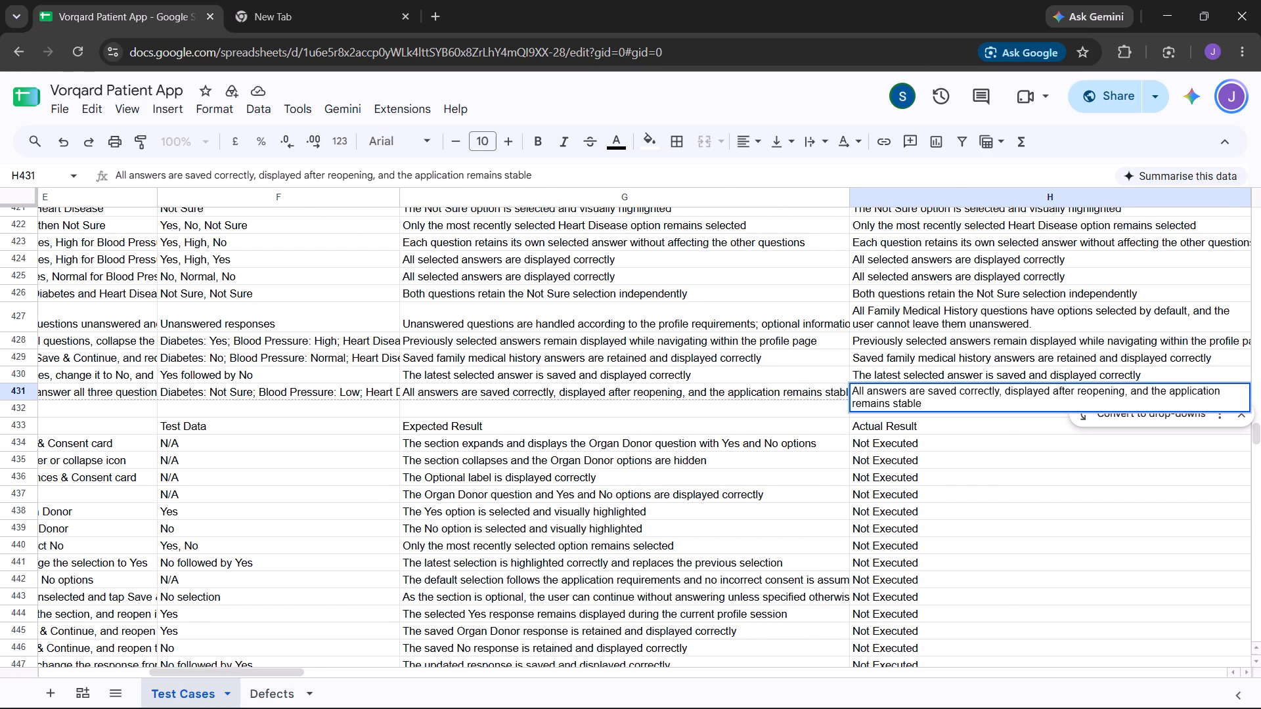
click(1167, 387)
key(ctrl+Return)
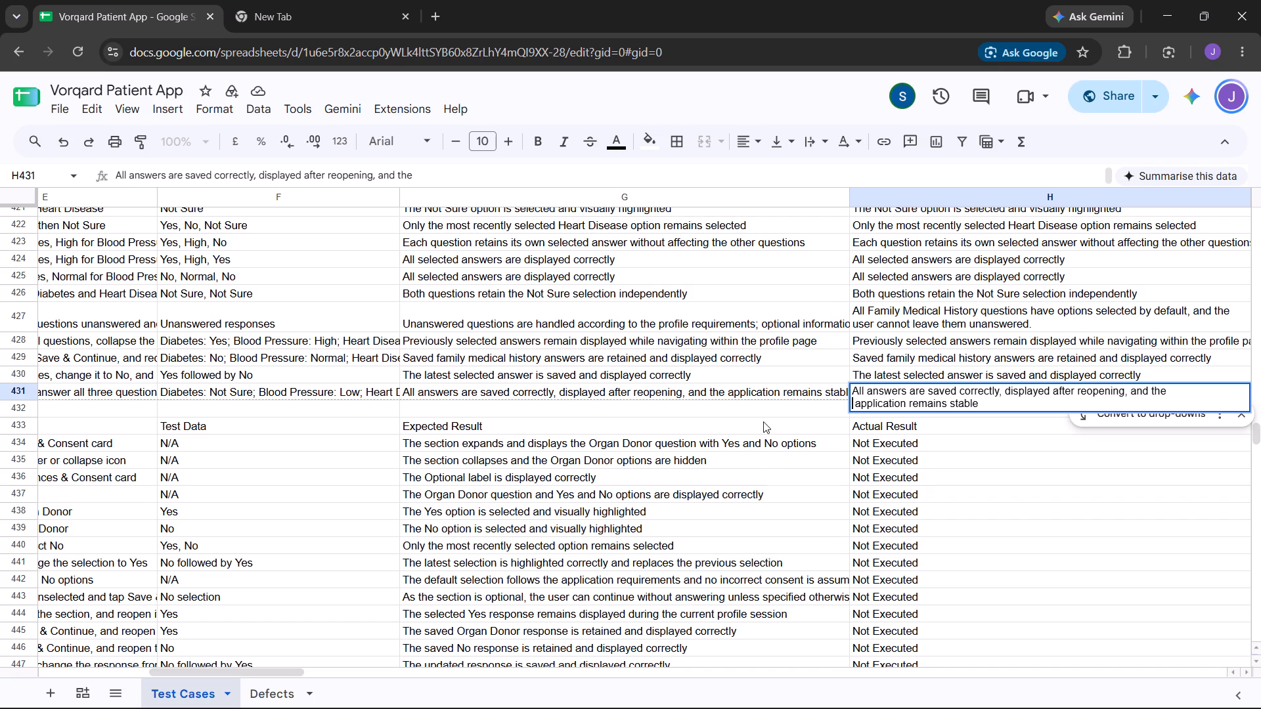
click(774, 411)
Set the Status of the end-to-end flow test case in row 431 to "pass".
scroll(896, 423, left, 2)
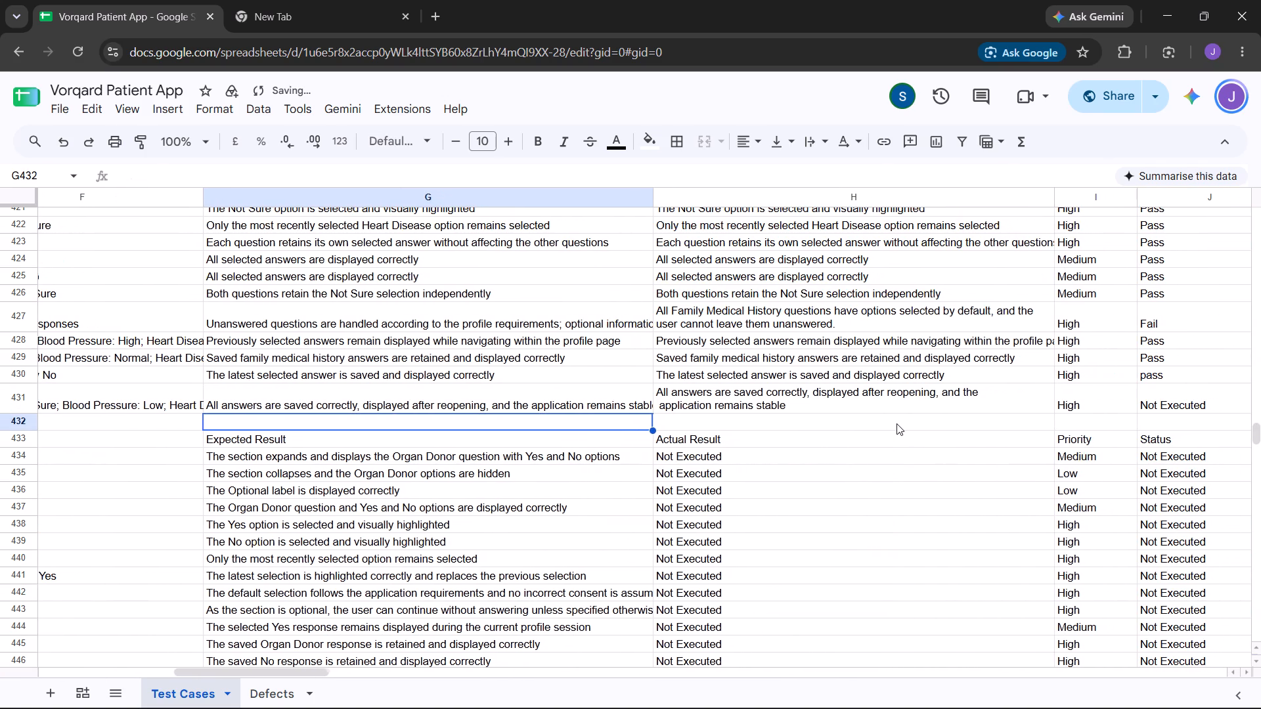
scroll(1177, 410, left, 1)
double_click(1127, 403)
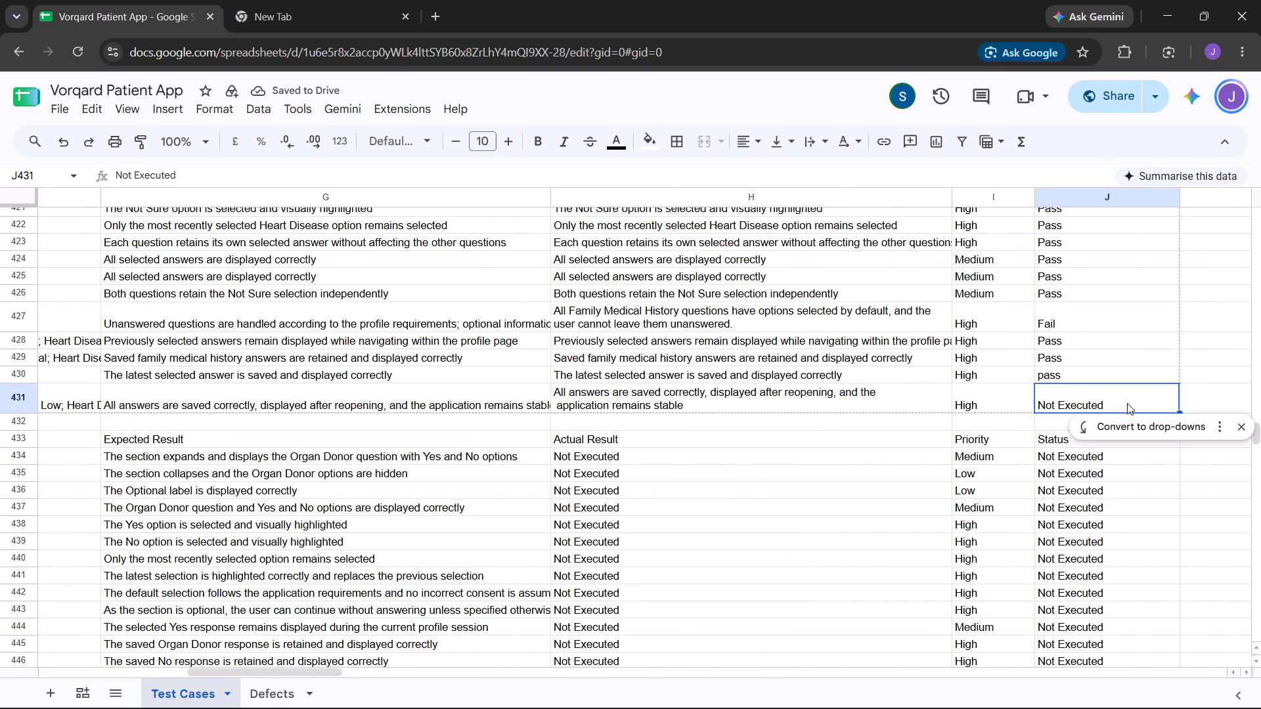
key(ctrl+a)
key(BackSpace)
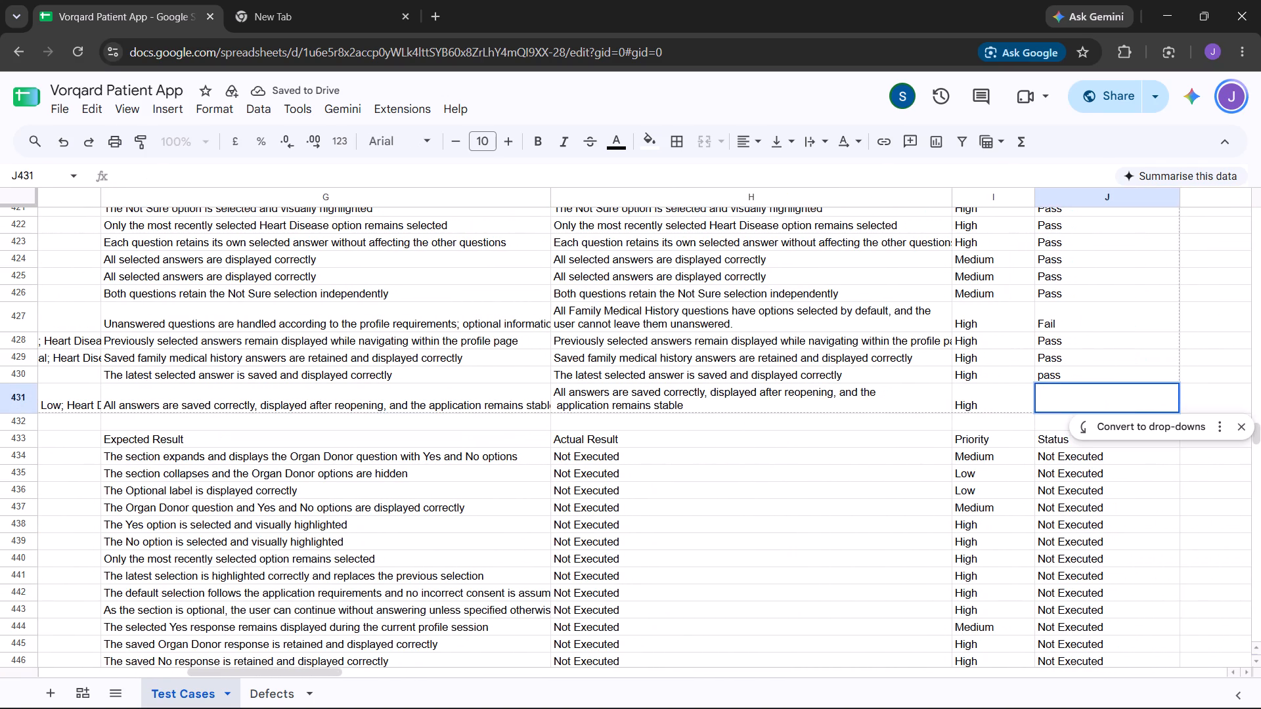
text(PA)
key(BackSpace)
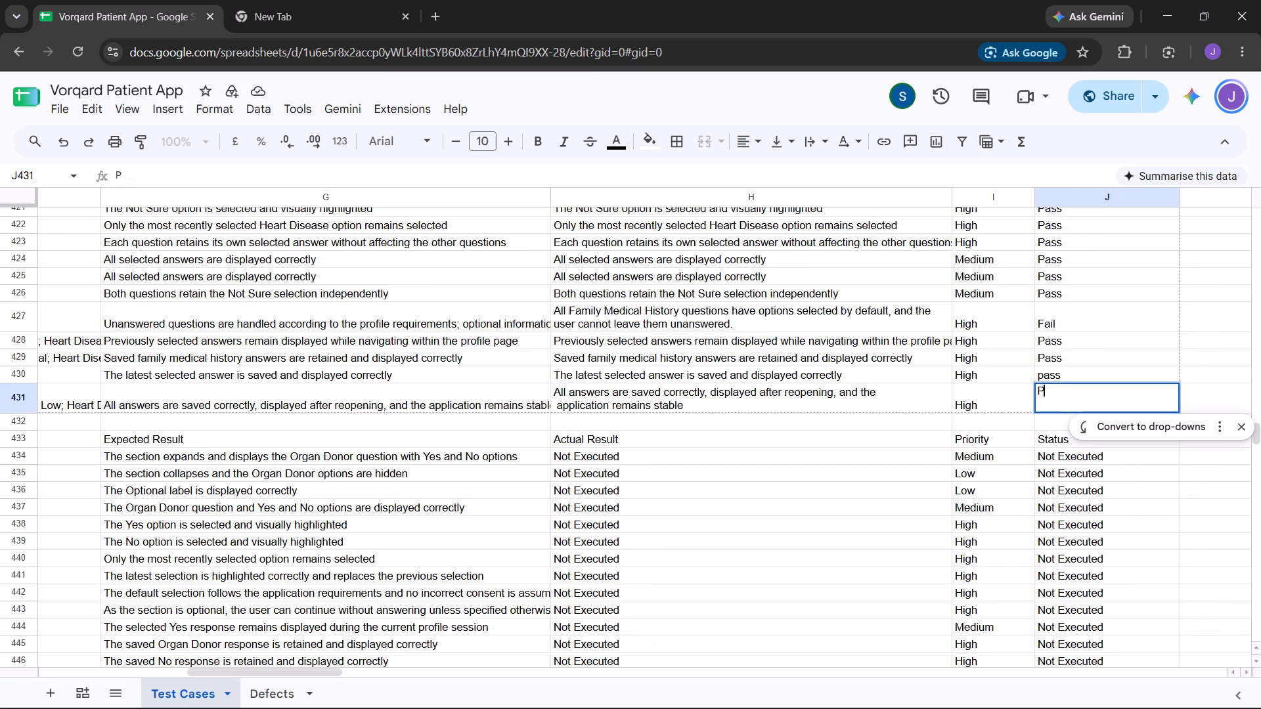
key(a)
key(Return)
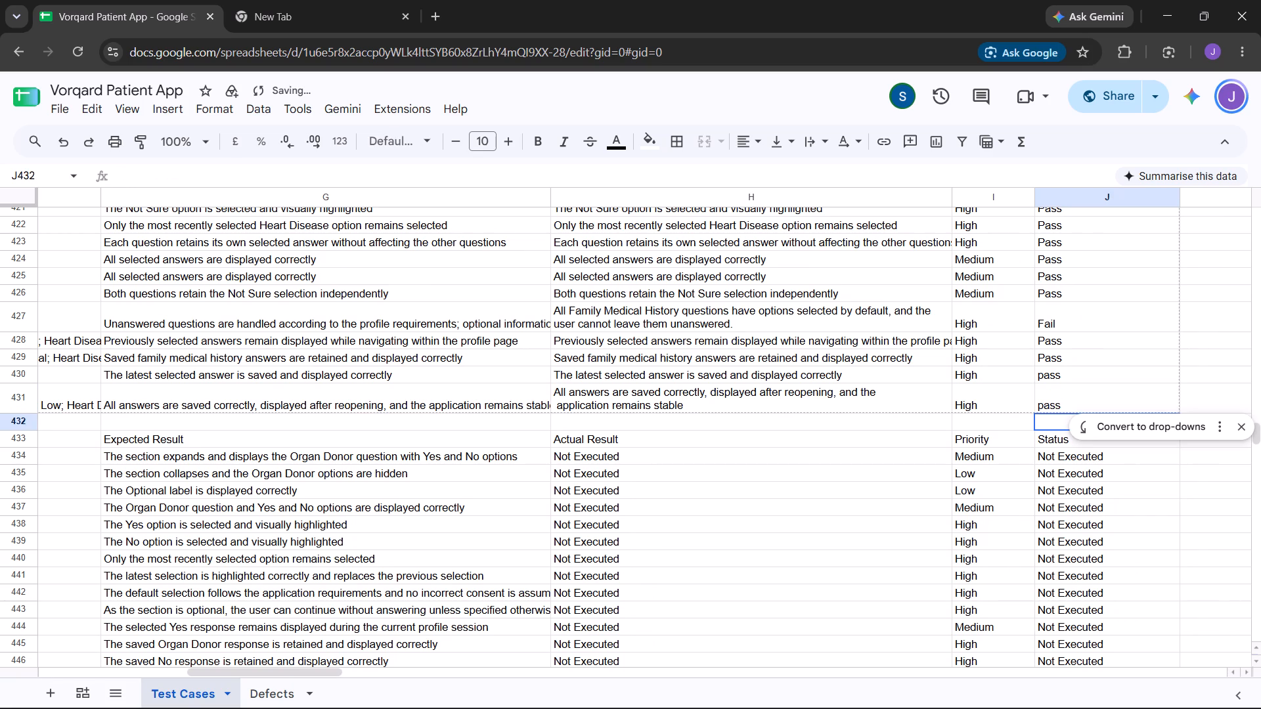
Replace the Status of the test case in row 430 with the capitalised "Pass".
click(1045, 373)
double_click(1045, 373)
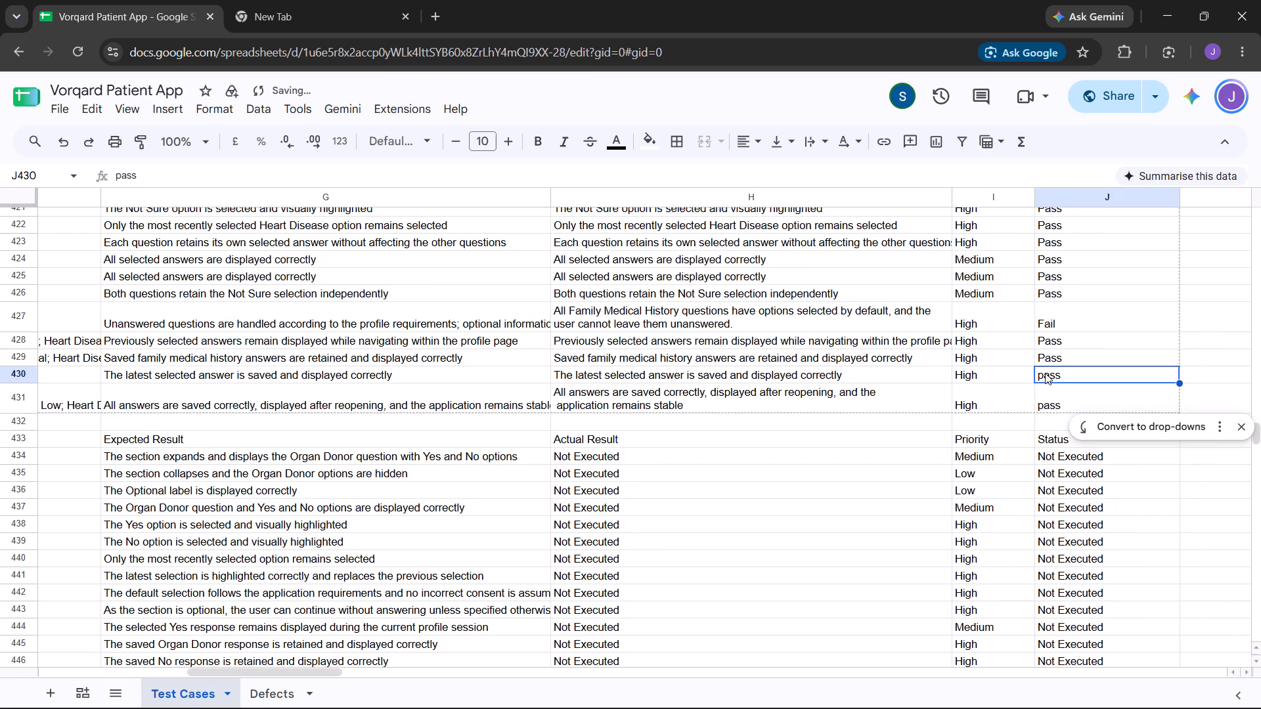
key(BackSpace)
key(BackSpace)
key(BackSpace)
key(BackSpace)
key(BackSpace)
key(BackSpace)
key(BackSpace)
key(BackSpace)
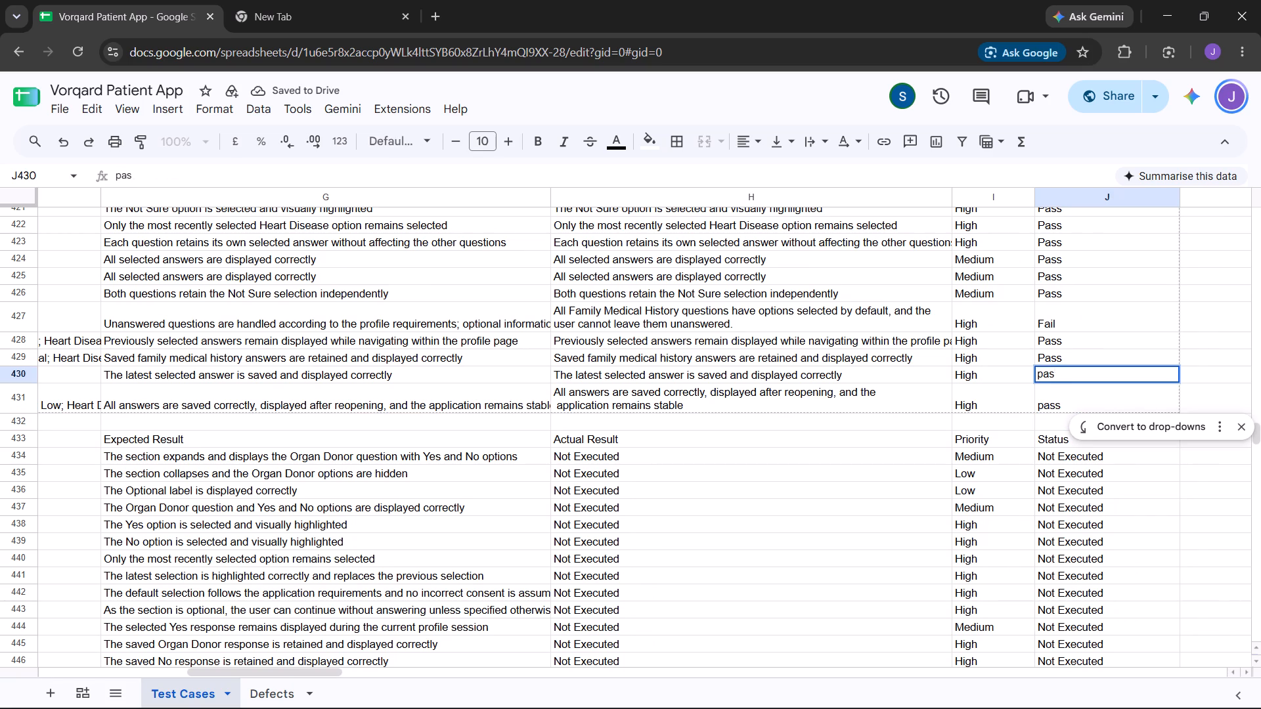
key(a)
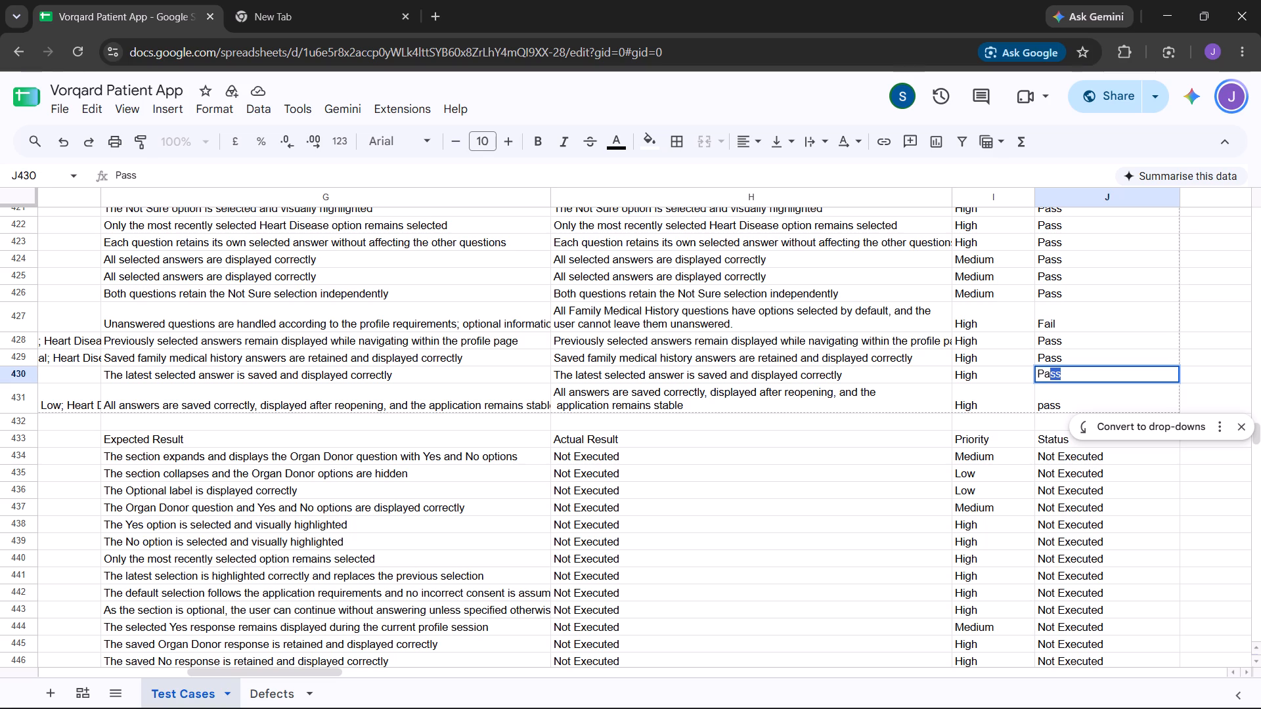
text(ss)
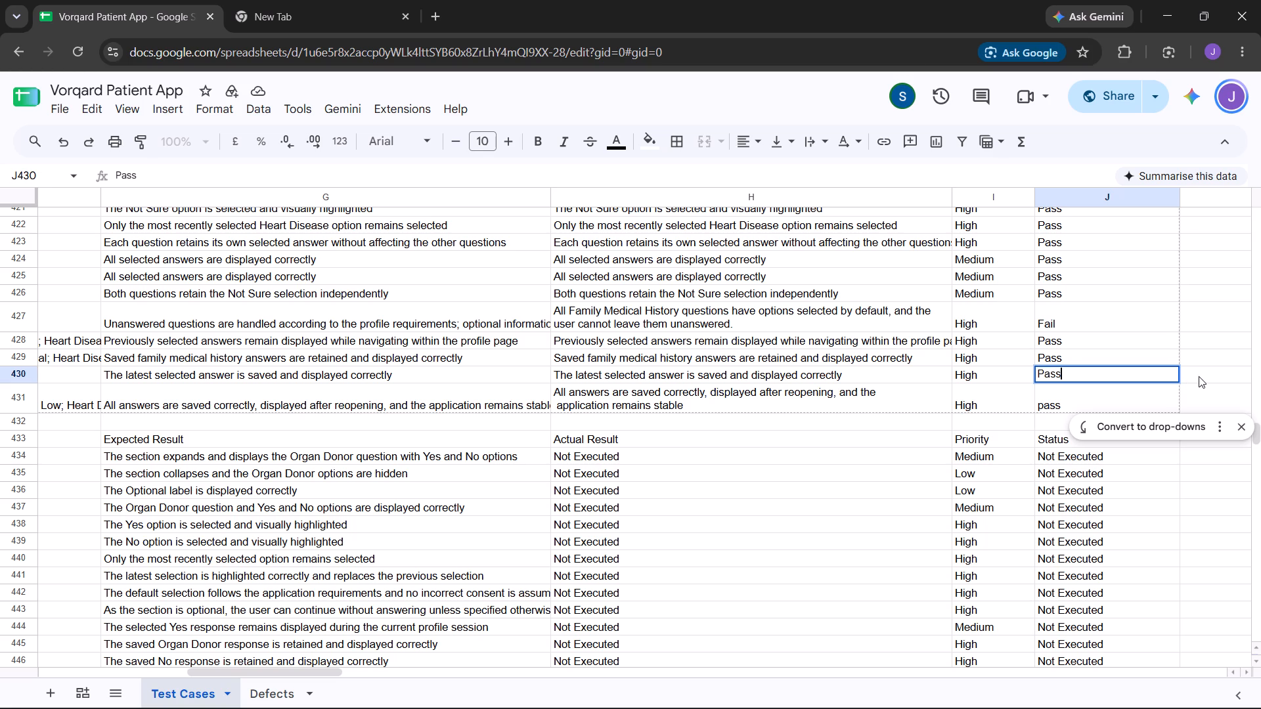
click(1199, 376)
Copy the whole Family Medical History test case table, from the blank row above its headers through row 431, columns A to K.
scroll(1105, 397, up, 2)
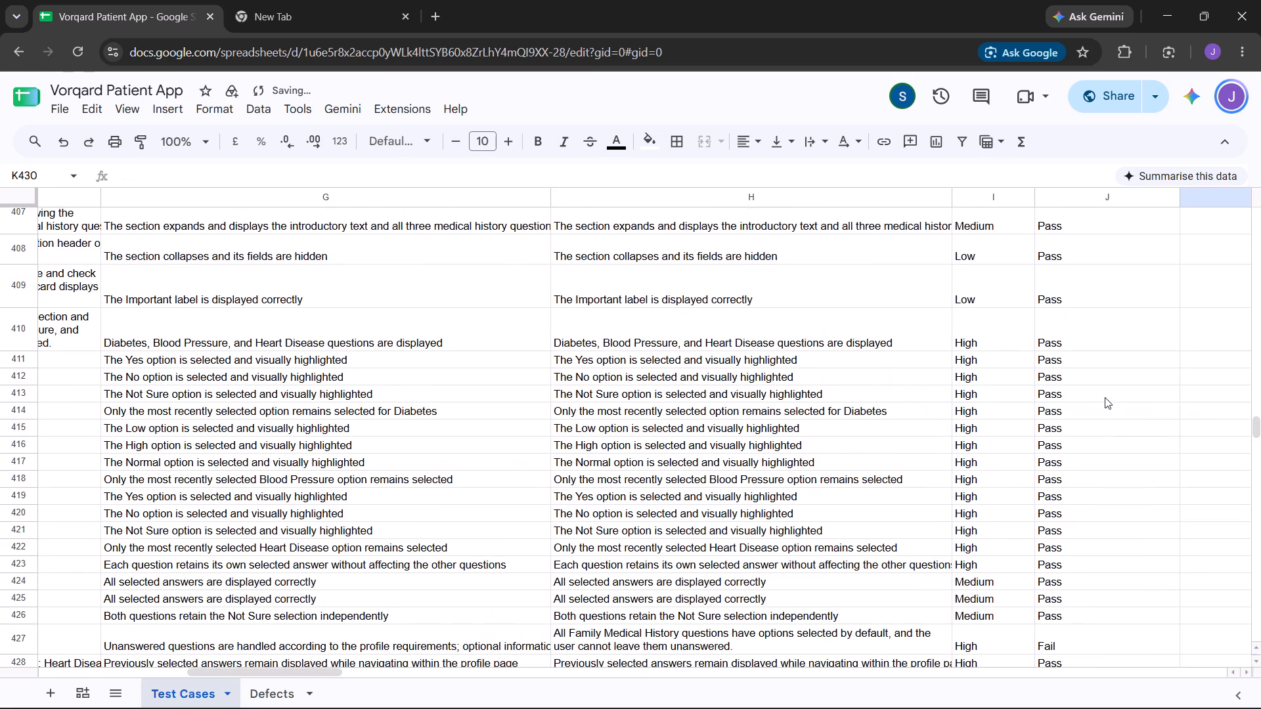
scroll(1105, 397, up, 3)
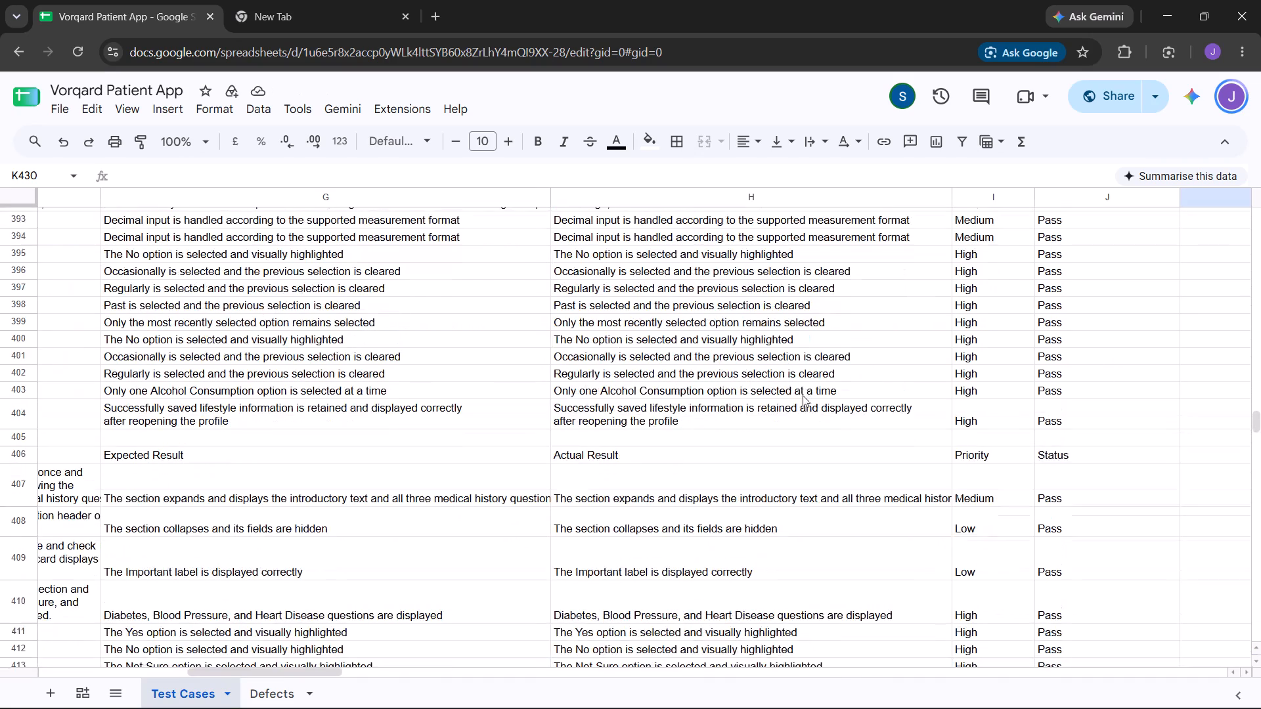
key(ctrl+minus)
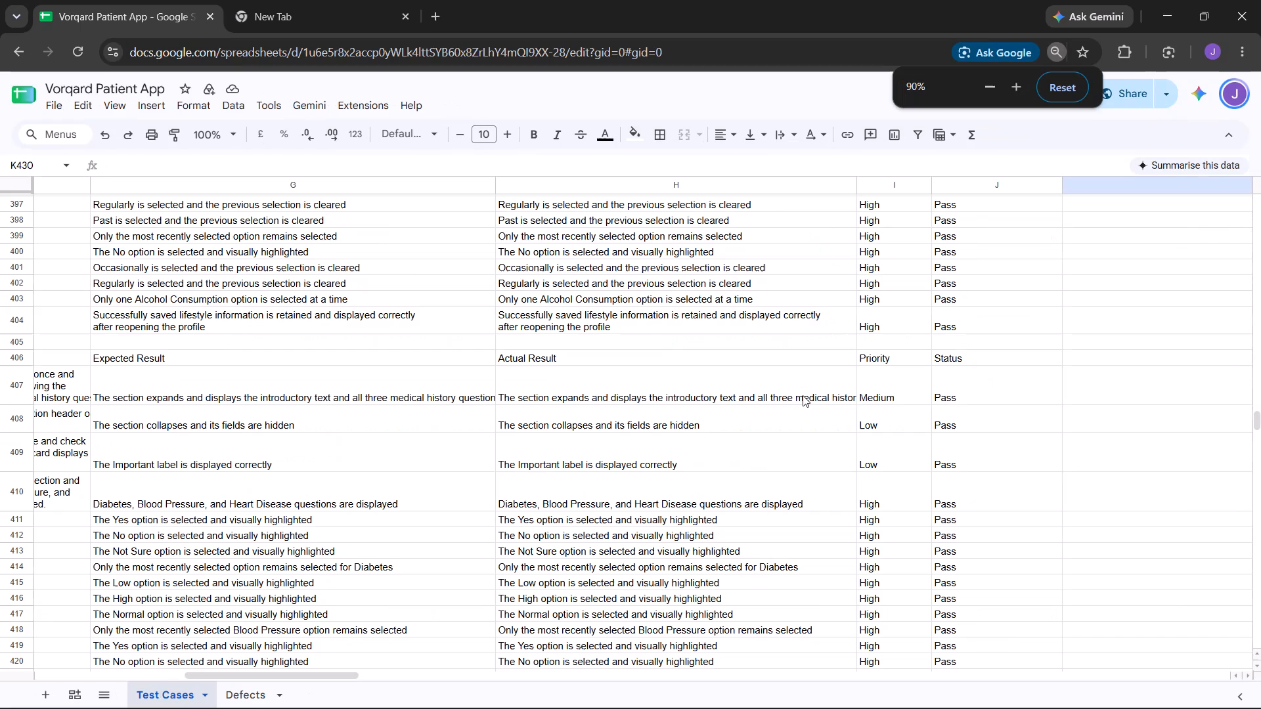
scroll(803, 395, right, 5)
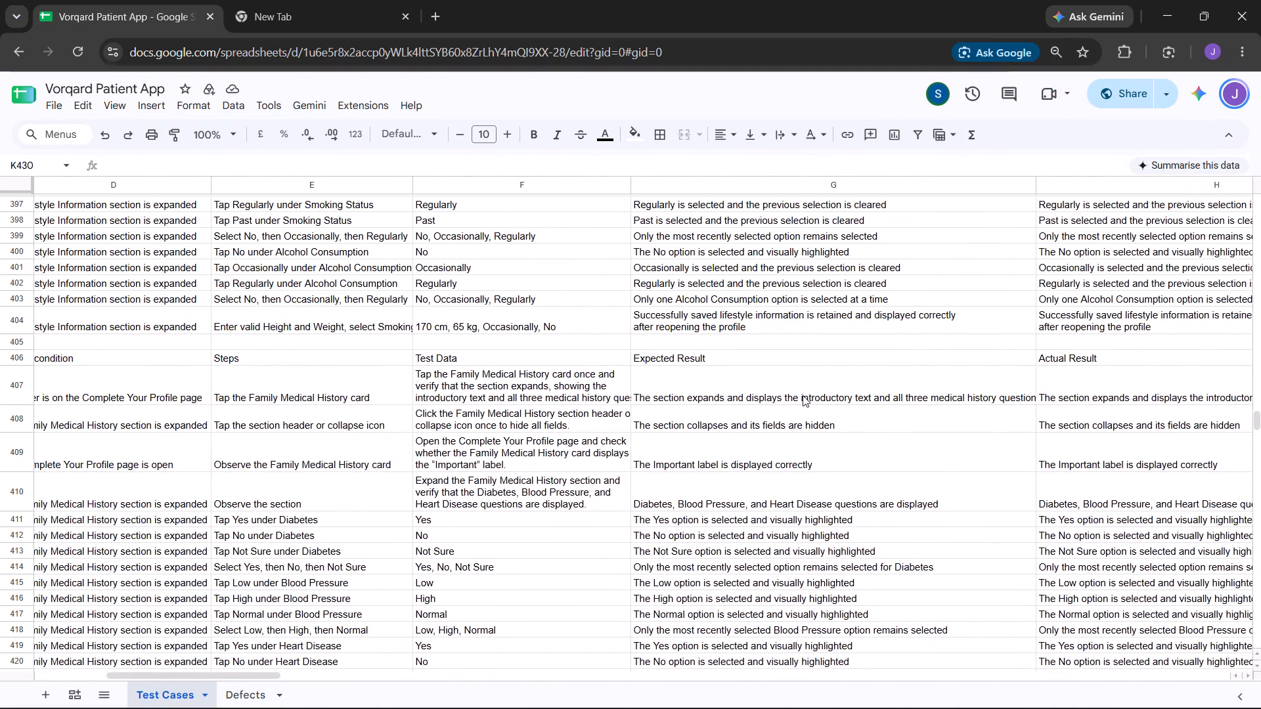
scroll(803, 395, right, 4)
scroll(686, 391, right, 3)
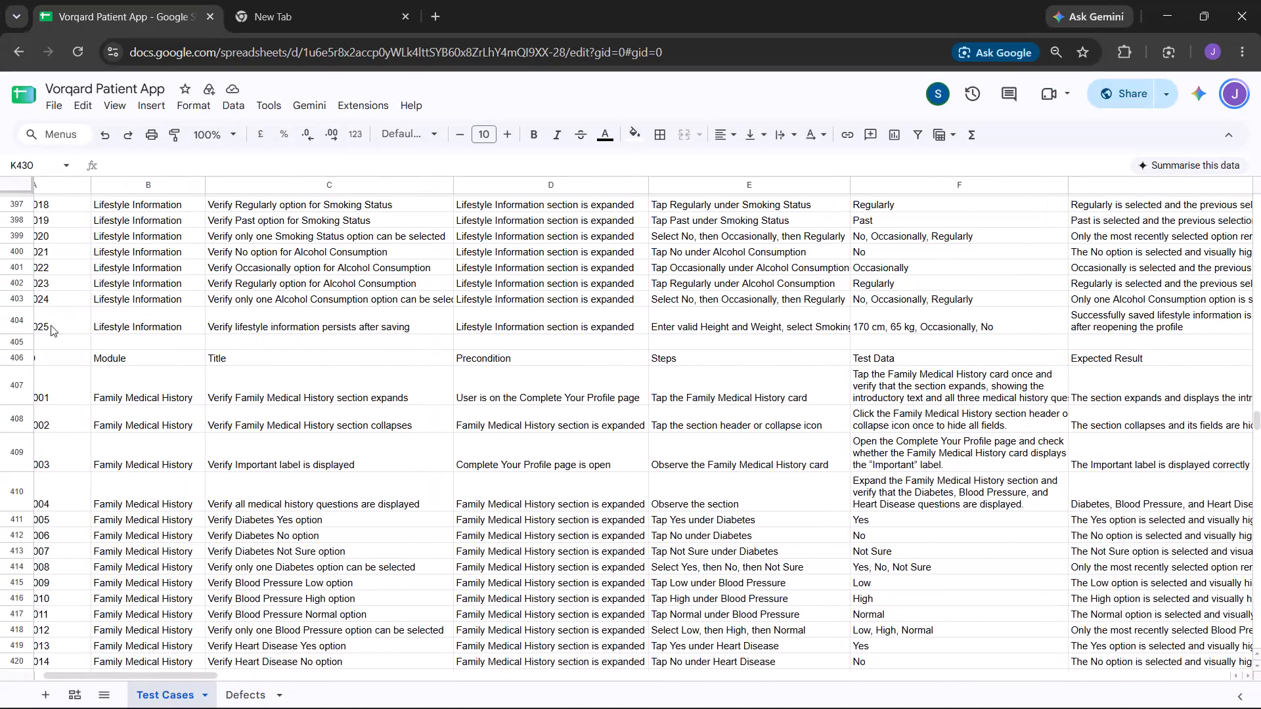
drag(36, 340, 110, 595)
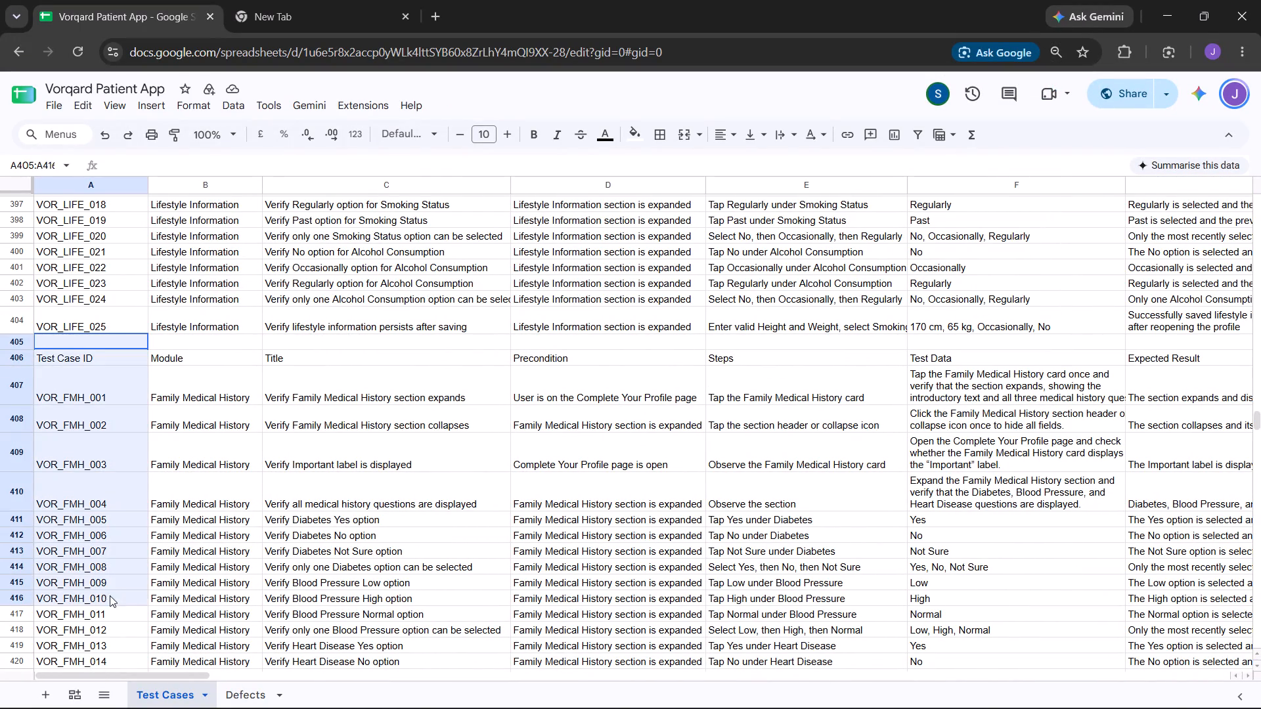
drag(110, 595, 326, 632)
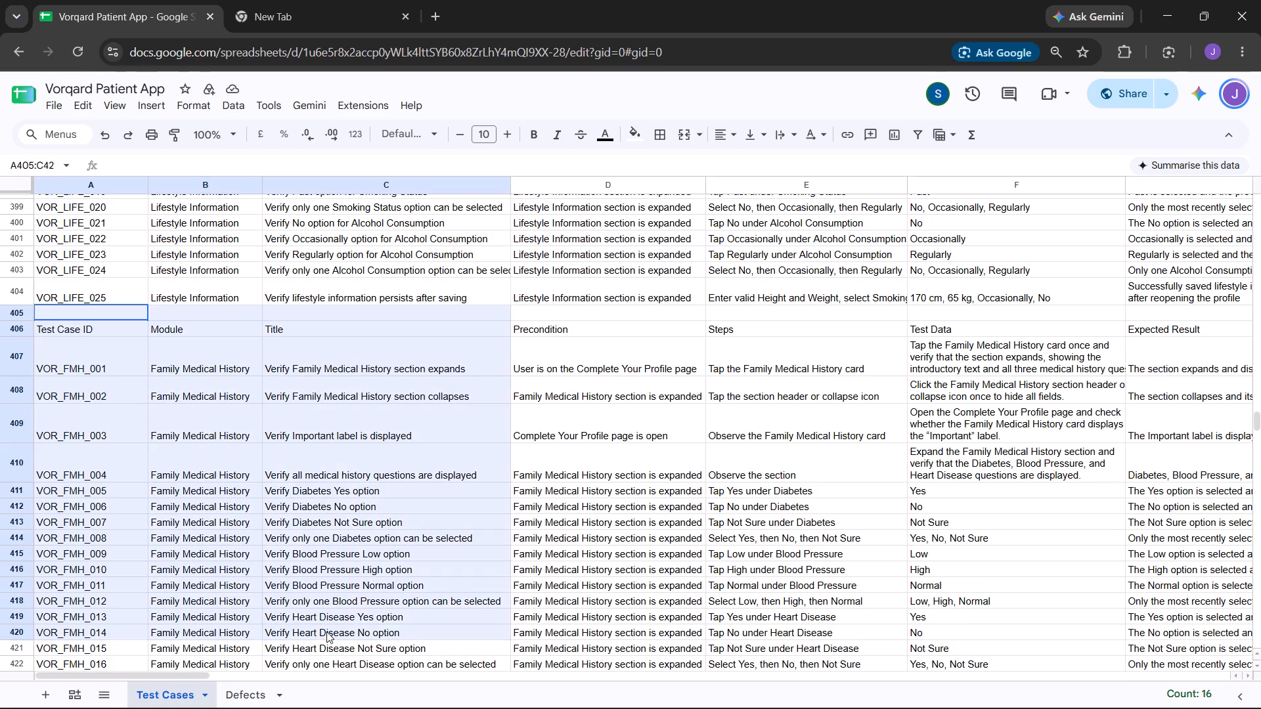
drag(326, 632, 630, 659)
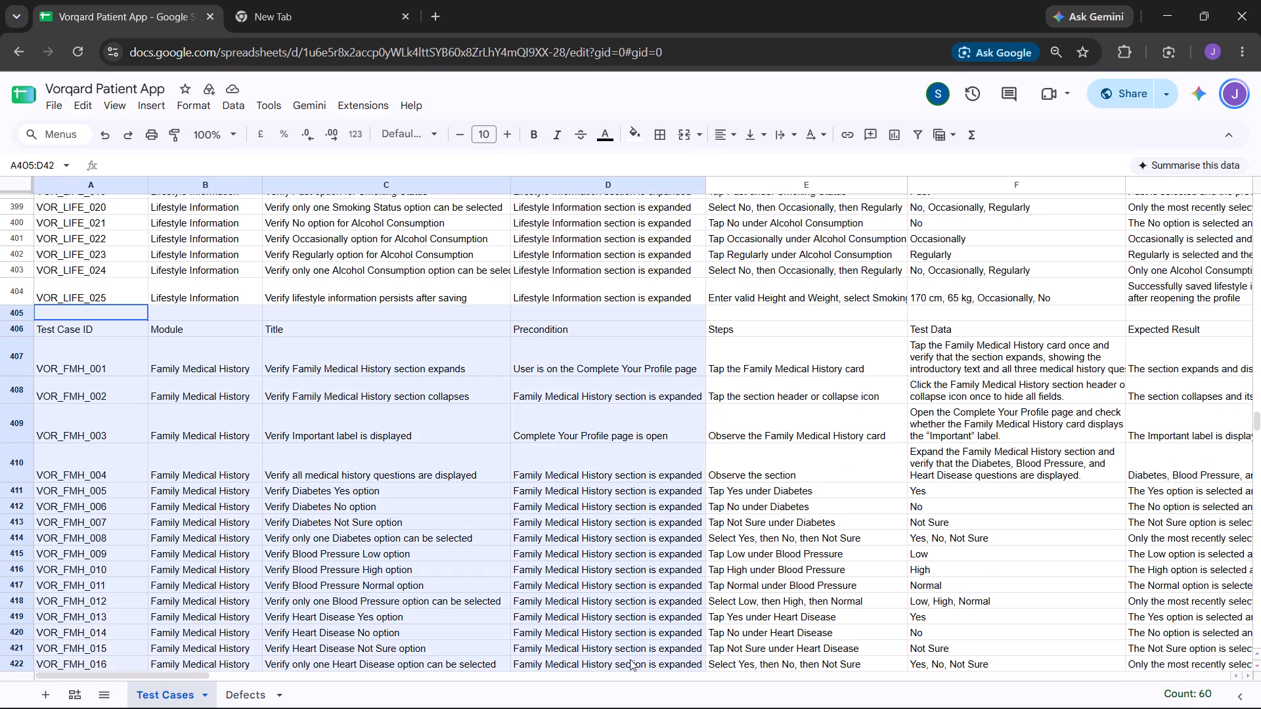
drag(630, 659, 859, 660)
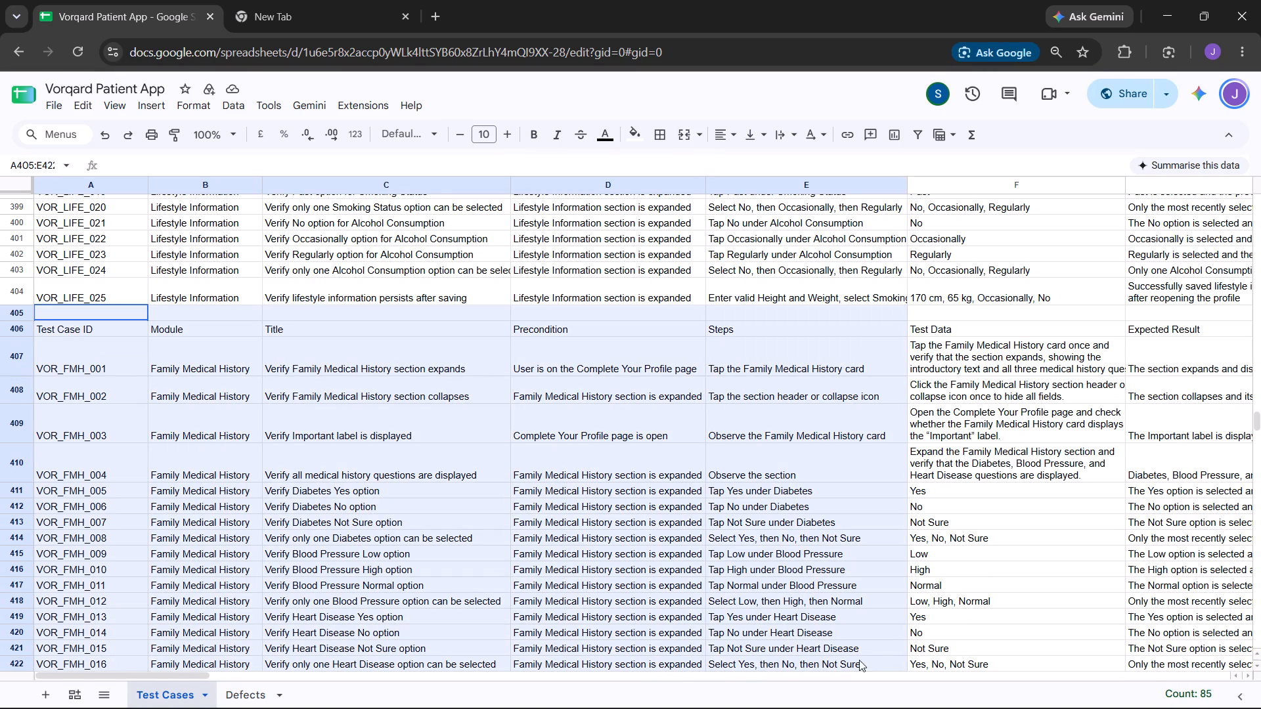
drag(859, 660, 1082, 664)
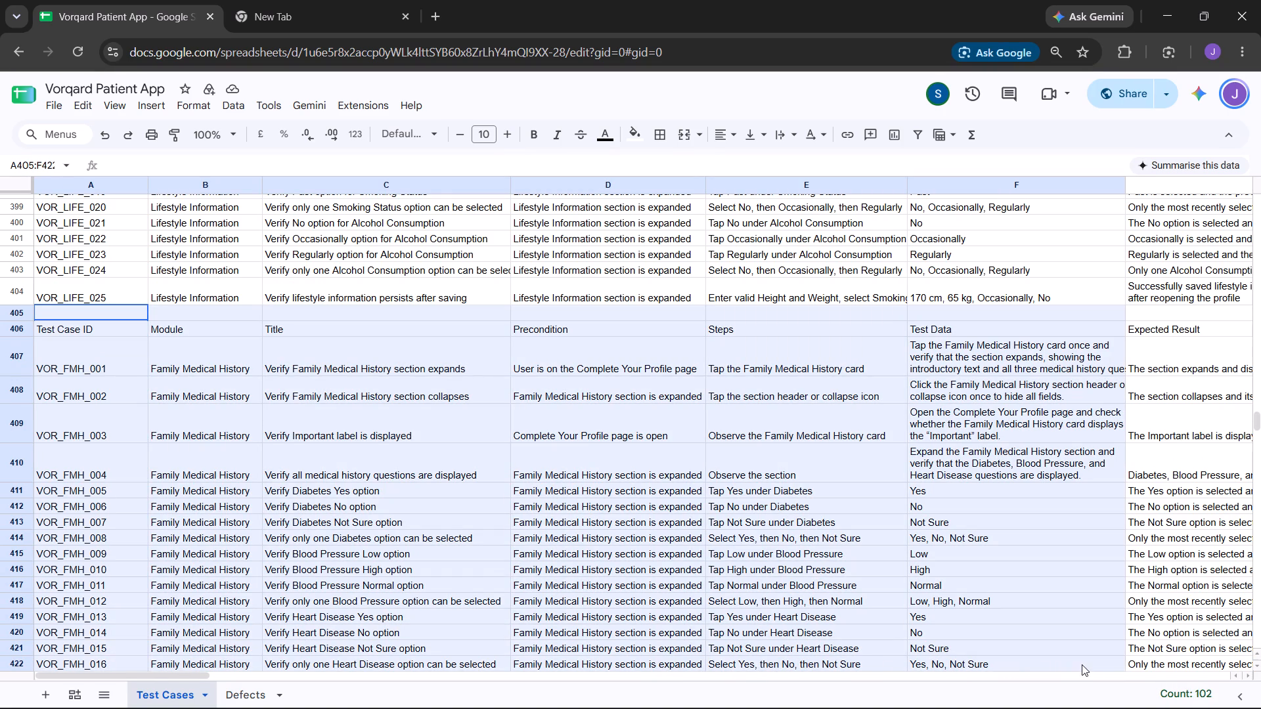
drag(1082, 664, 1260, 663)
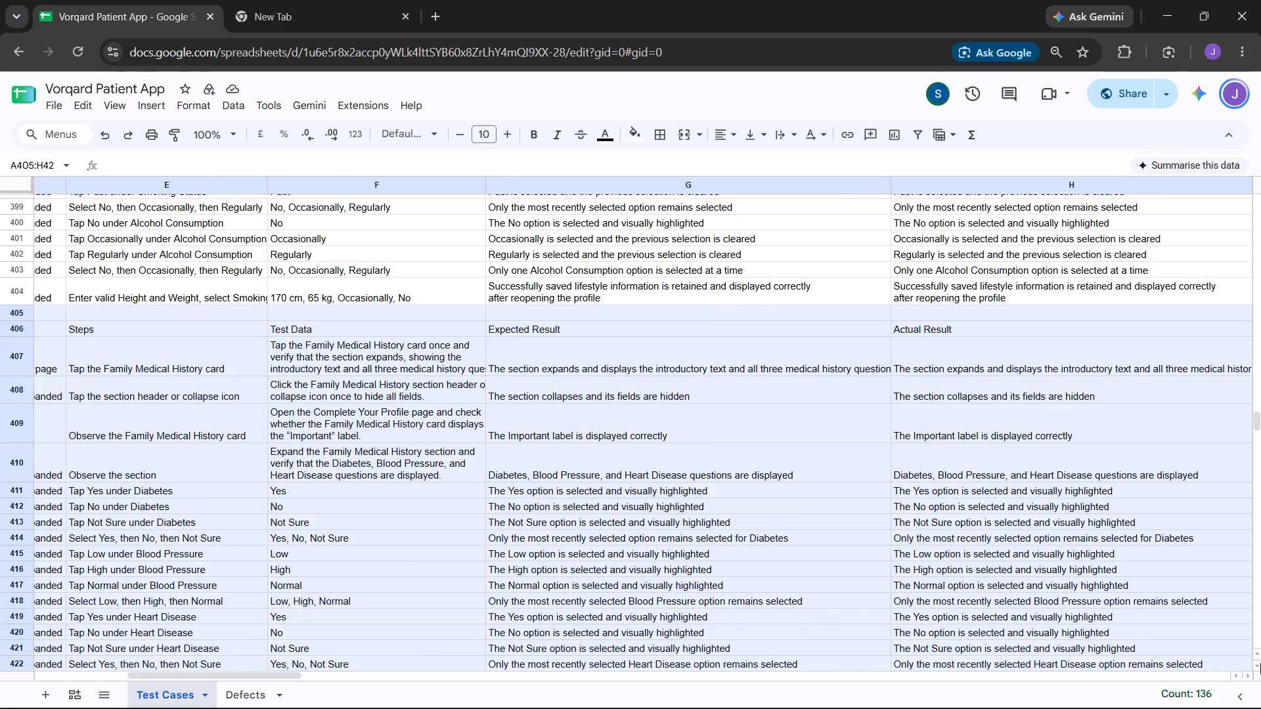
drag(1260, 663, 529, 617)
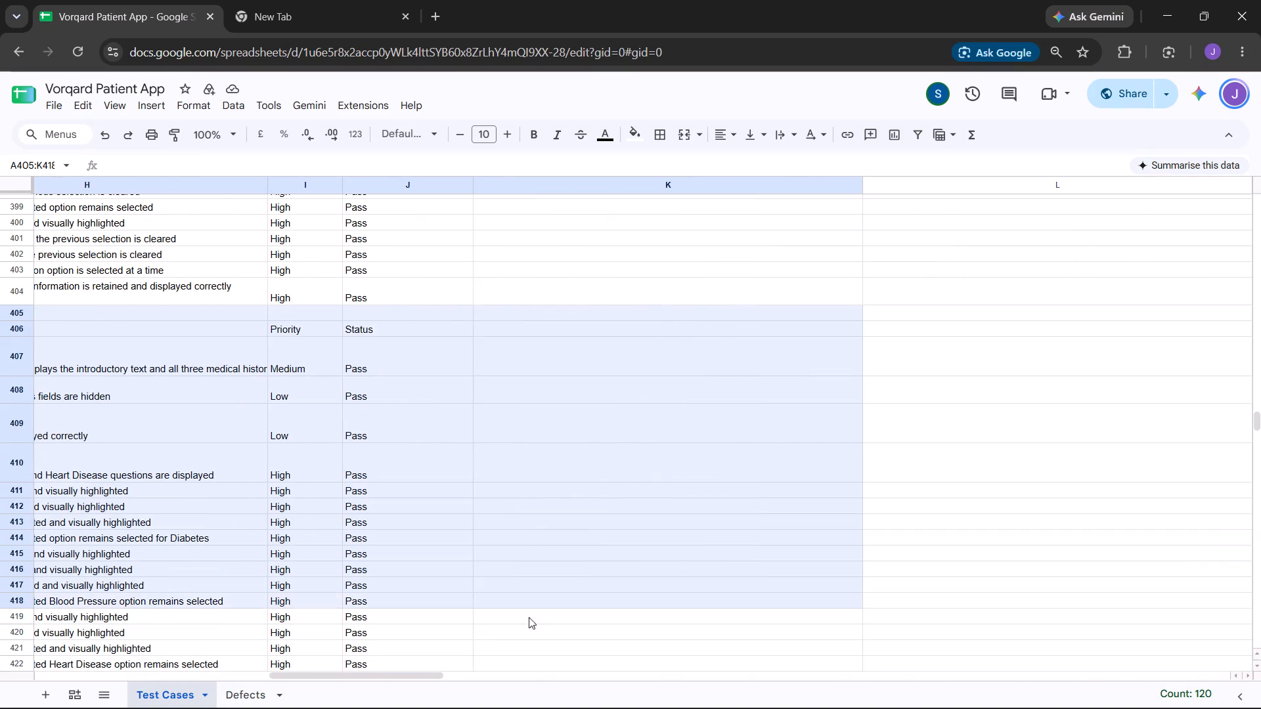
drag(529, 617, 603, 630)
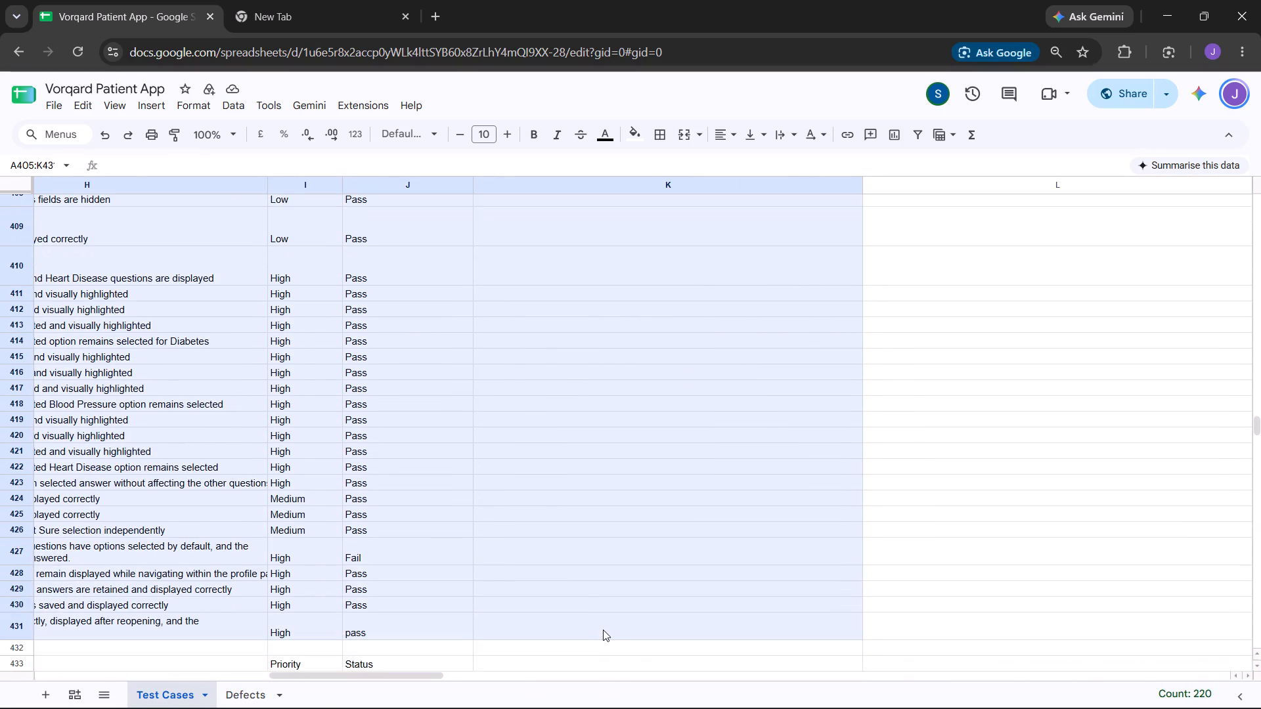
drag(603, 630, 608, 628)
key(ctrl+c)
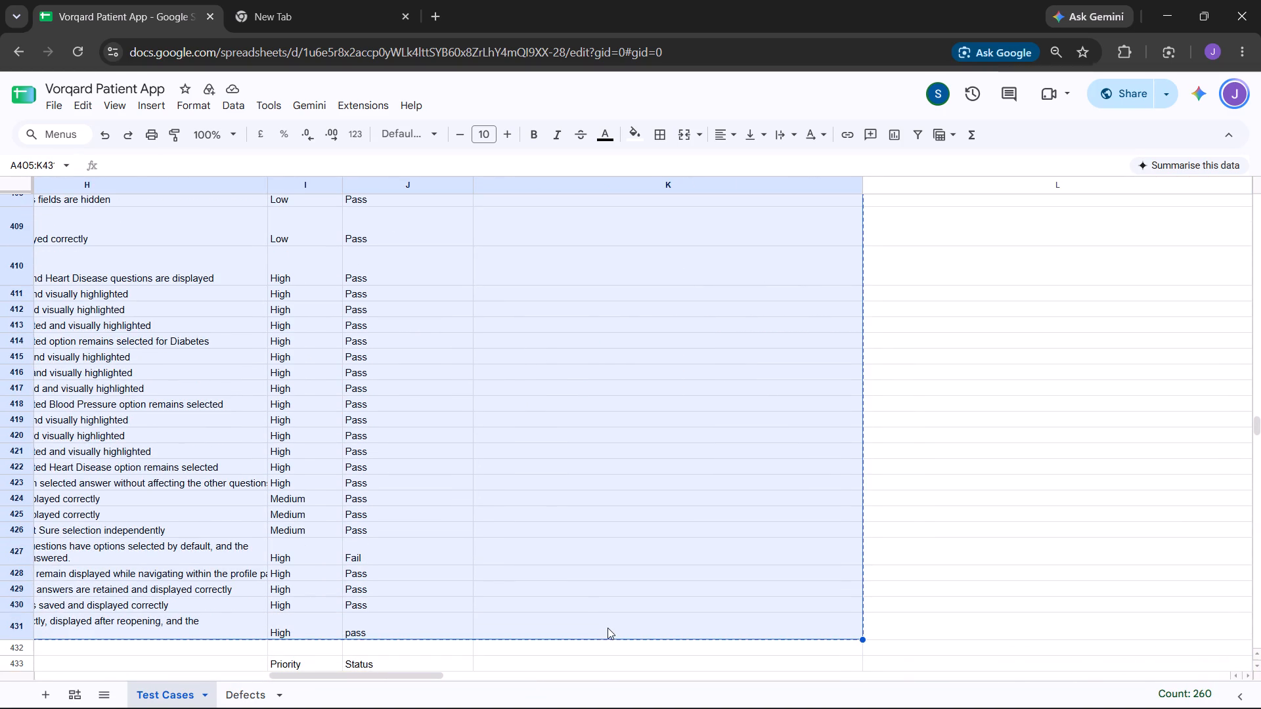
click(907, 505)
scroll(907, 505, right, 7)
scroll(907, 505, down, 1)
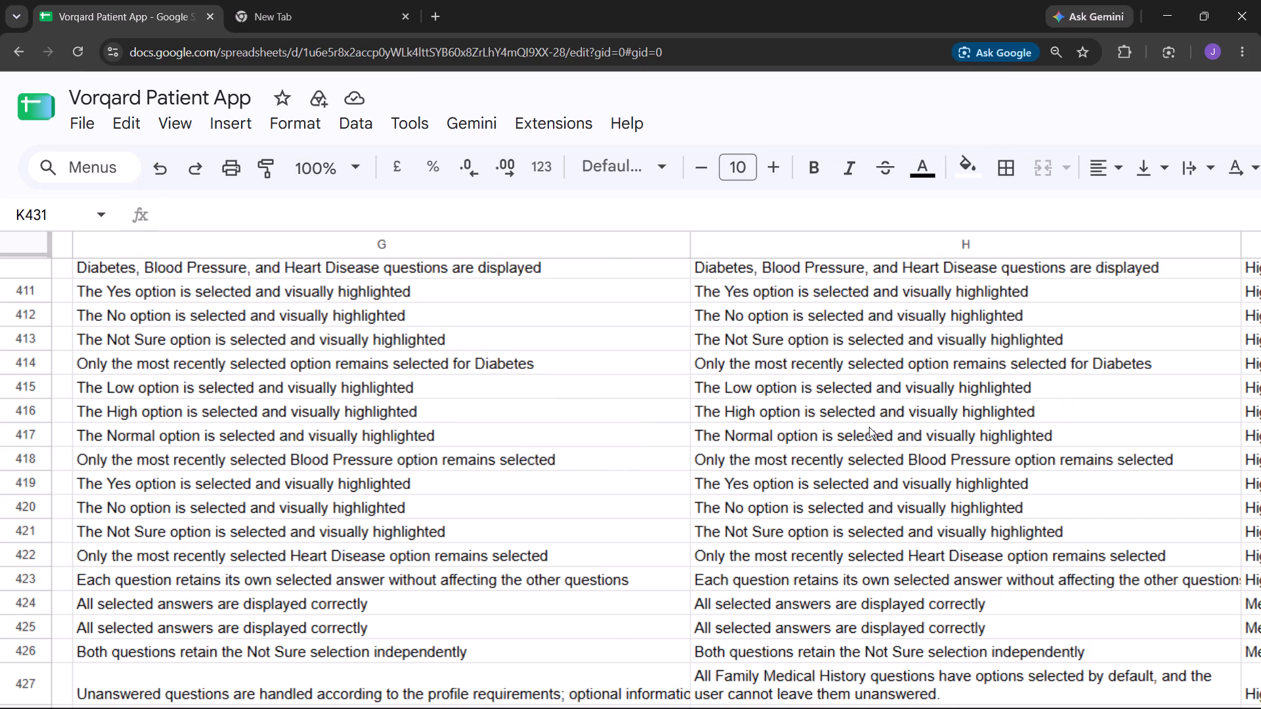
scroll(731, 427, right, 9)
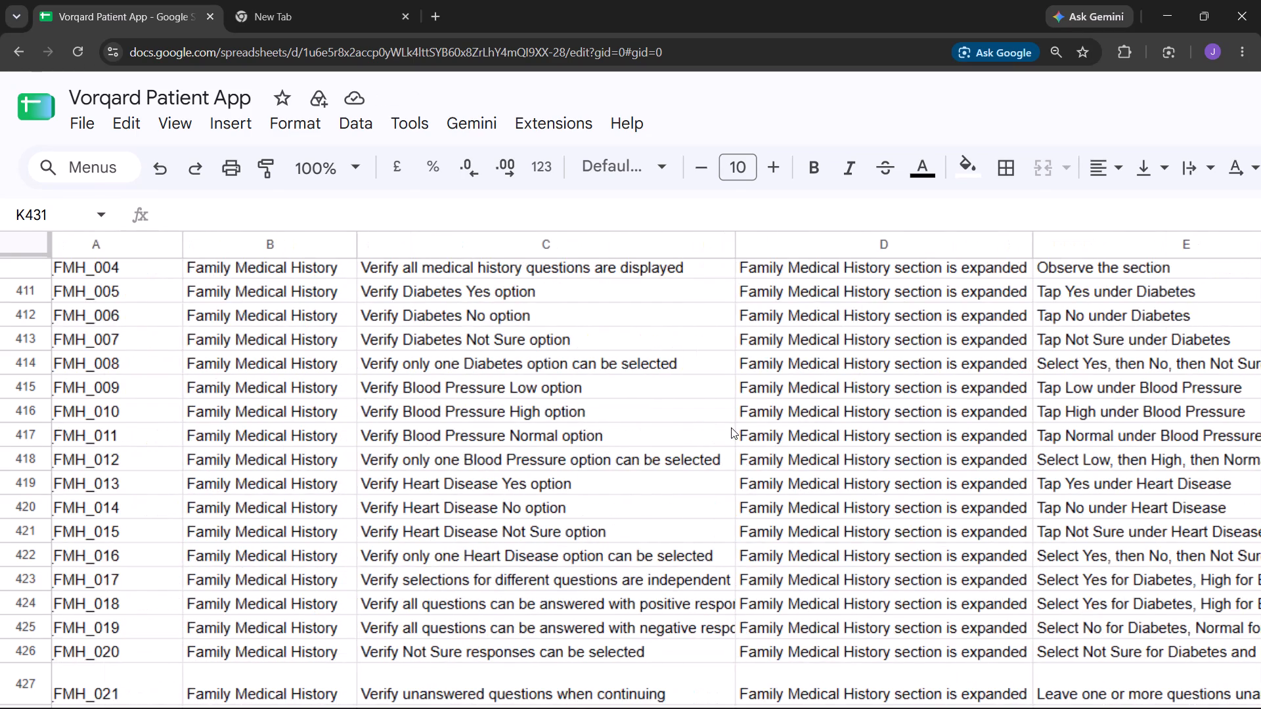
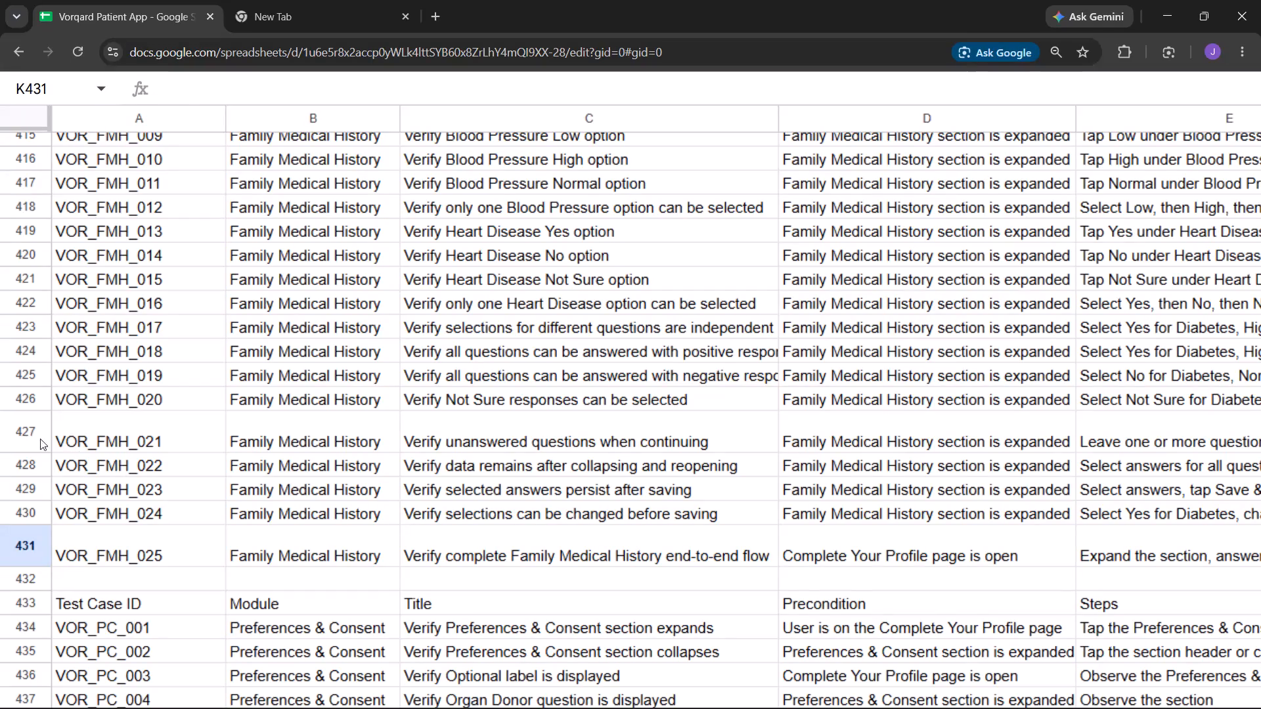
Select row 427, the unanswered-questions test case, and compare its expected result with its actual result, priority and status.
click(12, 451)
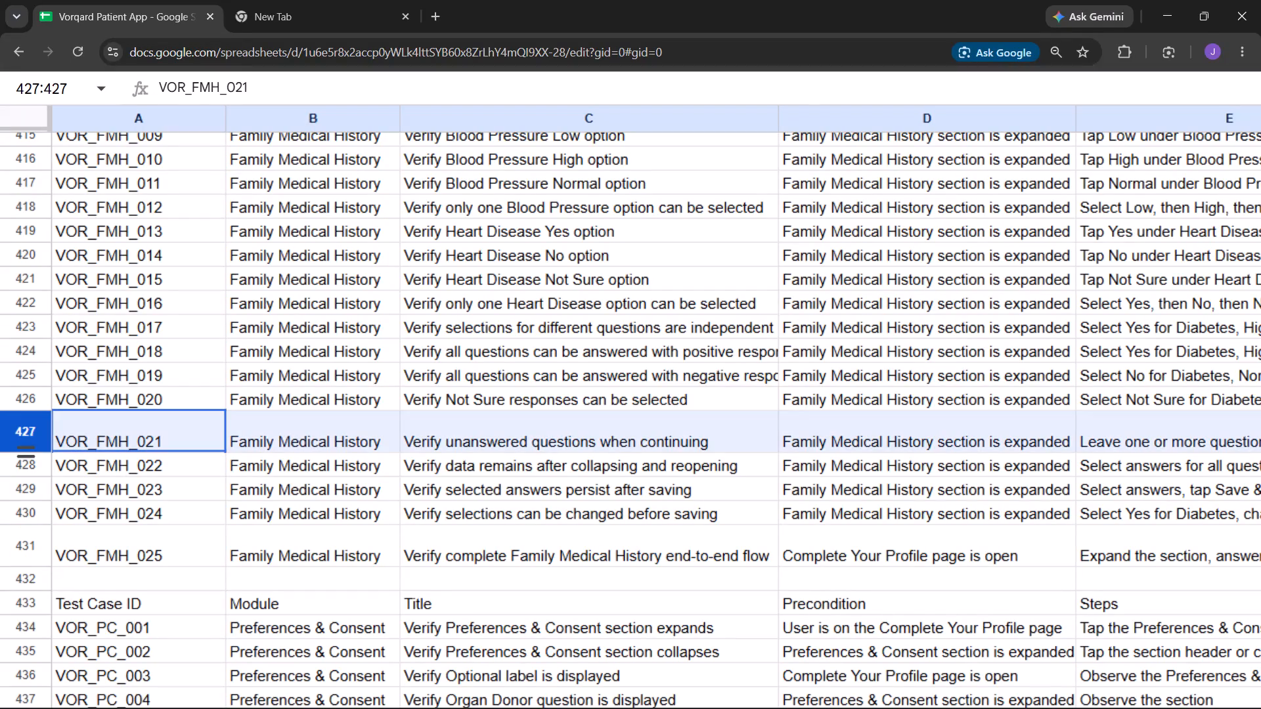
scroll(337, 477, left, 5)
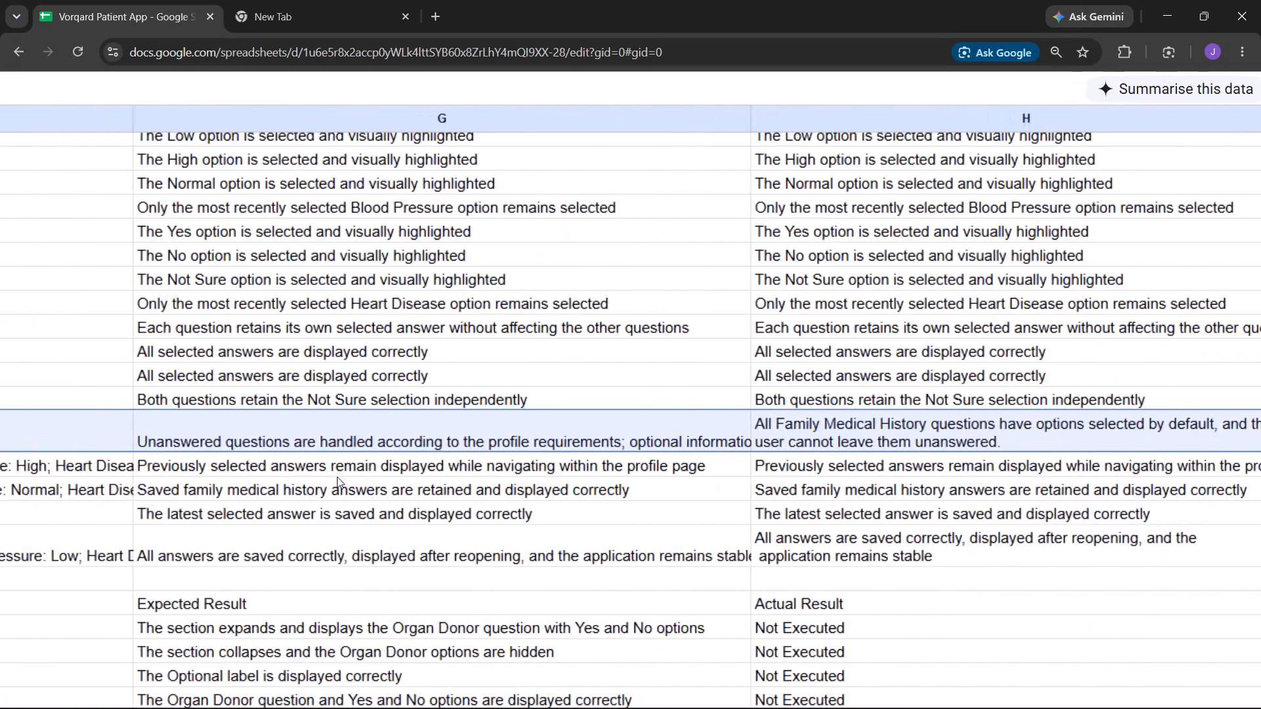
scroll(337, 477, left, 3)
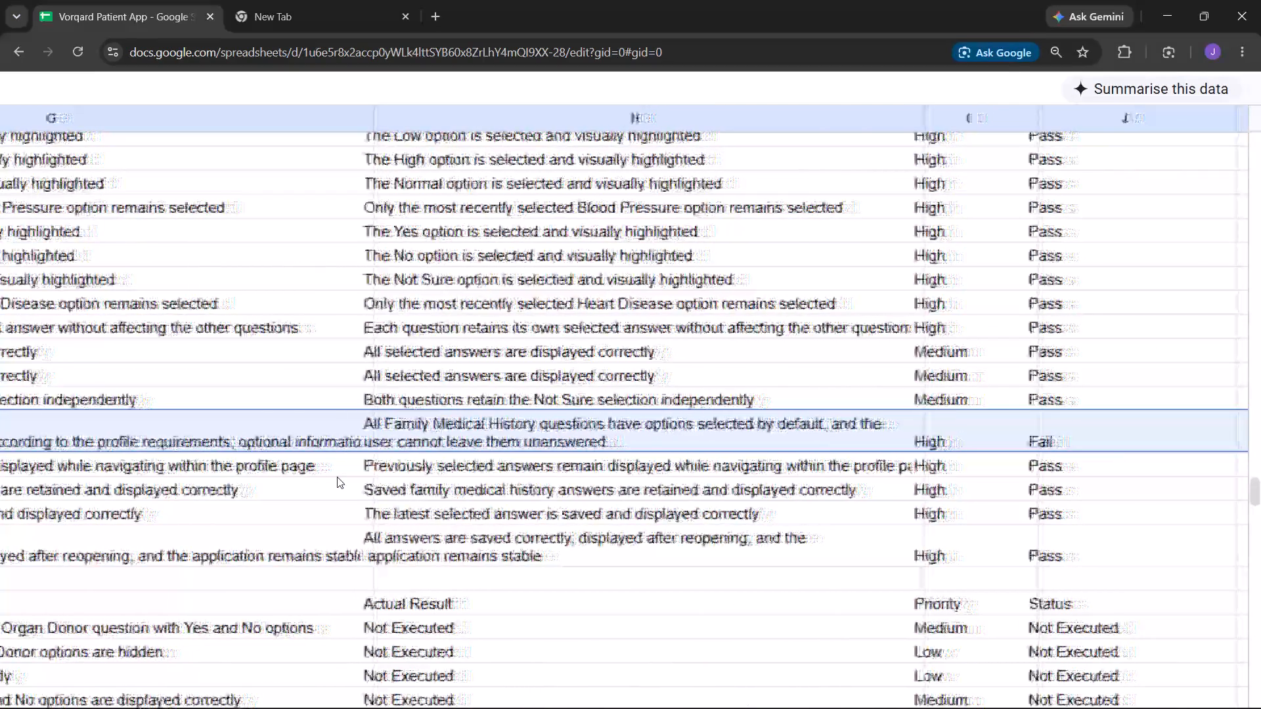
scroll(337, 477, left, 2)
scroll(337, 477, right, 3)
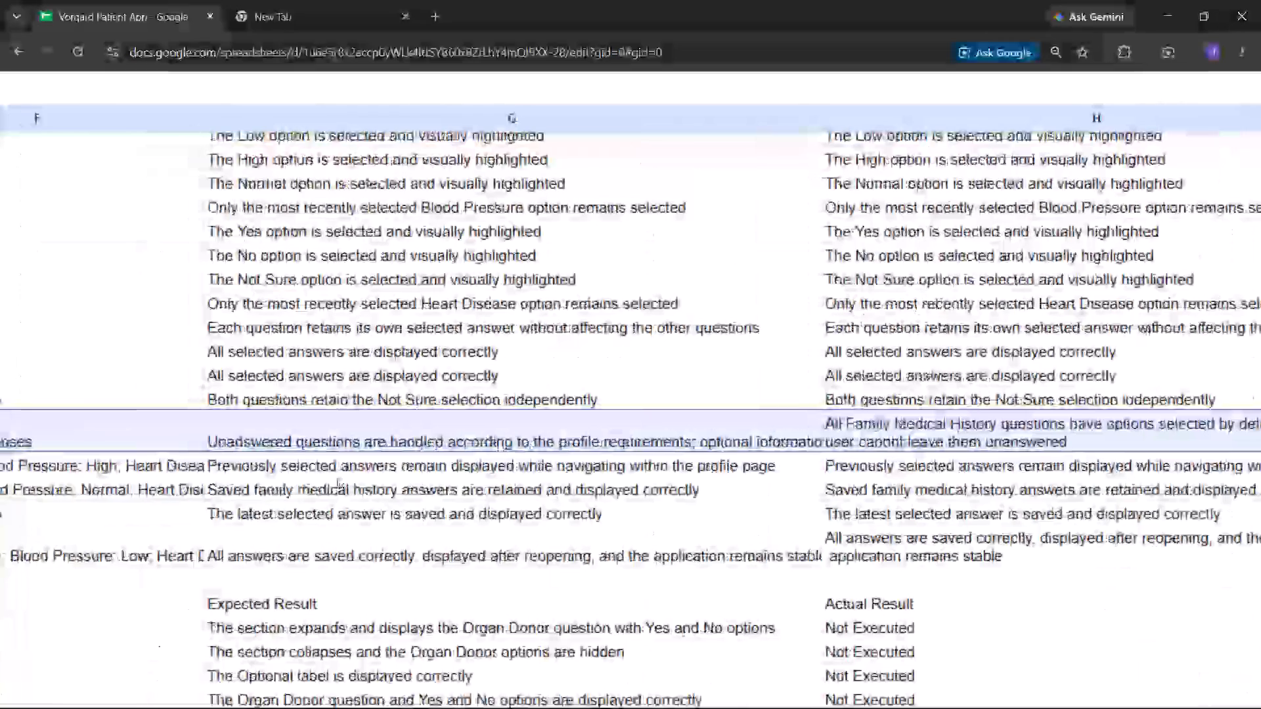
scroll(337, 477, left, 2)
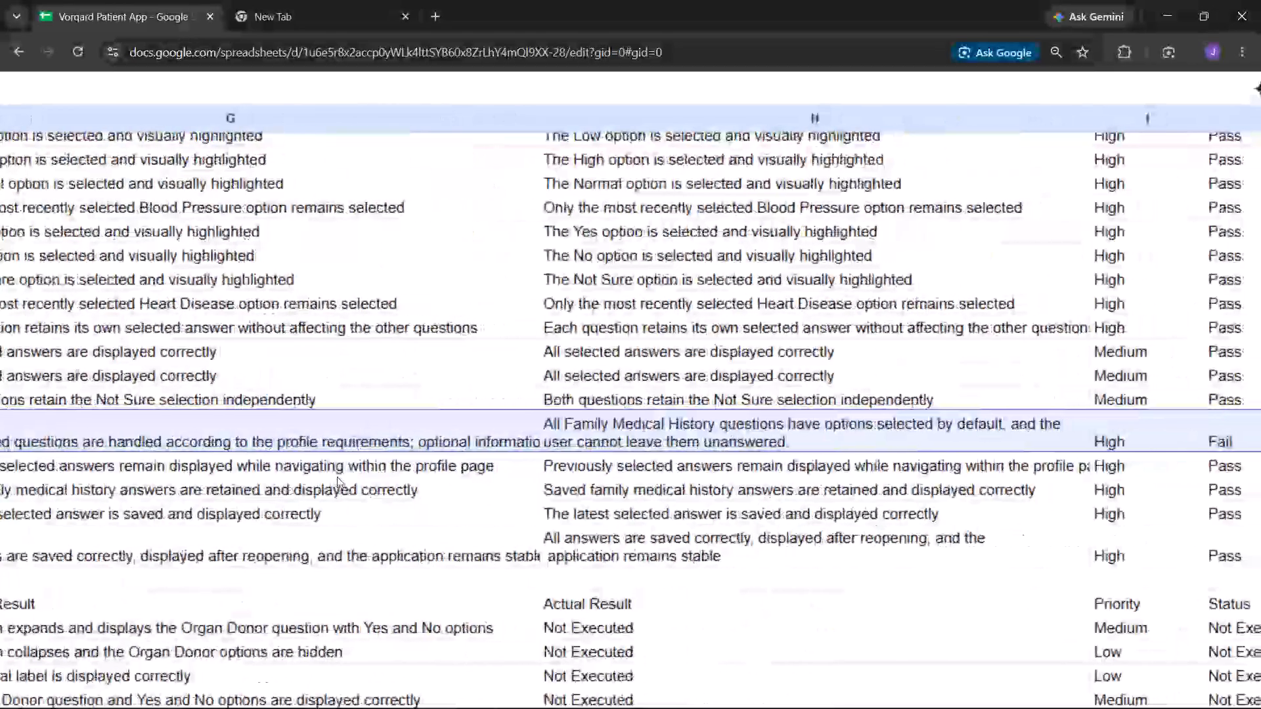
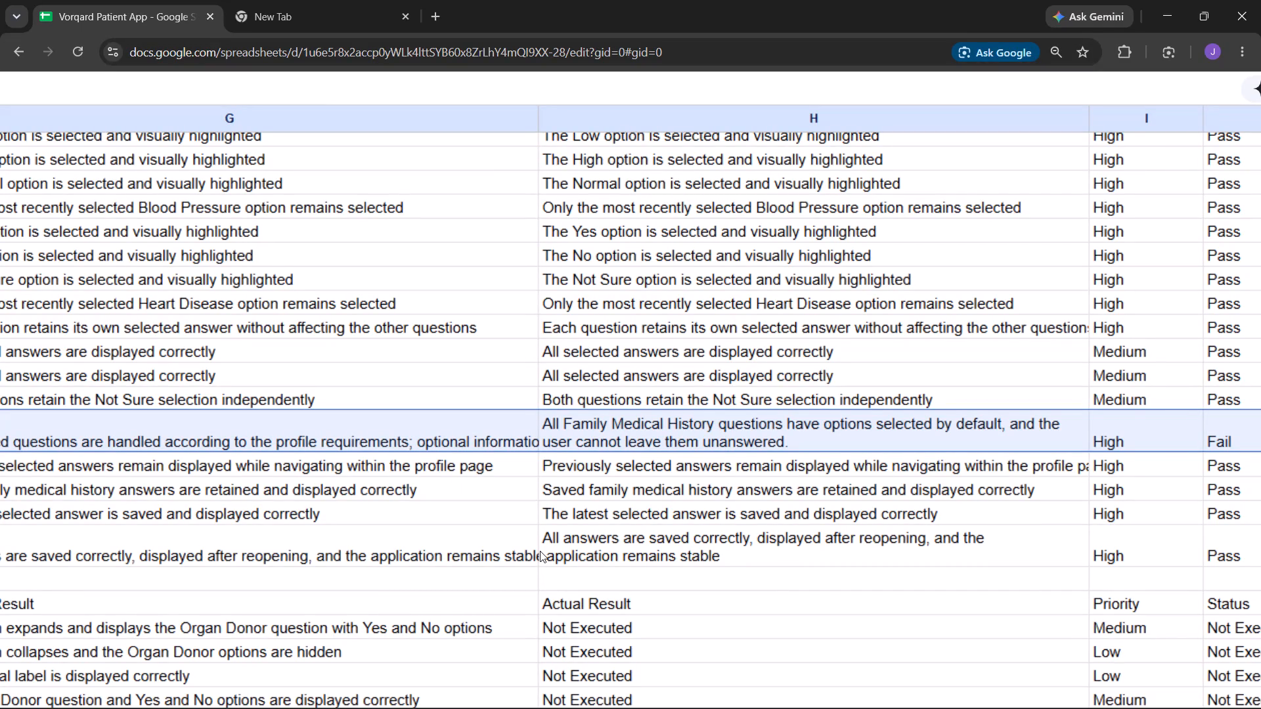
Review the Family Medical History results around row 427 and the Preferences & Consent test cases in rows 433 to 448.
scroll(540, 551, up, 1)
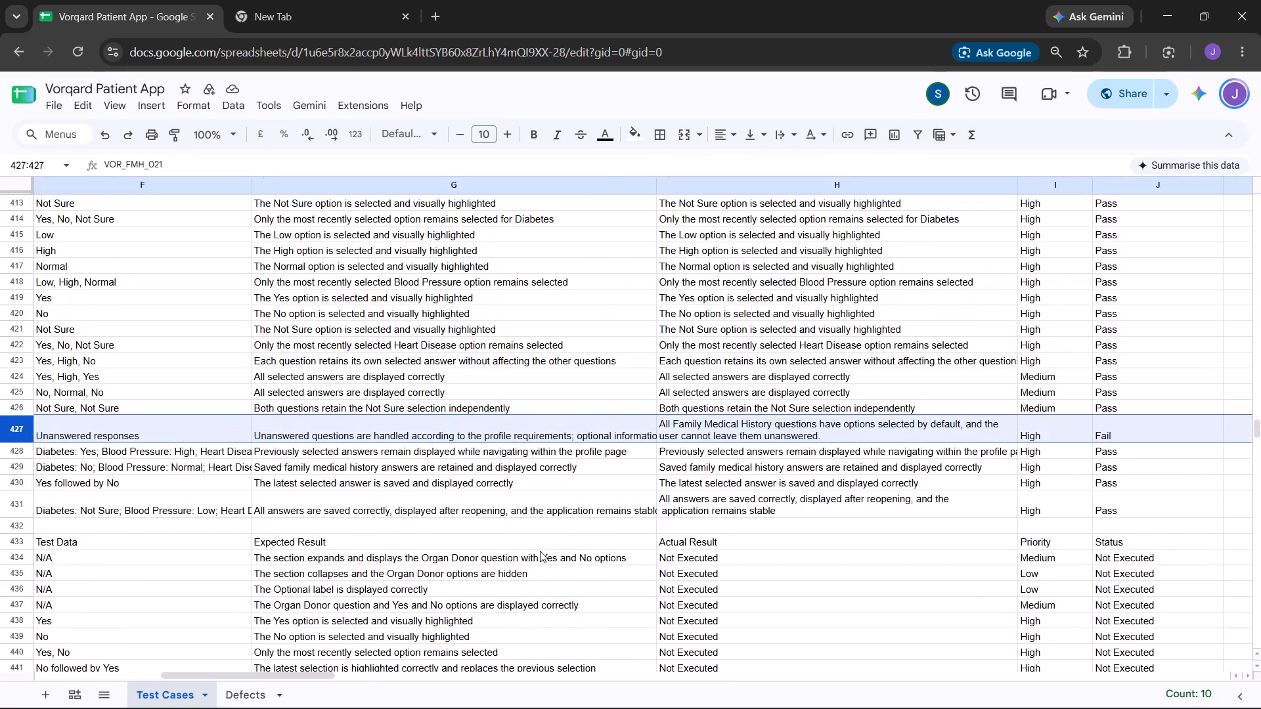
scroll(540, 551, up, 1)
scroll(540, 551, right, 1)
scroll(540, 551, left, 2)
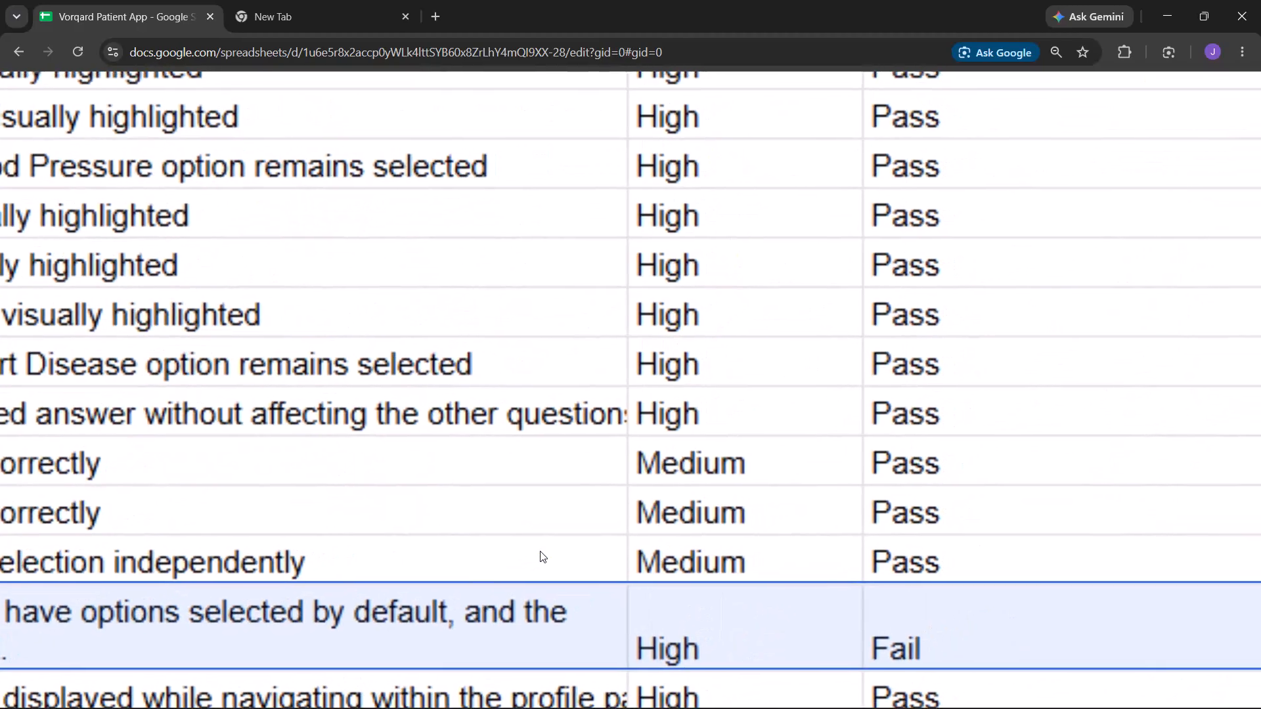
scroll(540, 551, left, 2)
scroll(540, 551, down, 4)
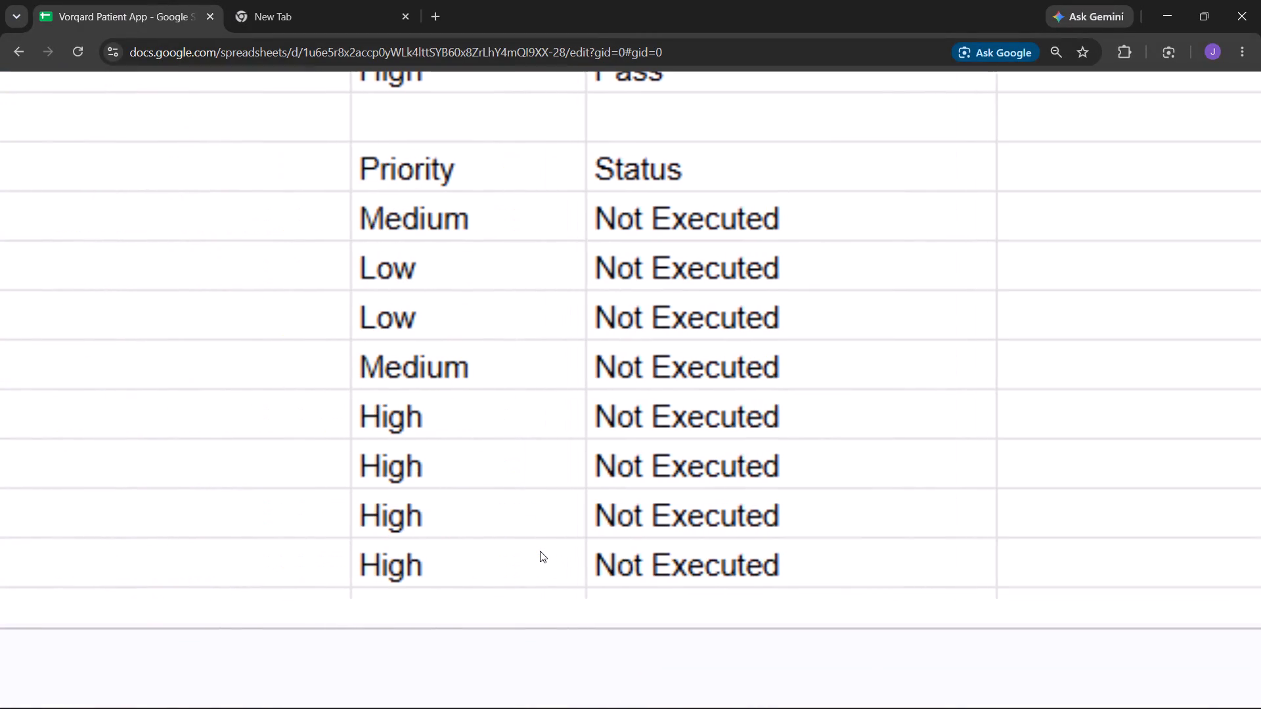
scroll(540, 551, down, 1)
scroll(540, 551, up, 3)
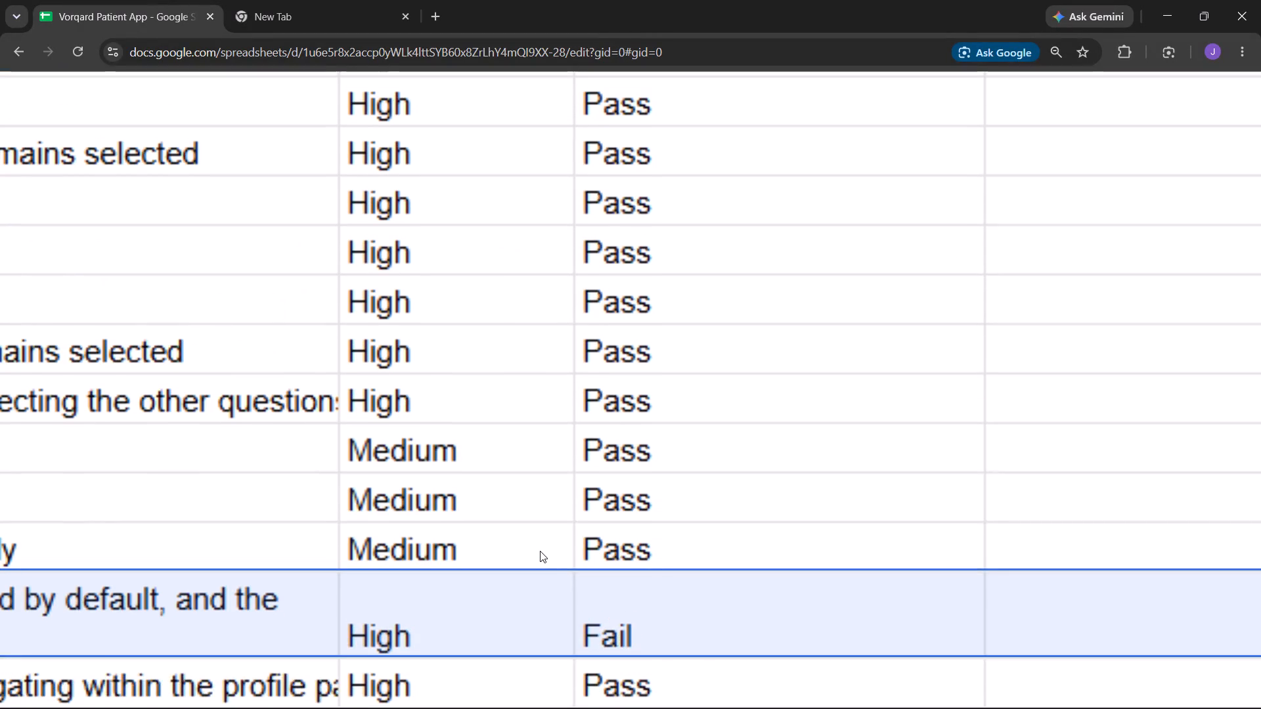
scroll(540, 551, up, 1)
scroll(540, 551, right, 3)
scroll(540, 551, down, 2)
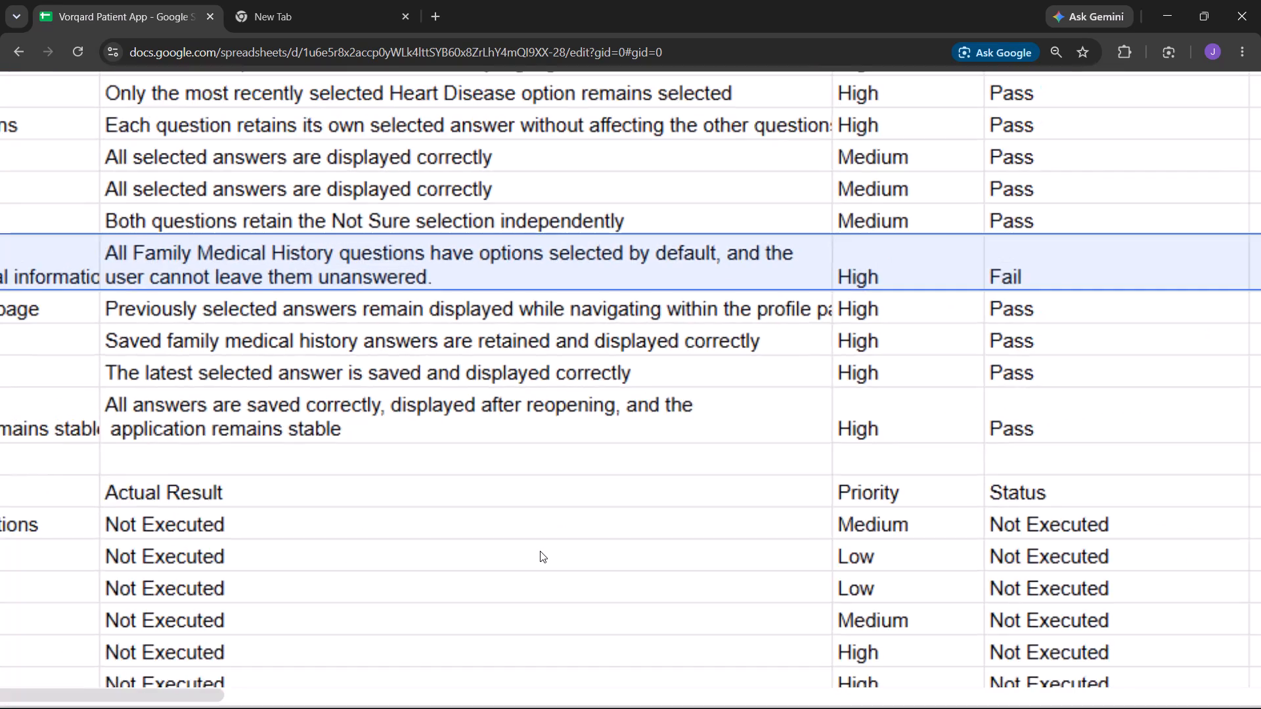
scroll(540, 551, down, 1)
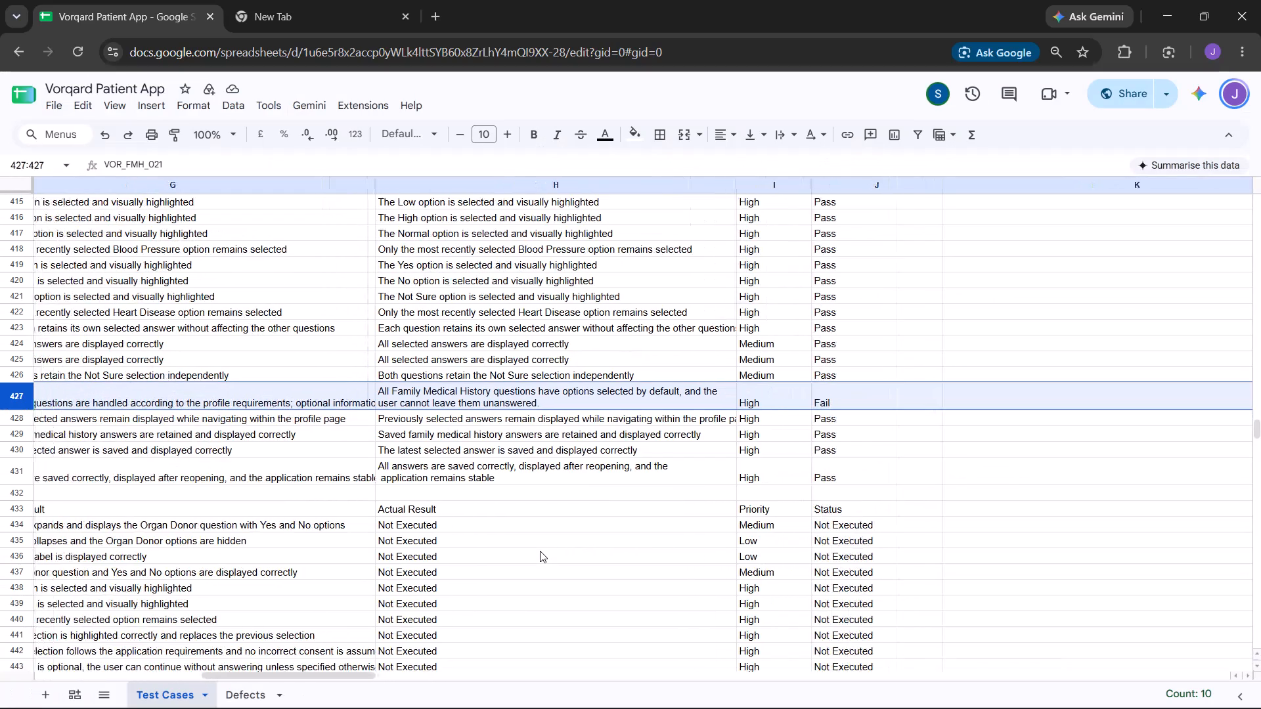
scroll(540, 551, down, 2)
scroll(540, 551, right, 1)
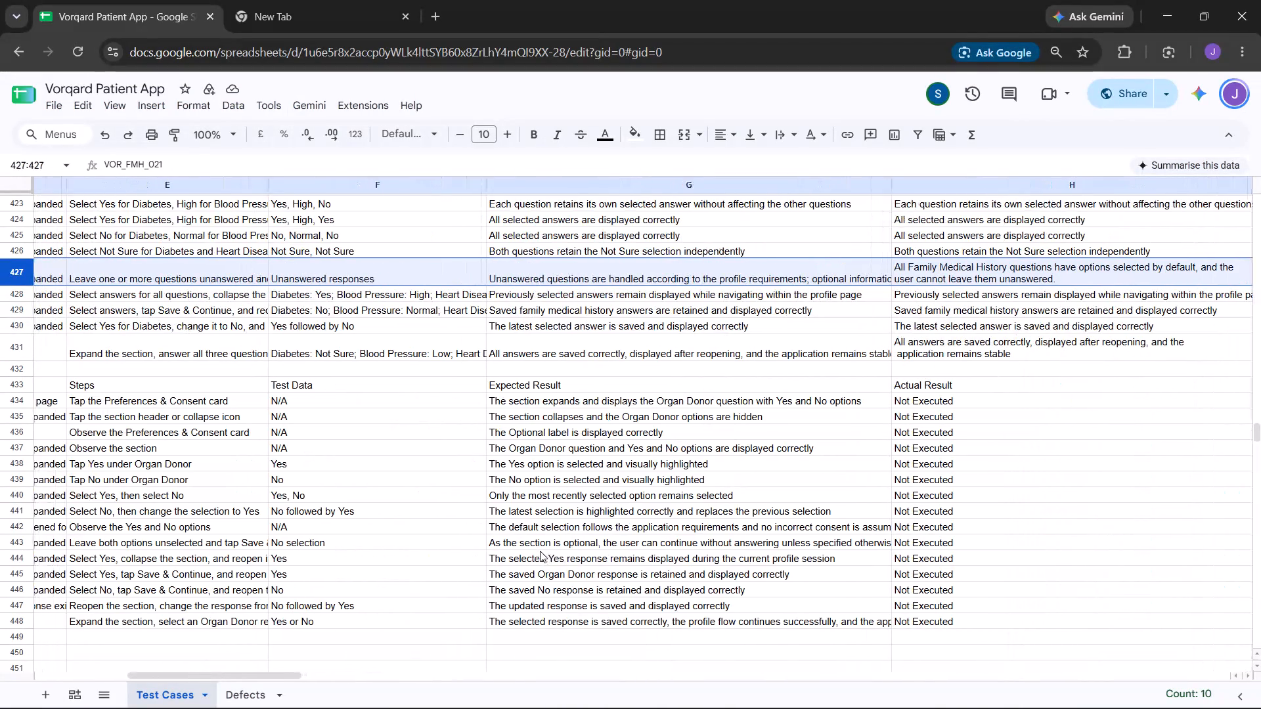
scroll(540, 551, right, 1)
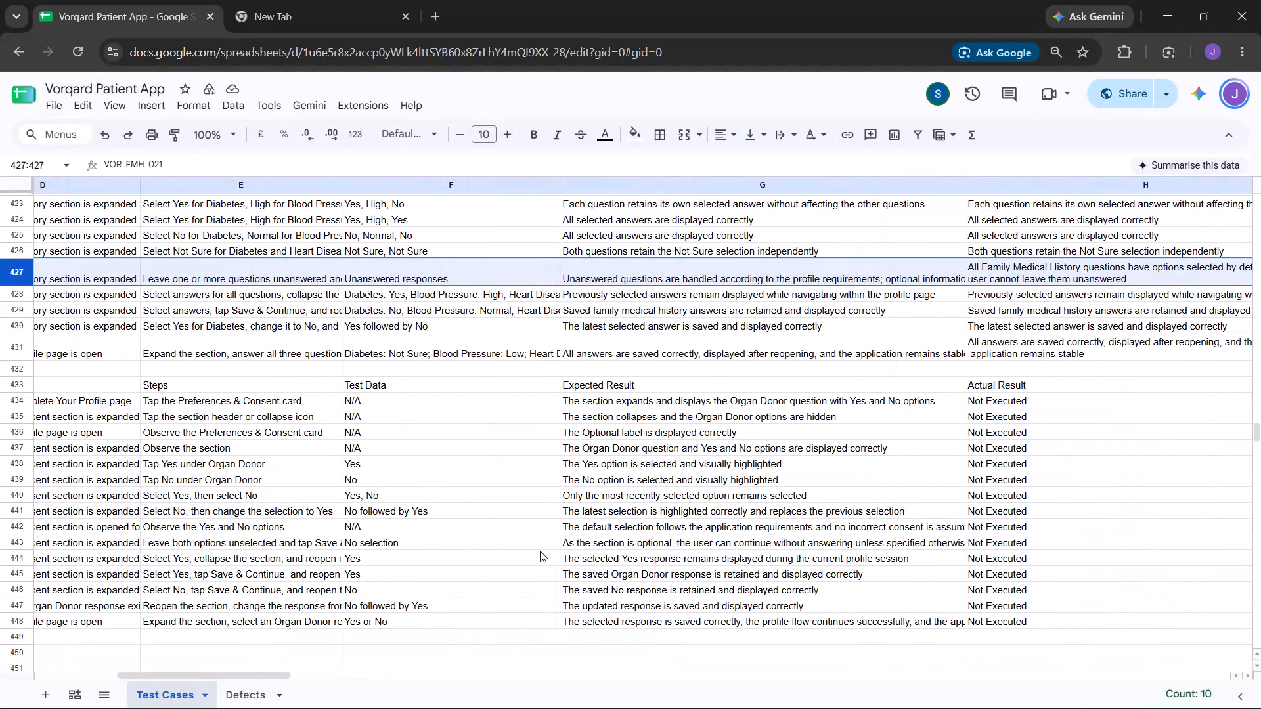
scroll(442, 489, right, 1)
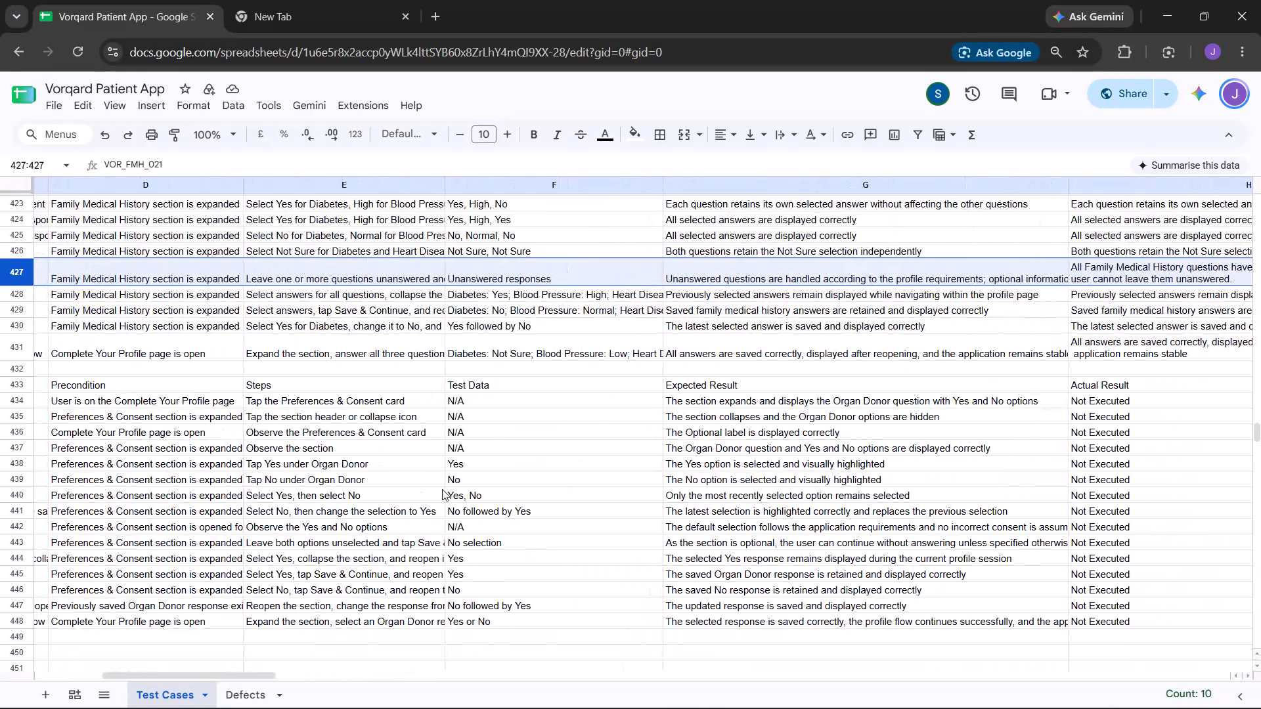
scroll(442, 489, right, 1)
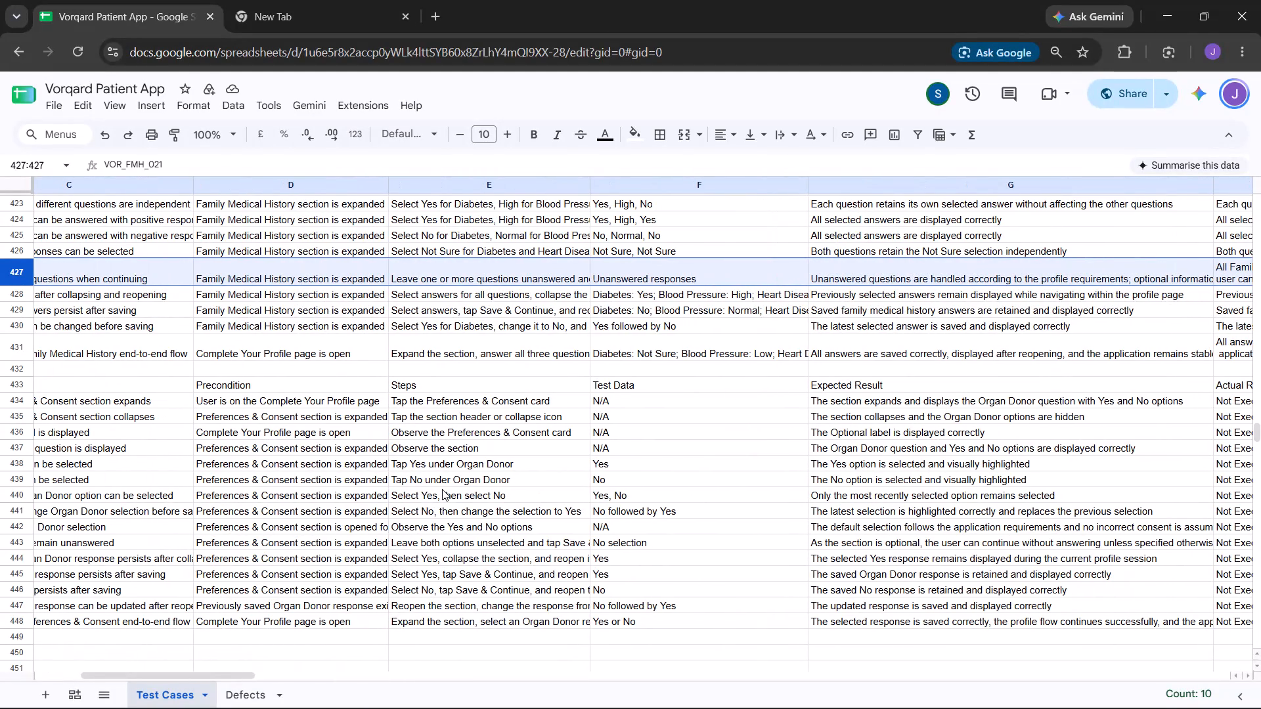
scroll(384, 472, up, 1)
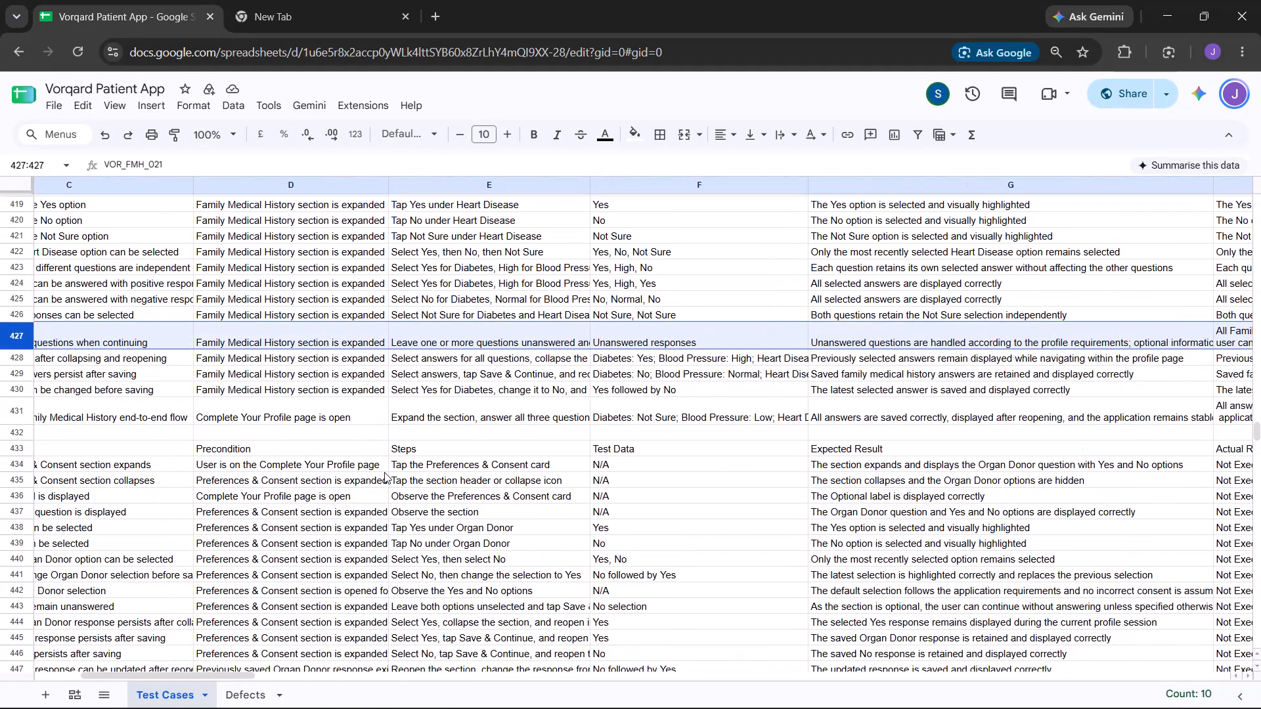
double_click(20, 468)
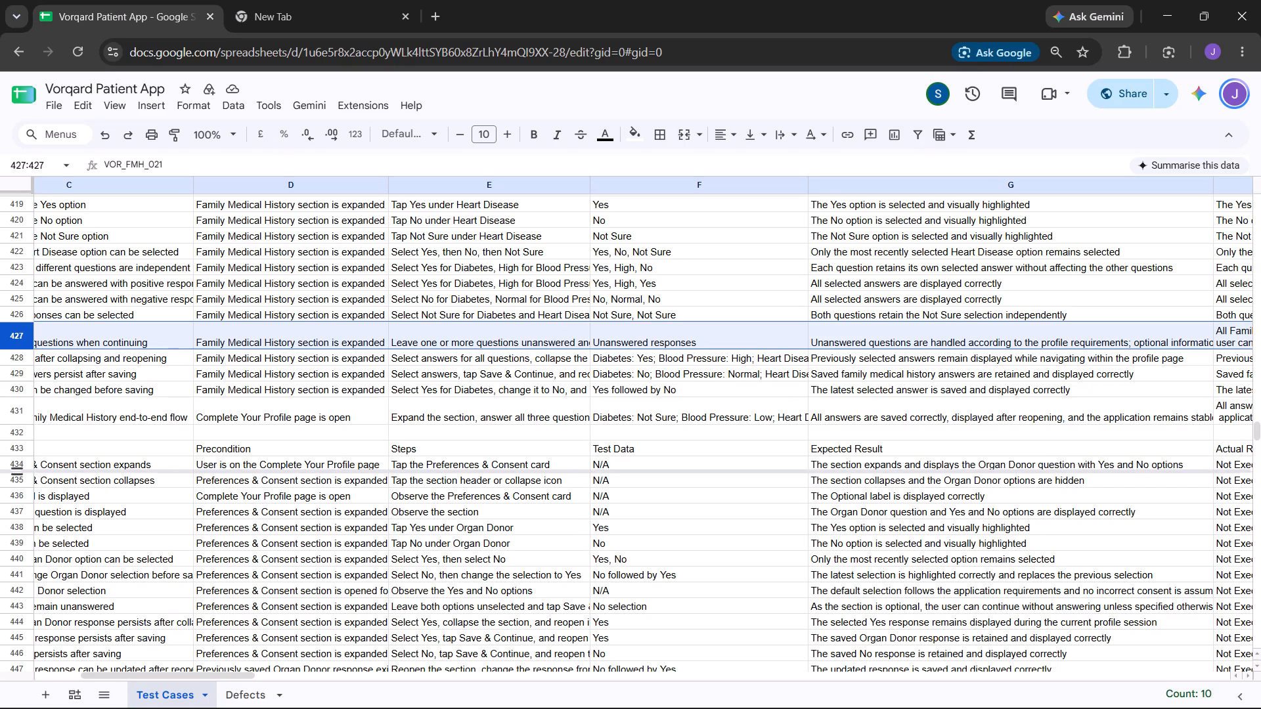
double_click(18, 462)
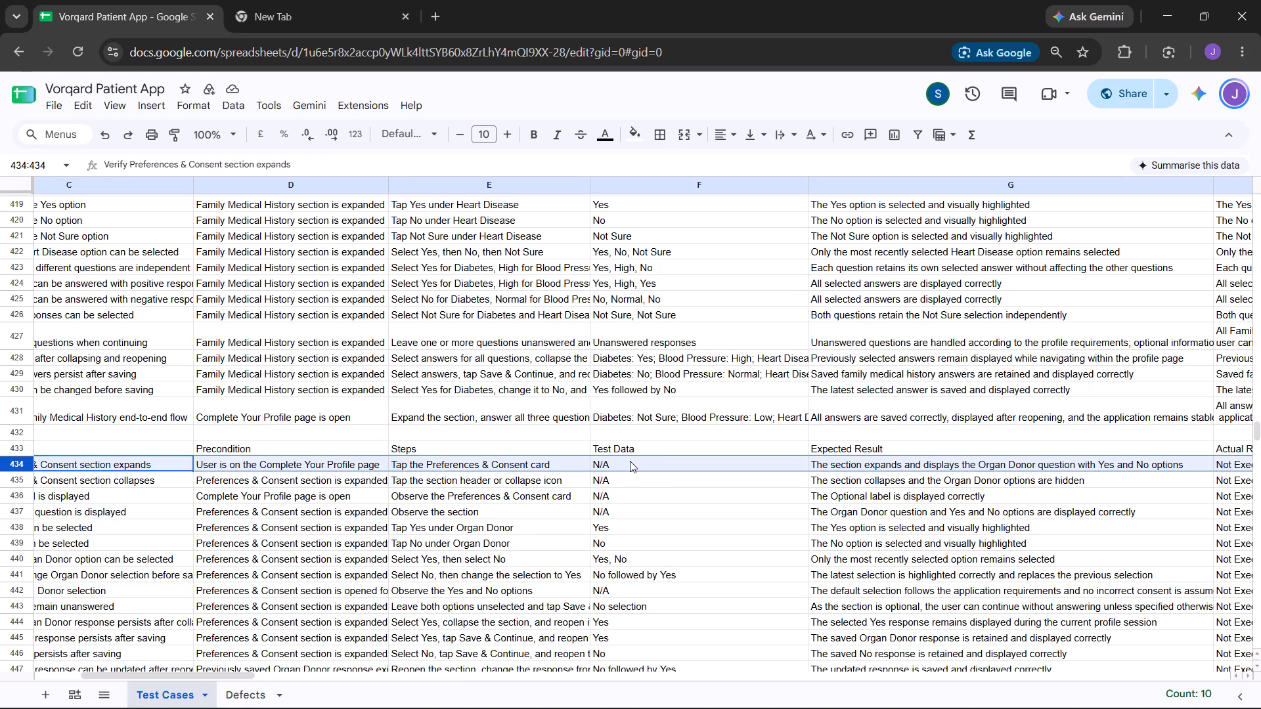
double_click(630, 461)
key(ctrl+a)
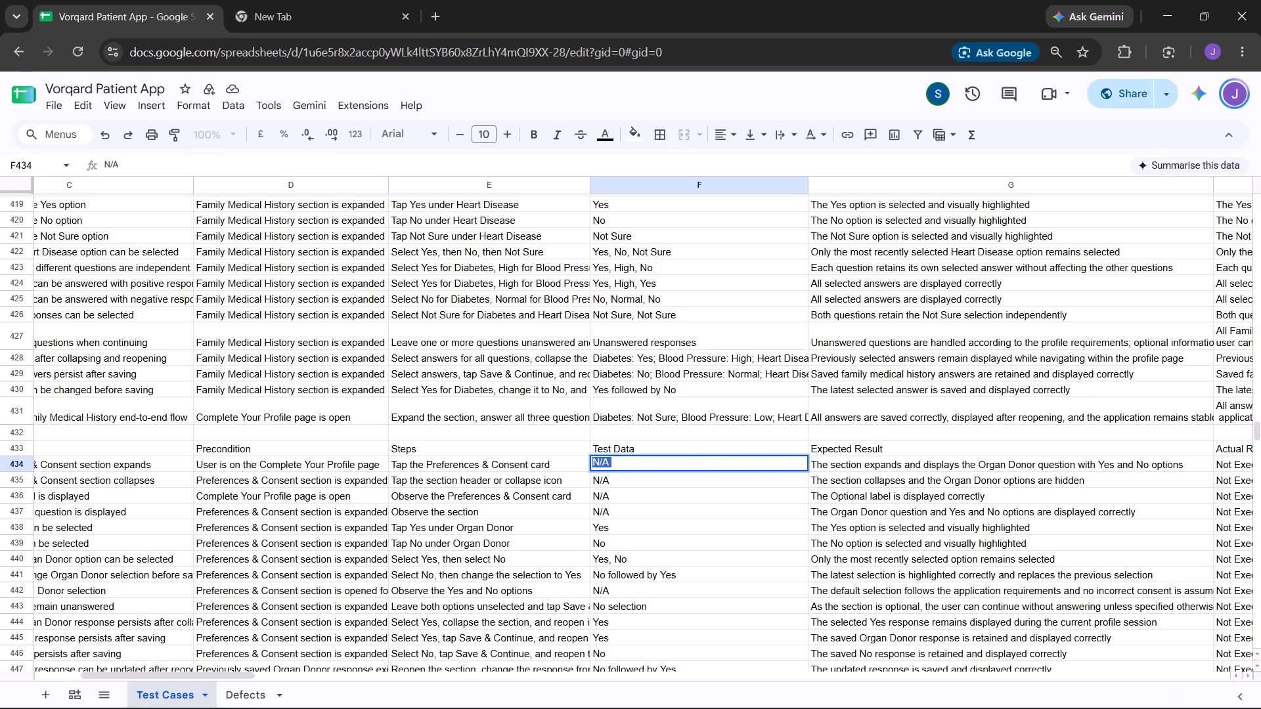
key(ctrl+v)
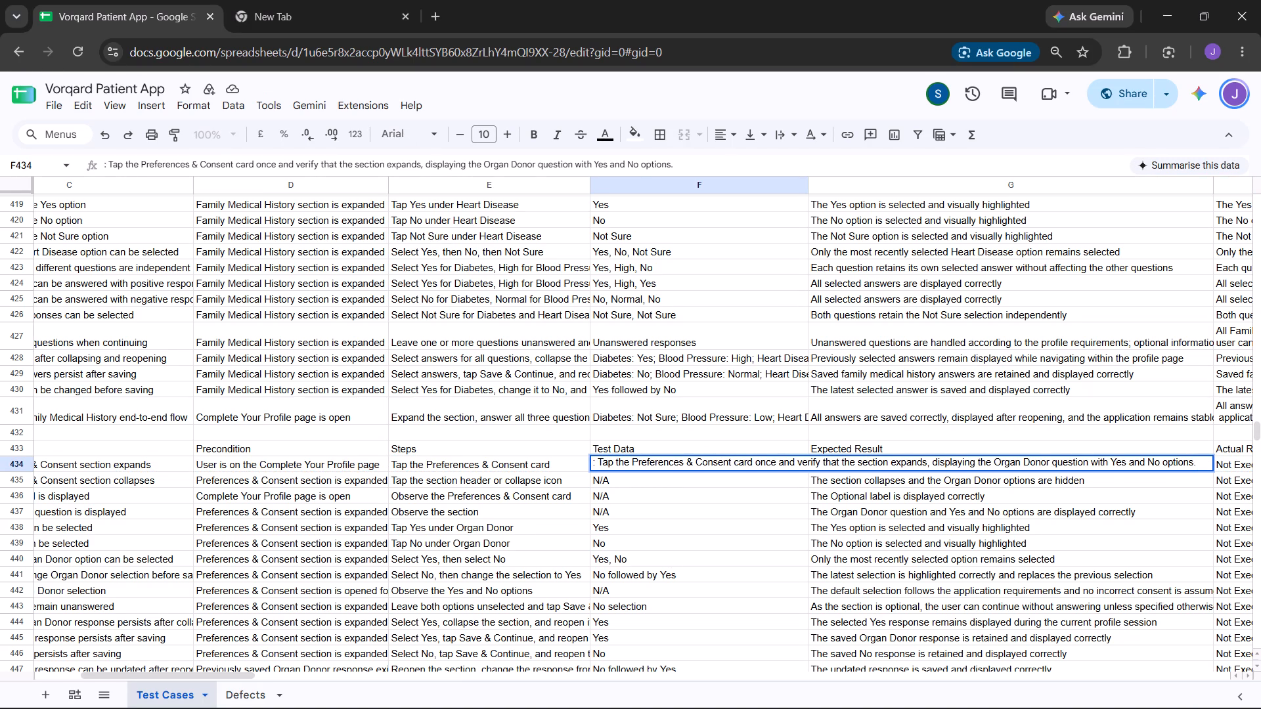
click(797, 461)
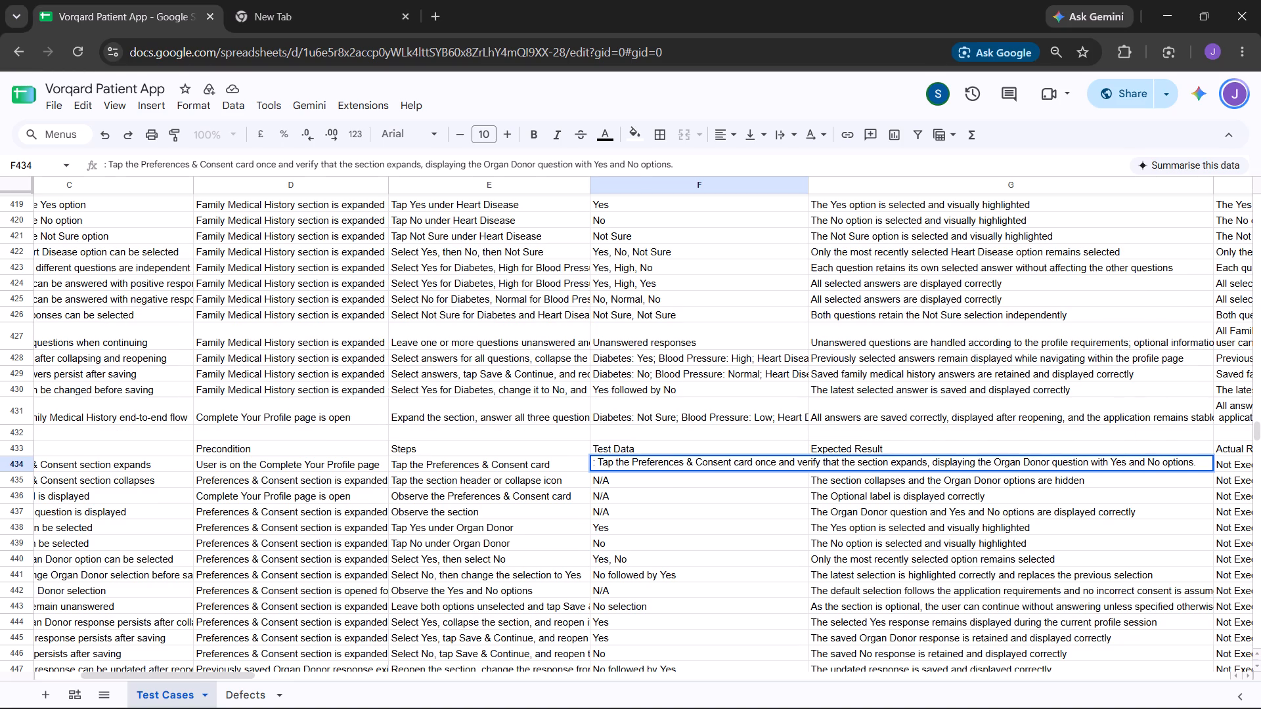
key(ctrl+Return)
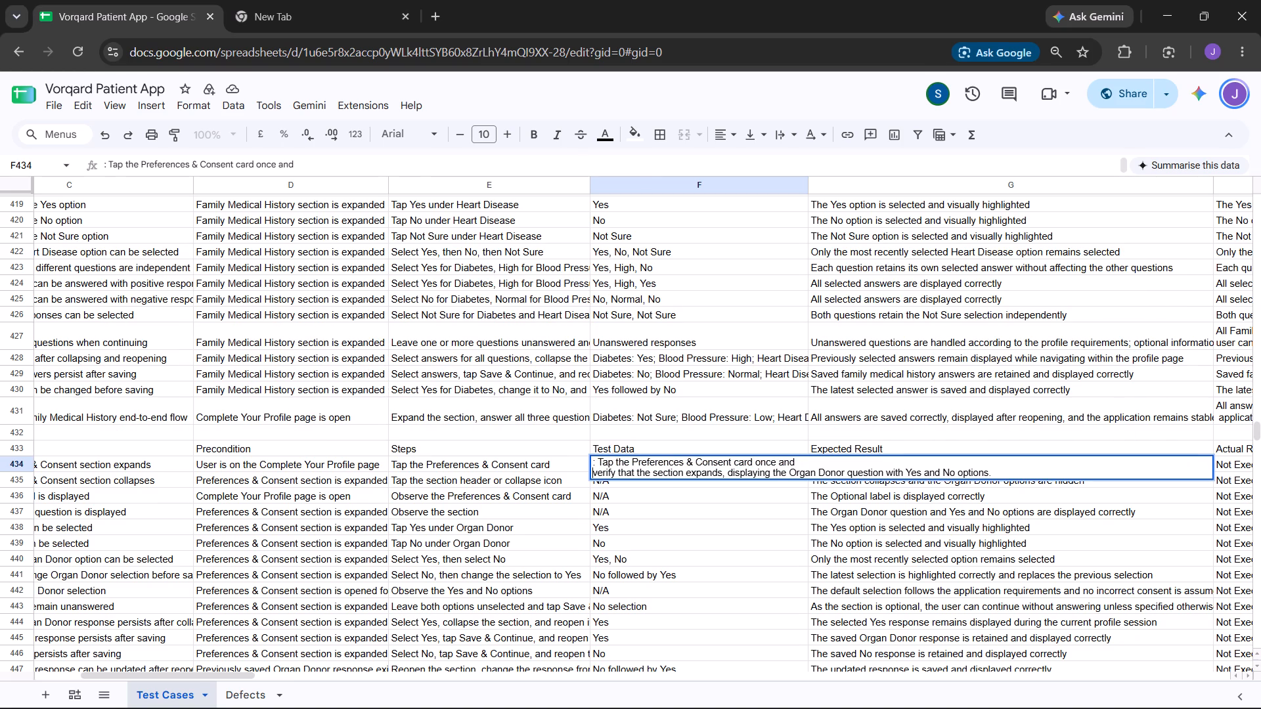
click(789, 475)
key(ctrl+Return)
click(780, 440)
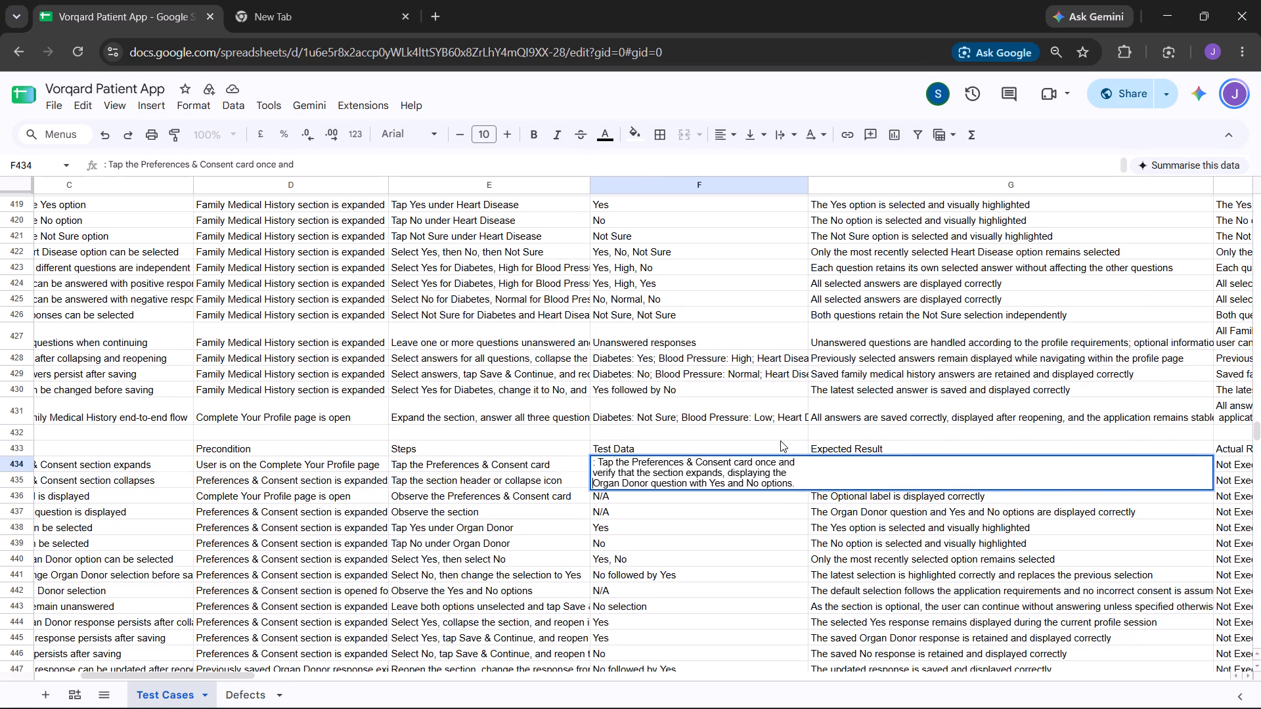
click(831, 471)
Copy row 434's expected result, "The section expands and displays the Organ Donor question with Yes and No options", over its actual result.
scroll(831, 471, left, 3)
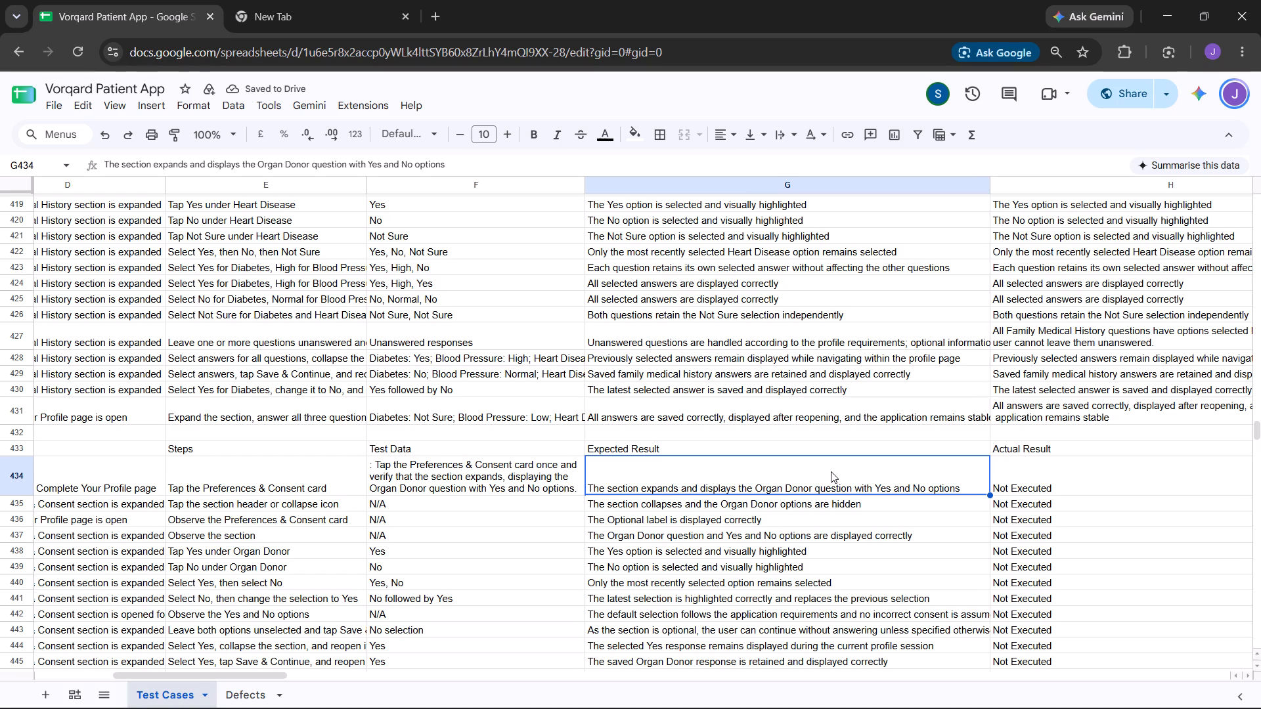
scroll(831, 471, right, 1)
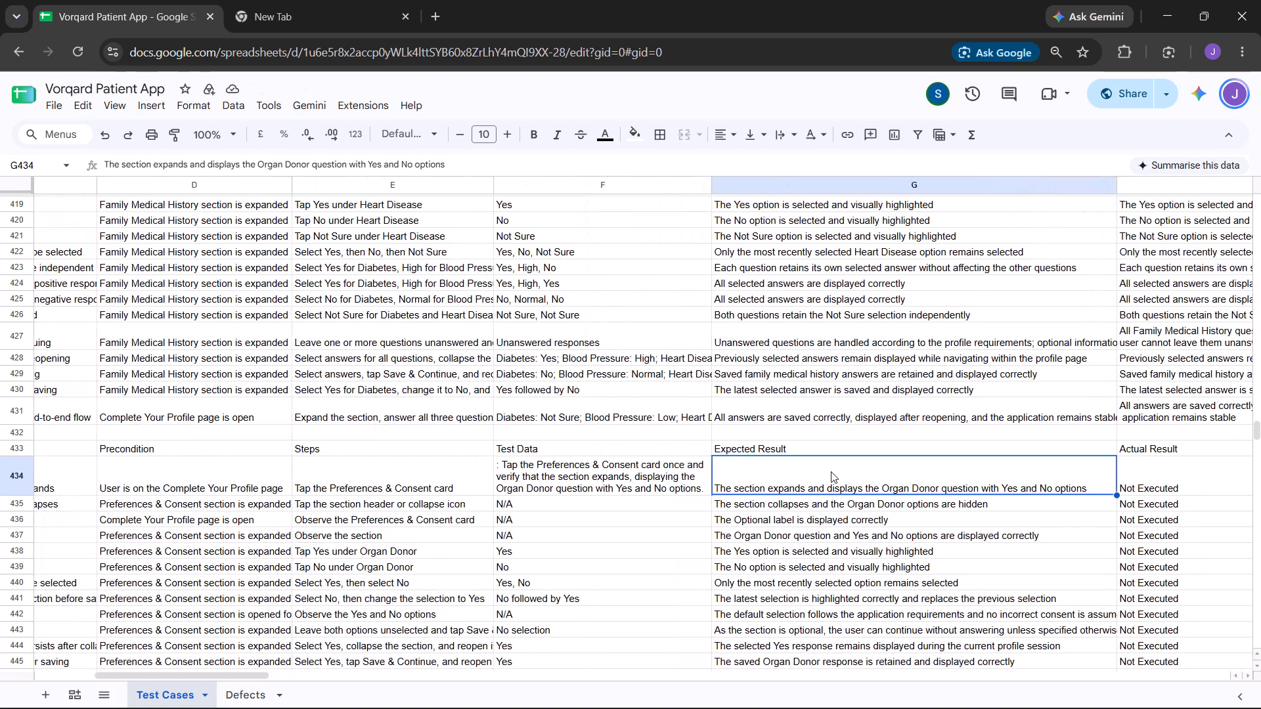
scroll(831, 471, left, 2)
click(810, 466)
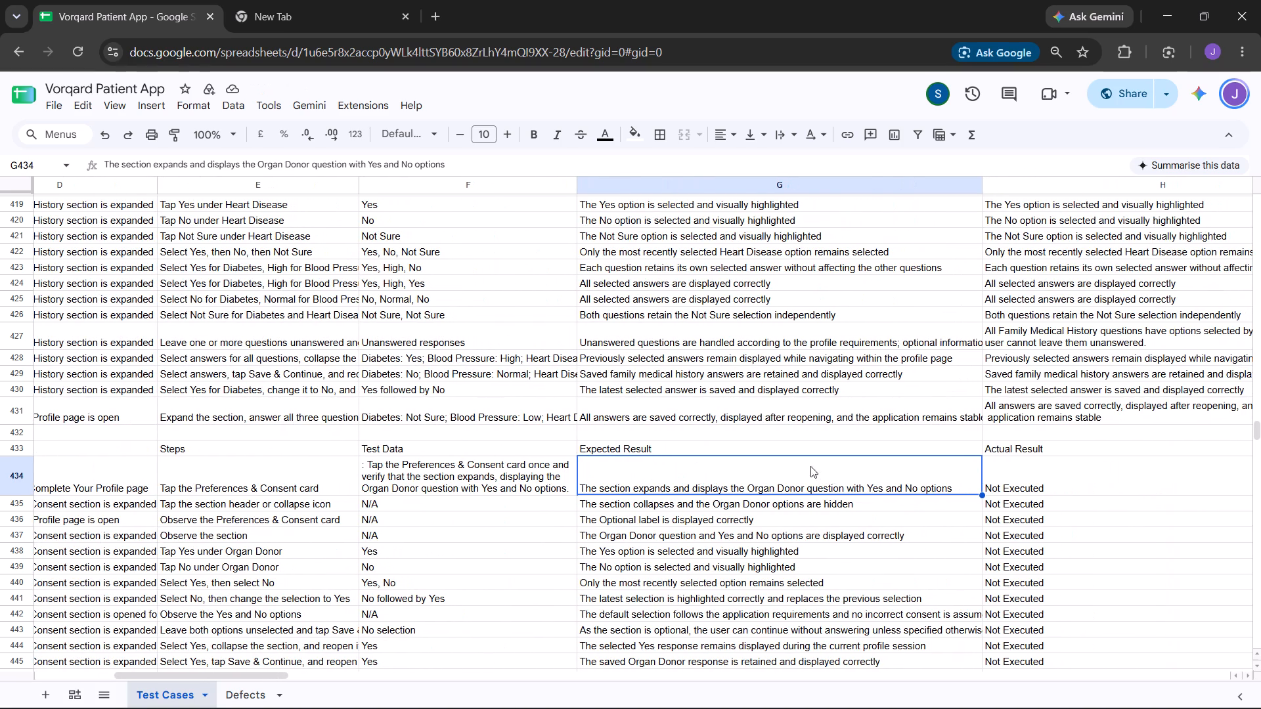
key(ctrl+a)
triple_click(810, 466)
key(ctrl+c)
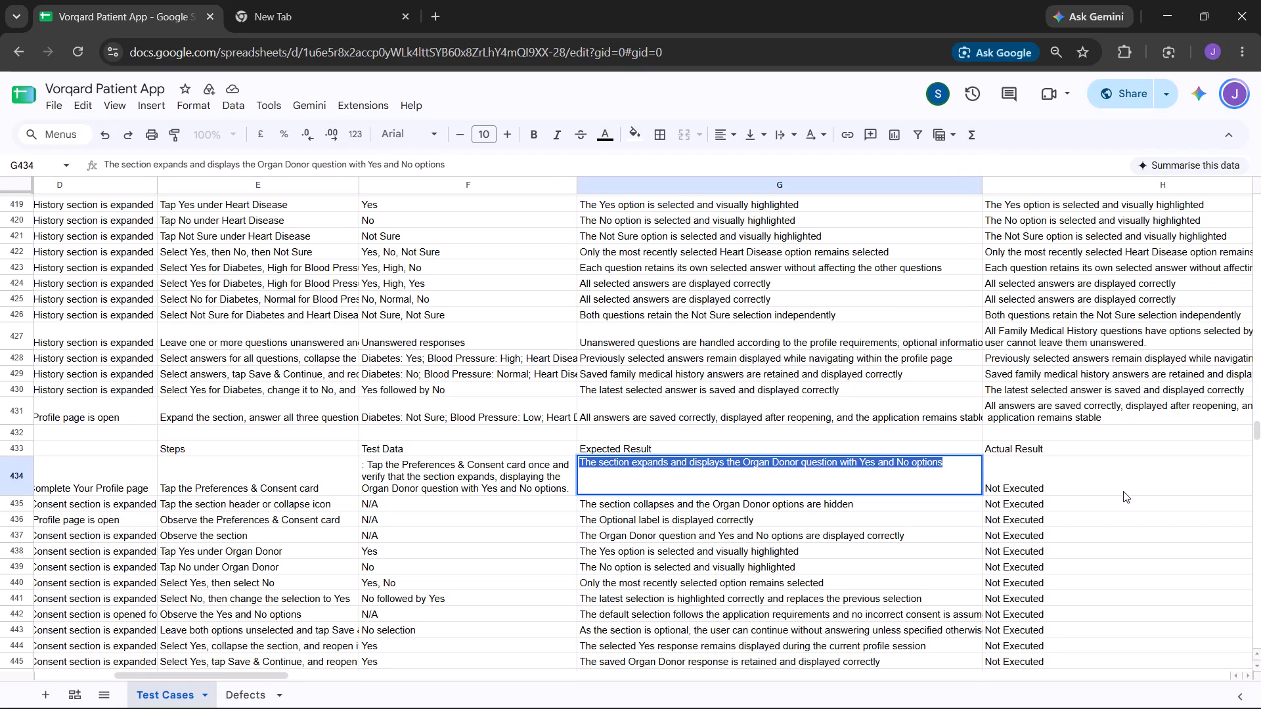
double_click(1127, 490)
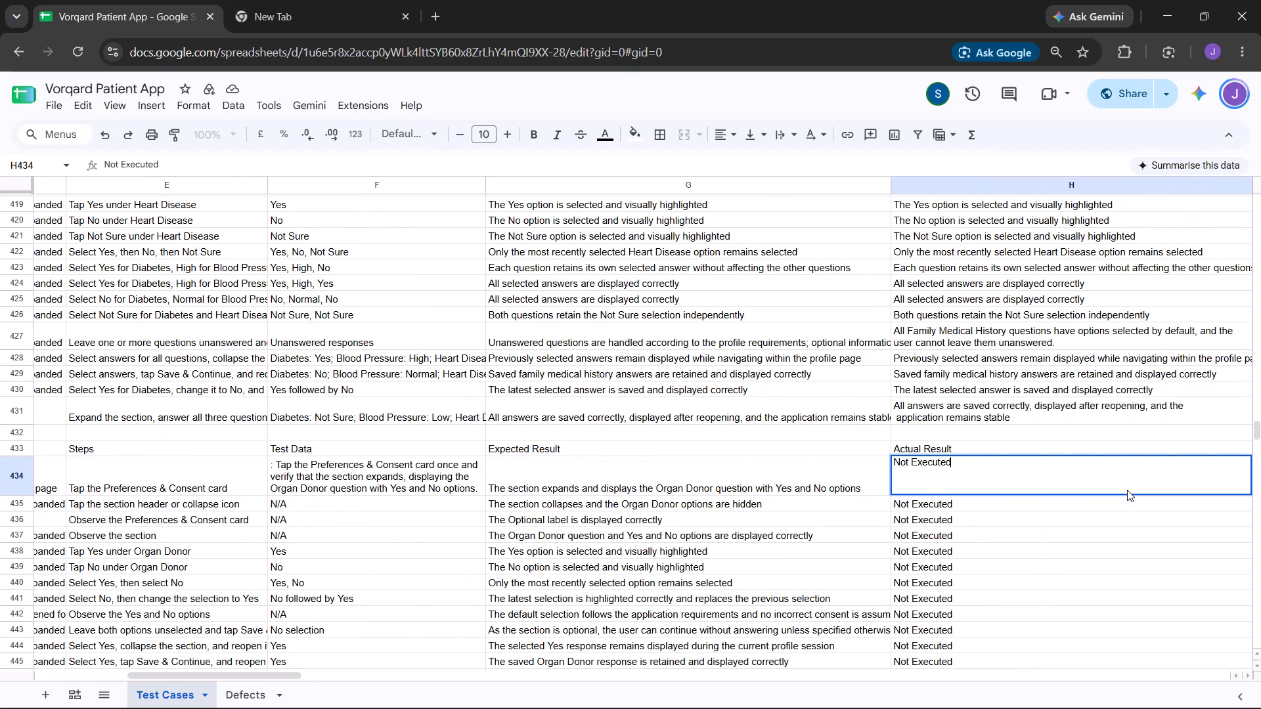
key(ctrl+v)
key(ctrl+a)
key(ctrl+v)
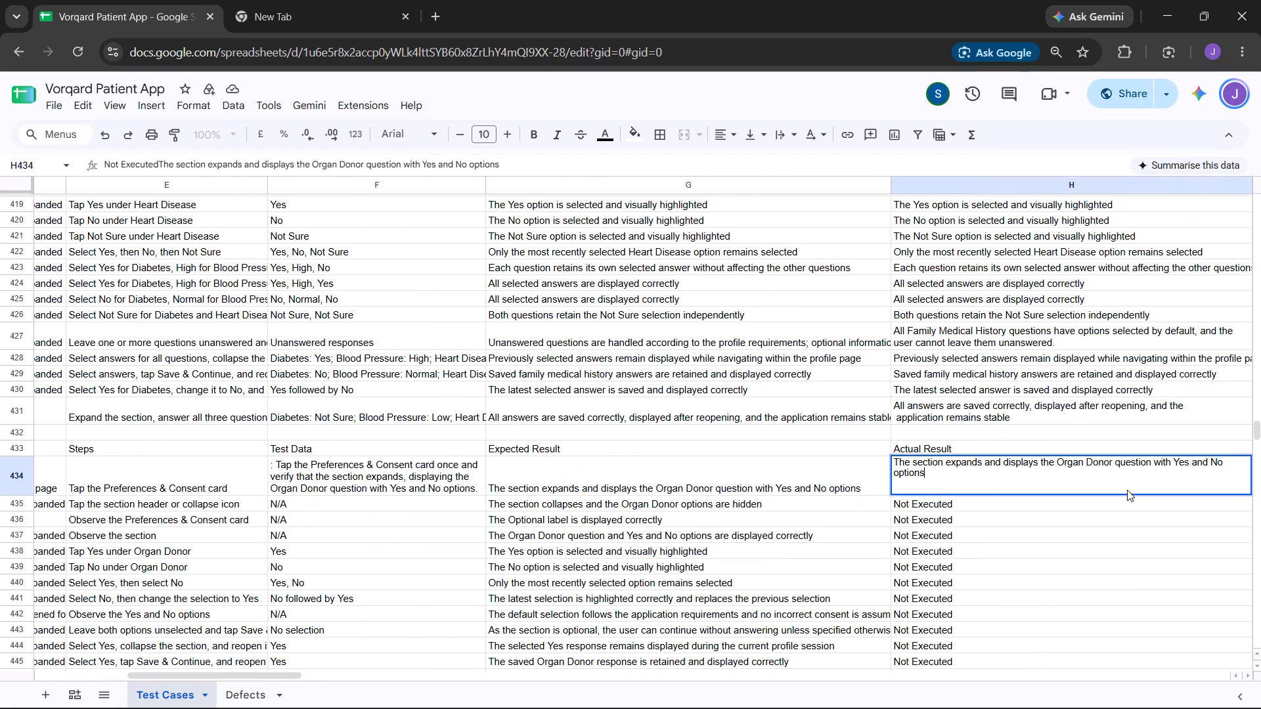
scroll(1127, 490, left, 2)
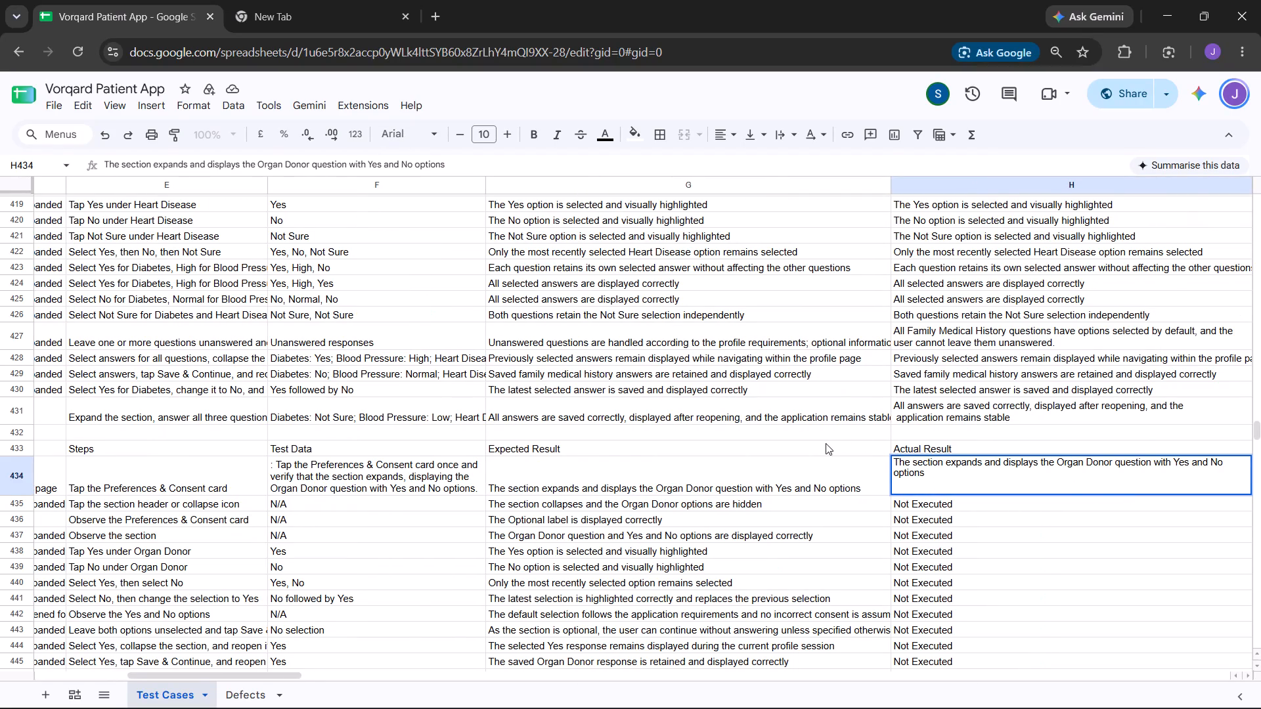
click(826, 443)
Set the status of row 434, the Preferences & Consent section expands test case, to Pass.
scroll(1021, 477, left, 3)
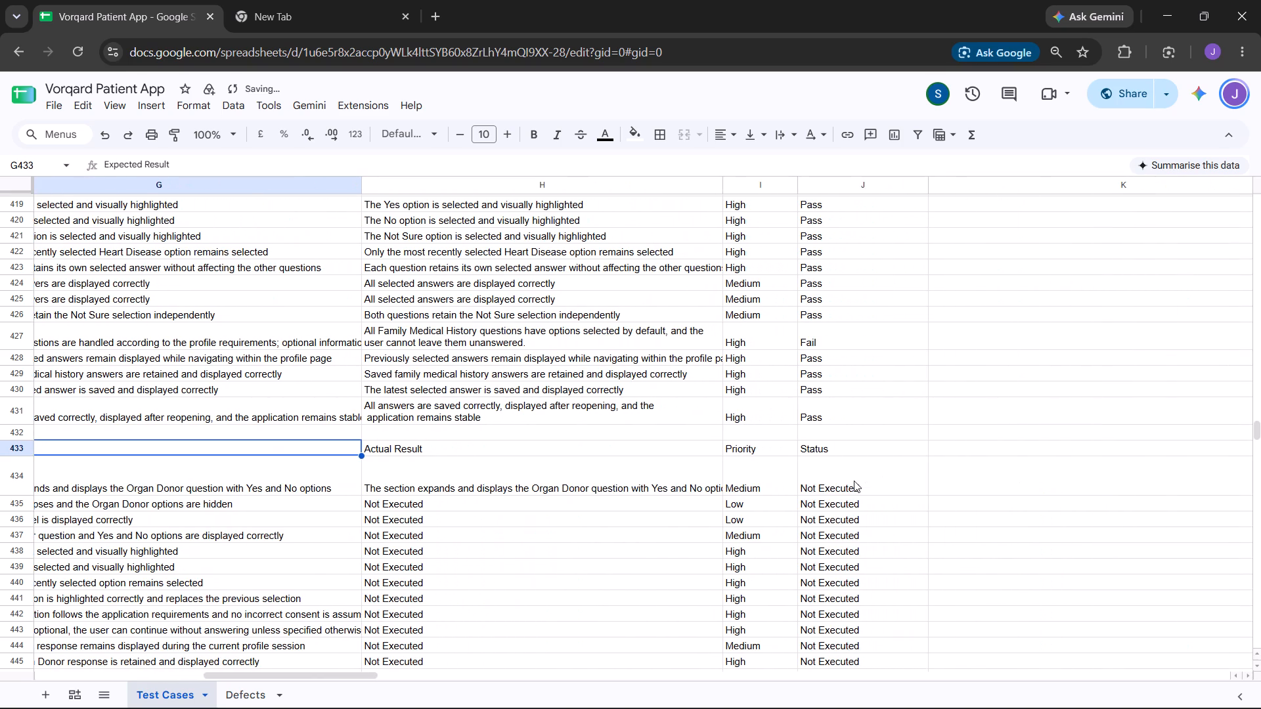
double_click(854, 481)
key(BackSpace)
key(BackSpace)
key(BackSpace)
key(BackSpace)
key(BackSpace)
key(BackSpace)
key(BackSpace)
key(BackSpace)
key(BackSpace)
key(BackSpace)
key(BackSpace)
key(BackSpace)
key(BackSpace)
key(BackSpace)
key(BackSpace)
key(BackSpace)
key(BackSpace)
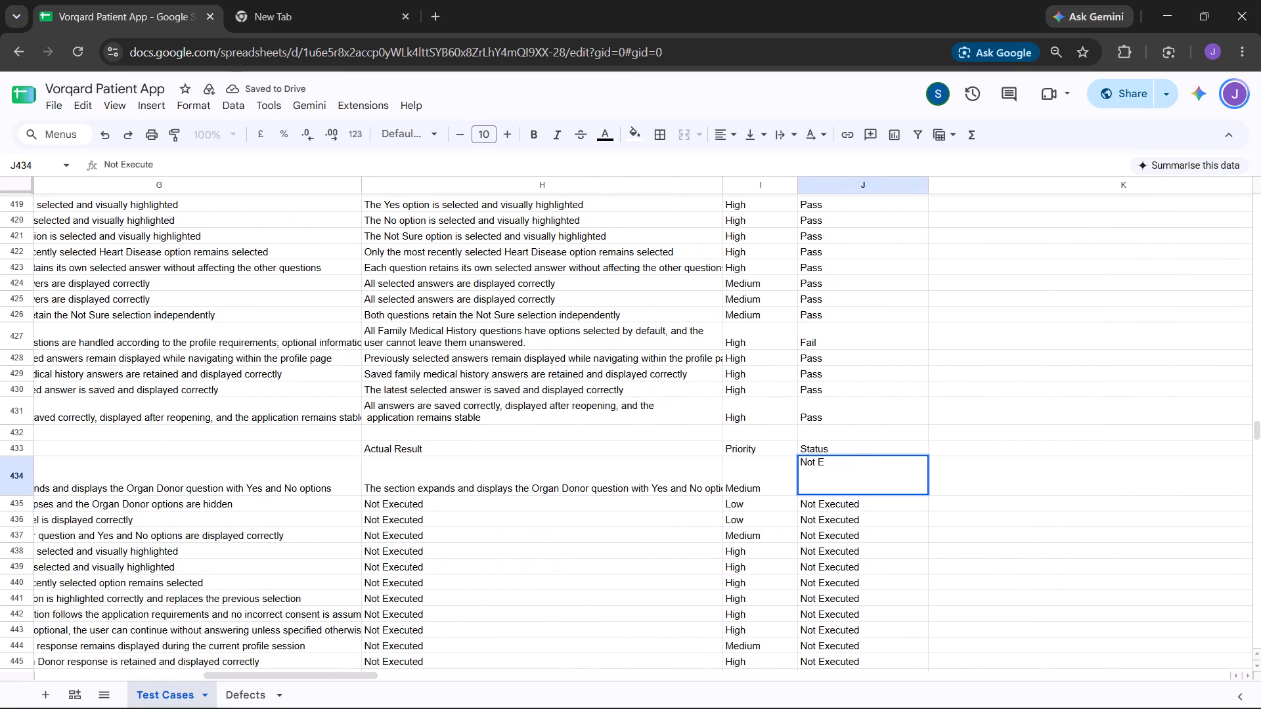
text(ass)
click(1010, 483)
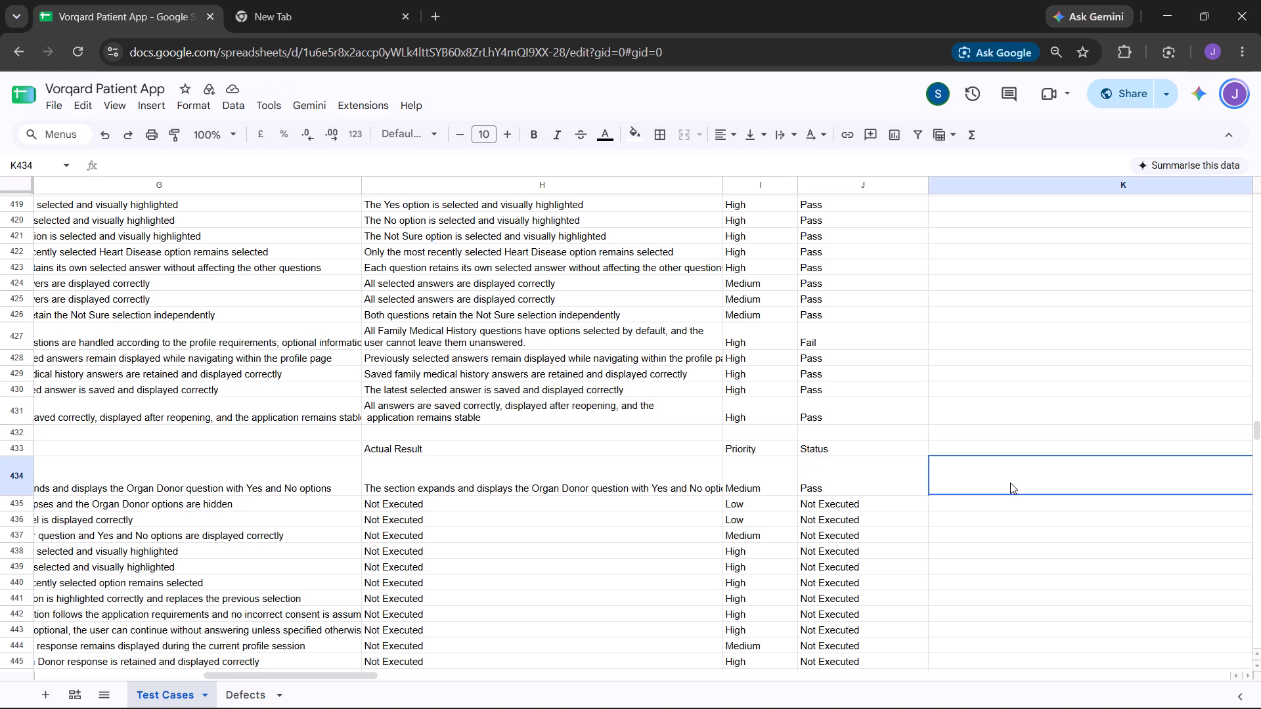
scroll(791, 444, down, 1)
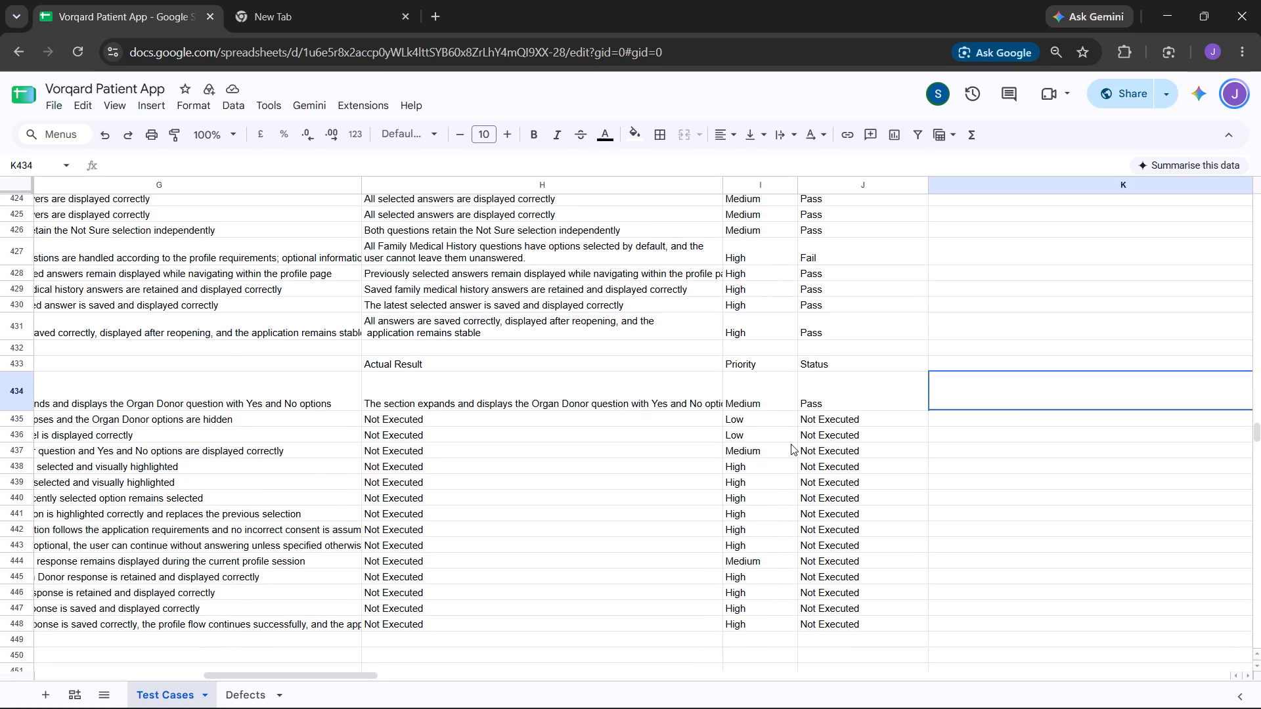
scroll(791, 444, down, 1)
scroll(791, 444, right, 1)
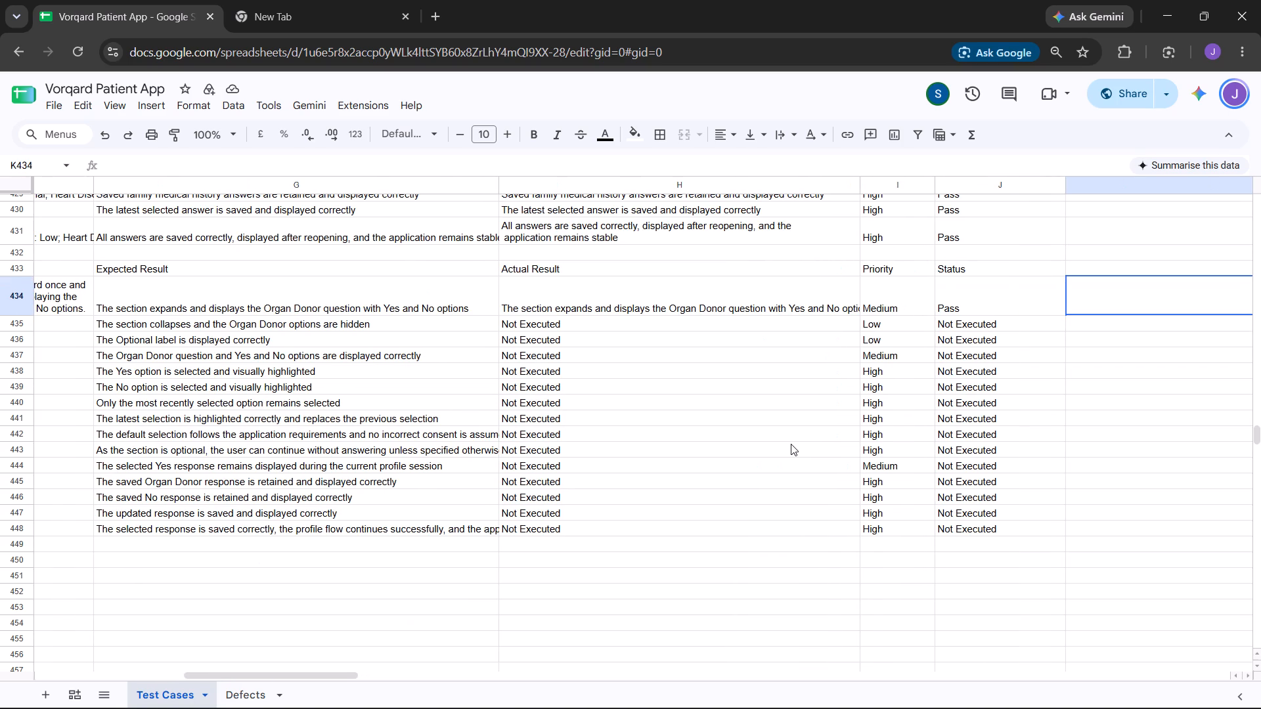
scroll(791, 444, right, 3)
scroll(380, 333, right, 1)
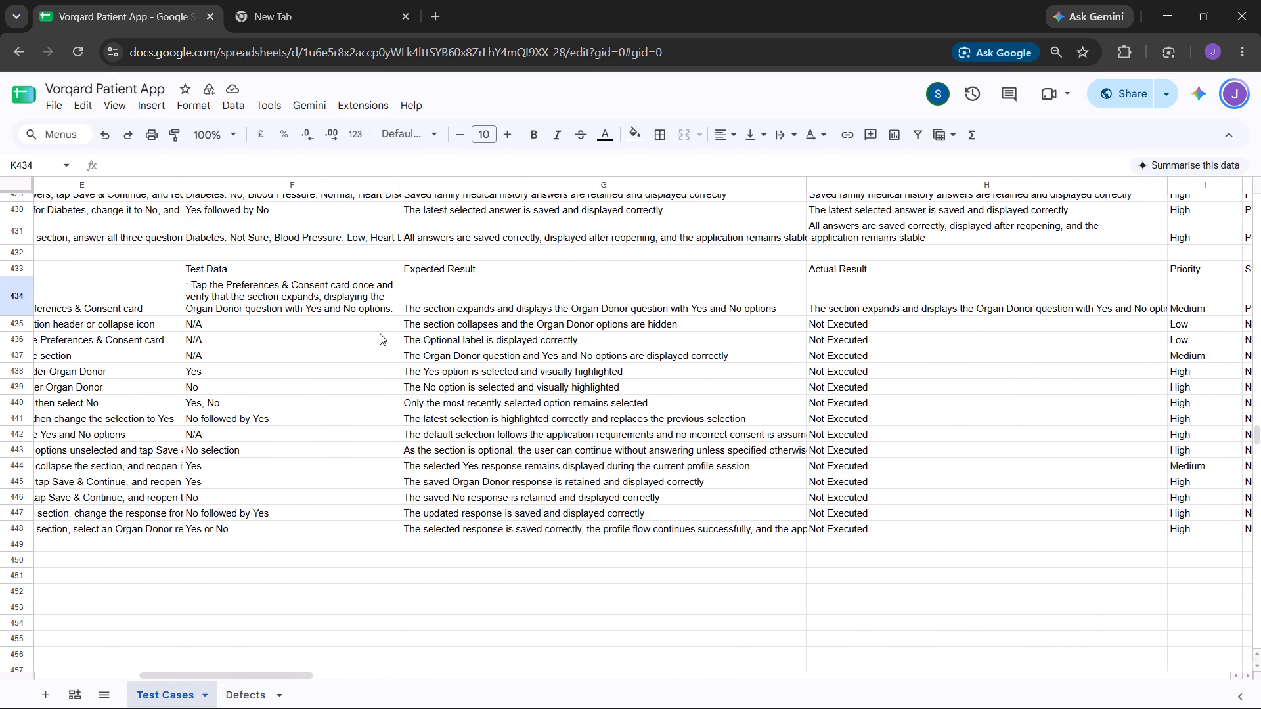
double_click(20, 321)
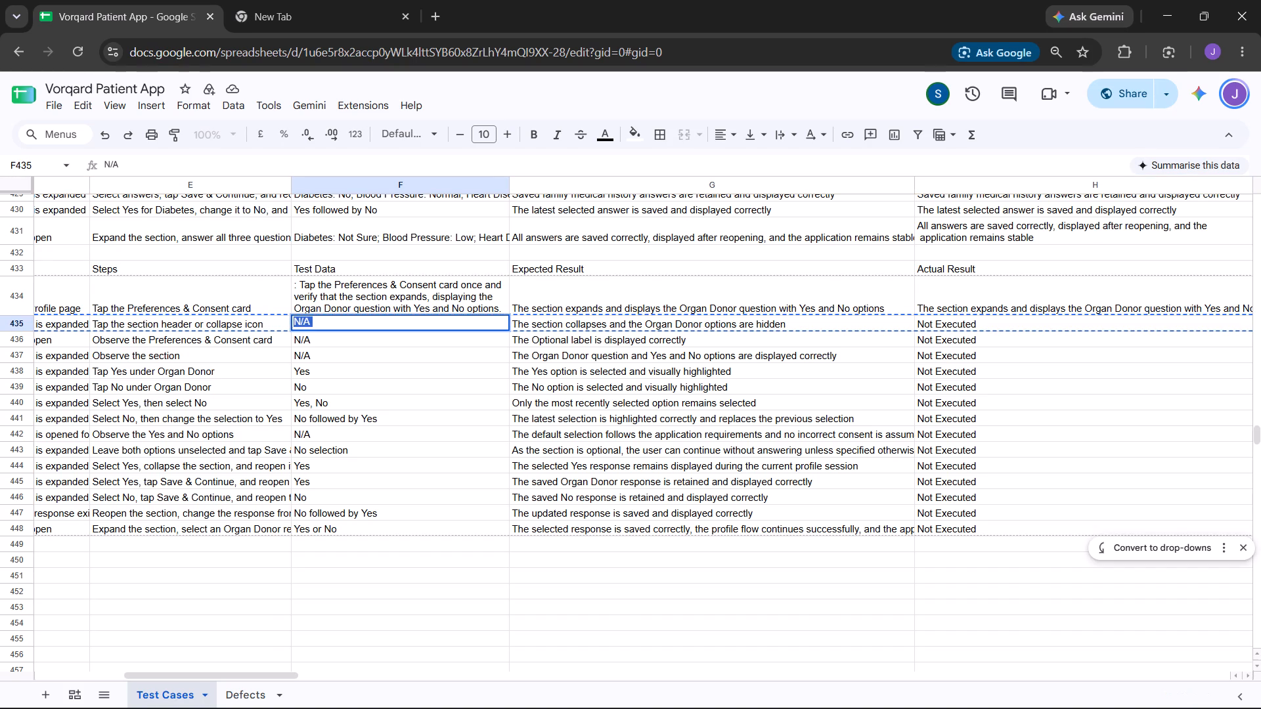
key(ctrl+v)
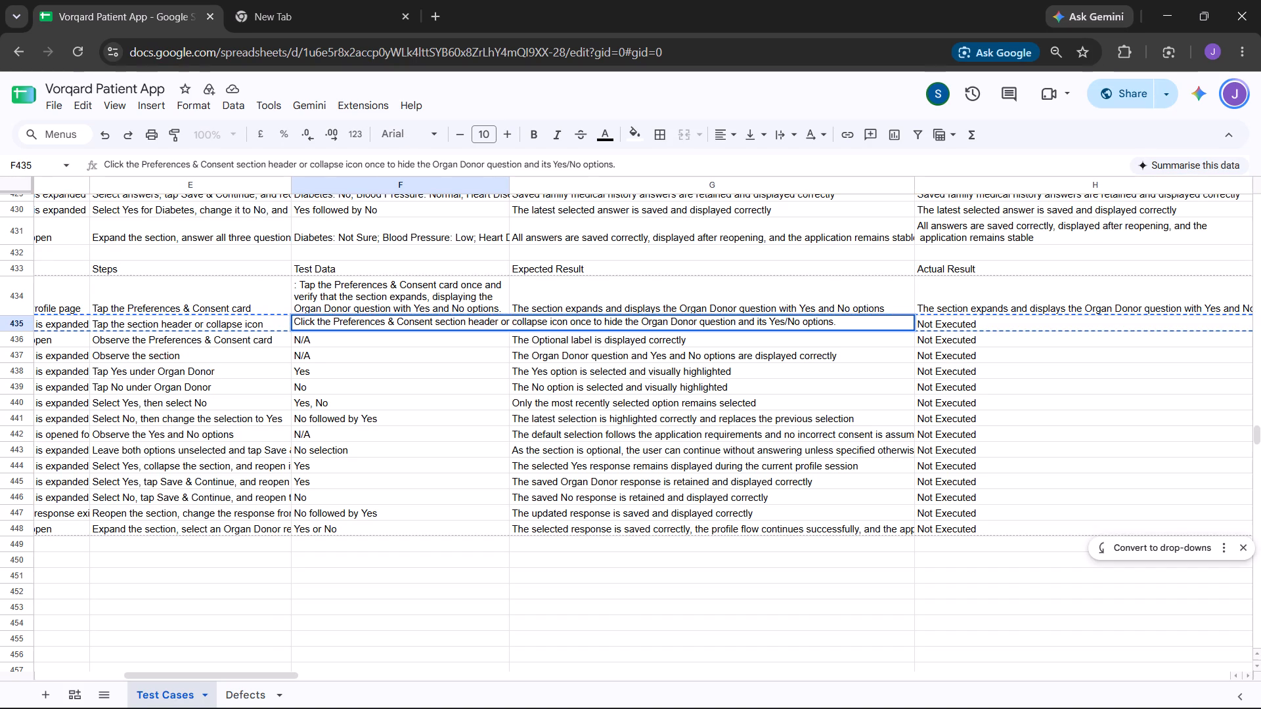
click(511, 323)
key(BackSpace)
key(ctrl+Return)
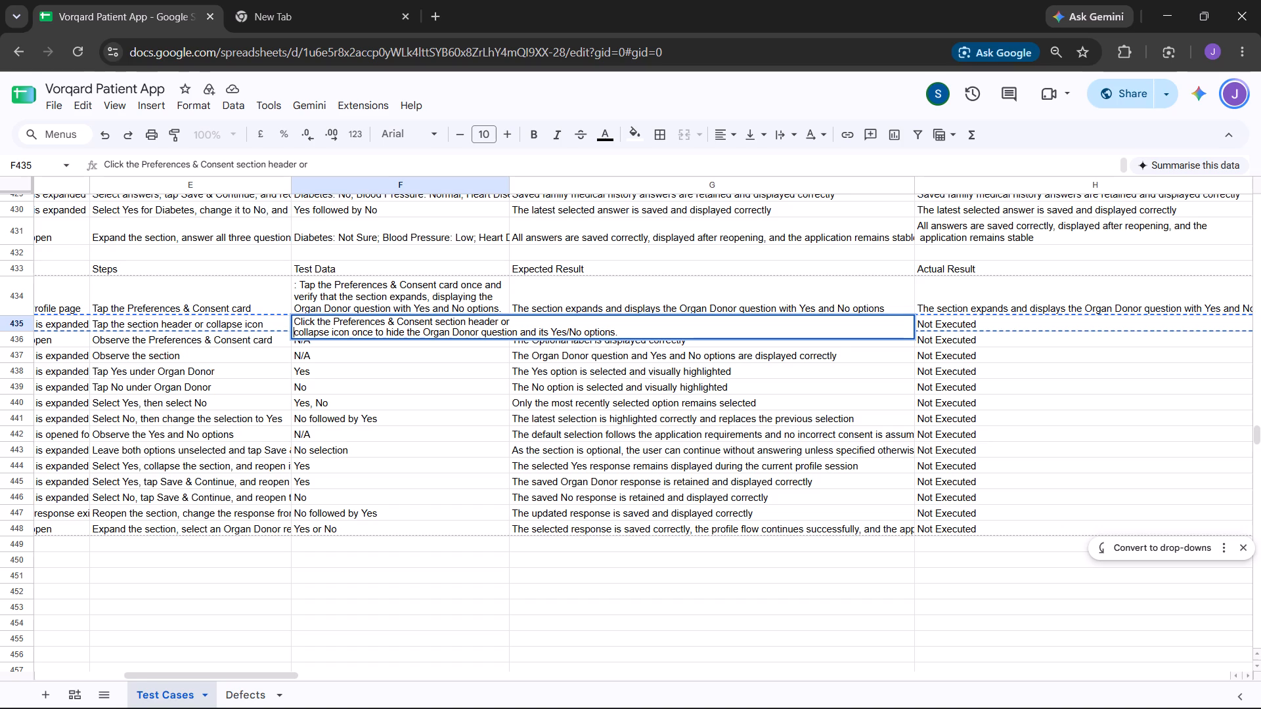
click(523, 332)
click(483, 333)
key(ctrl+Return)
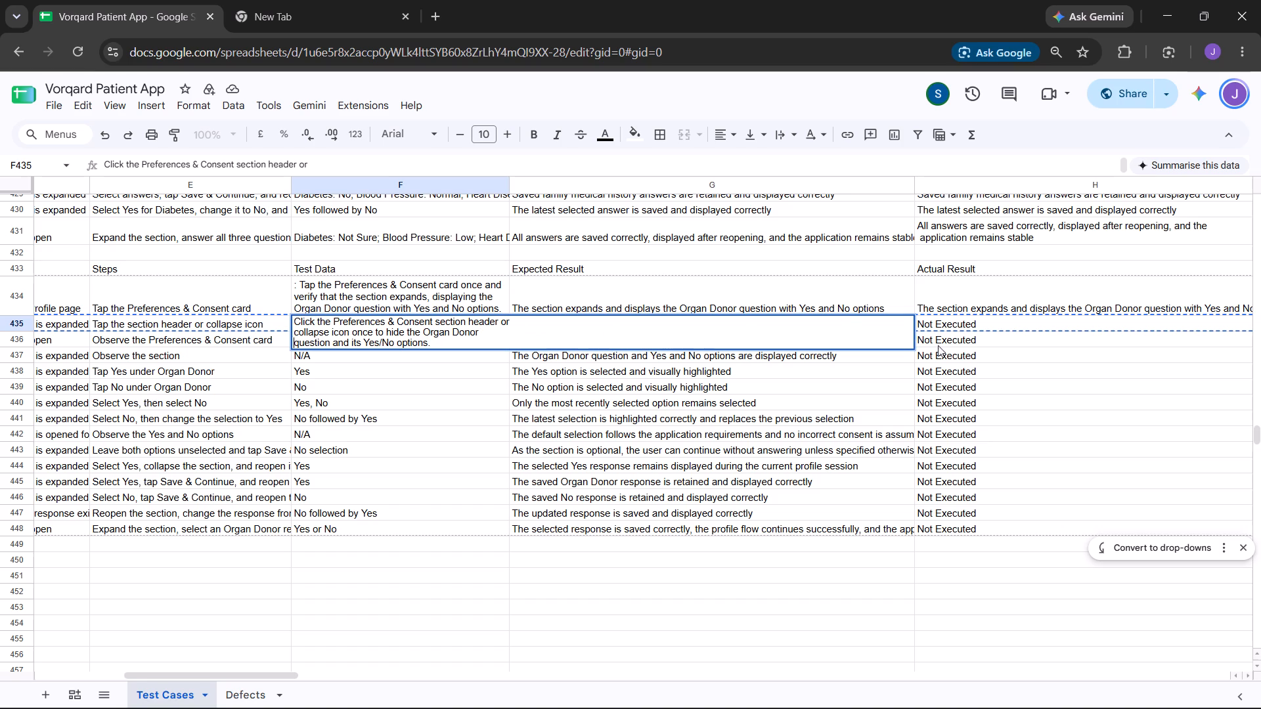
click(1058, 344)
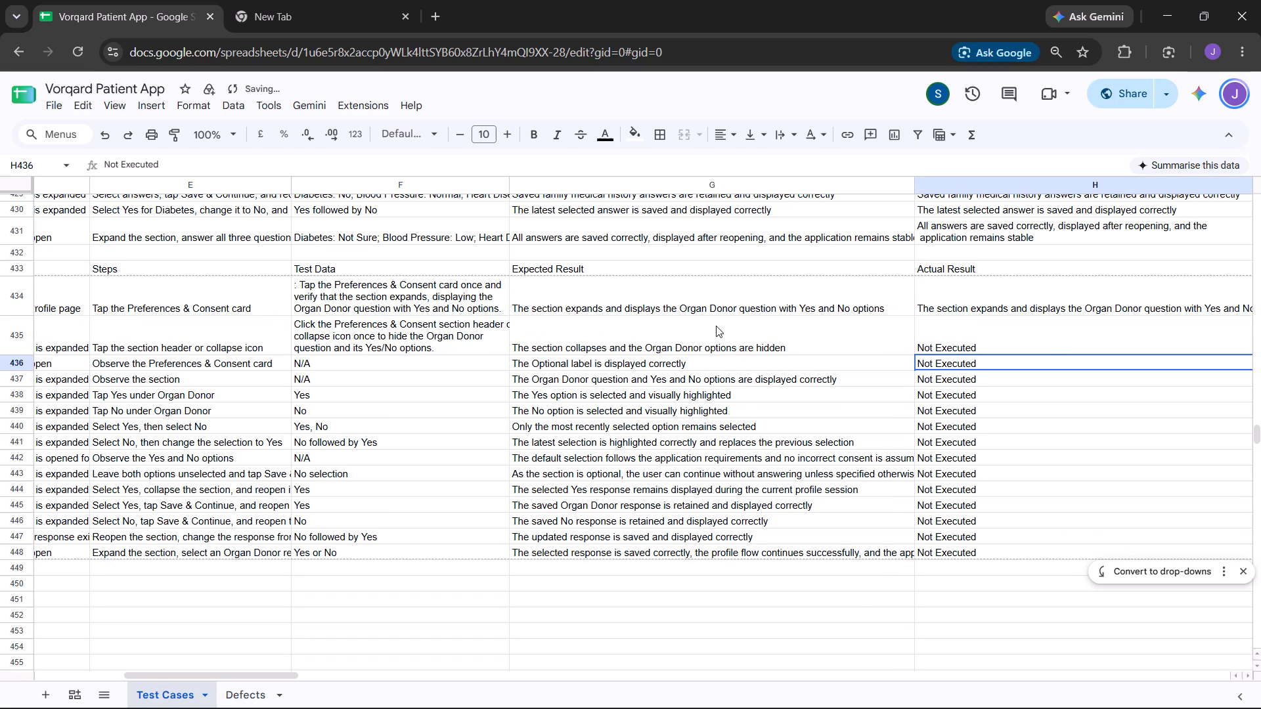
Try to copy row 435's expected result, "The section collapses and the Organ Donor options are hidden", over its actual result.
click(716, 326)
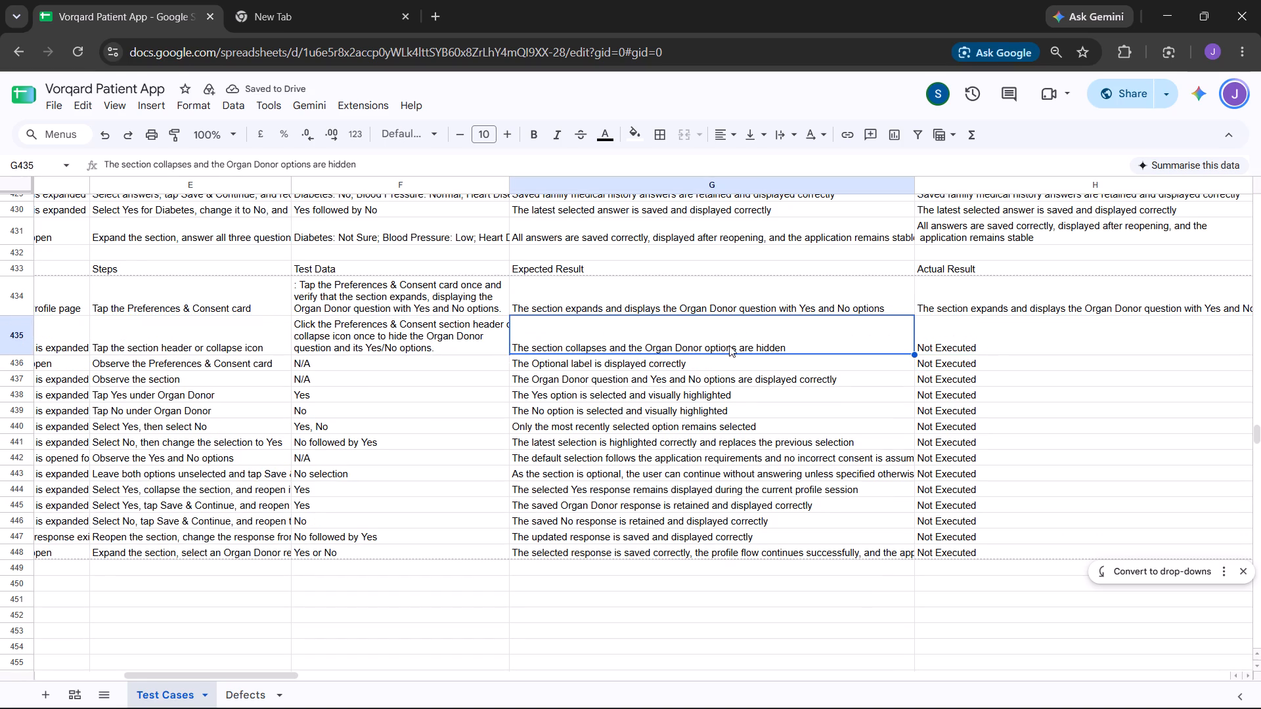
double_click(729, 345)
key(ctrl+a)
ctrl+click(729, 345)
key(ctrl+c)
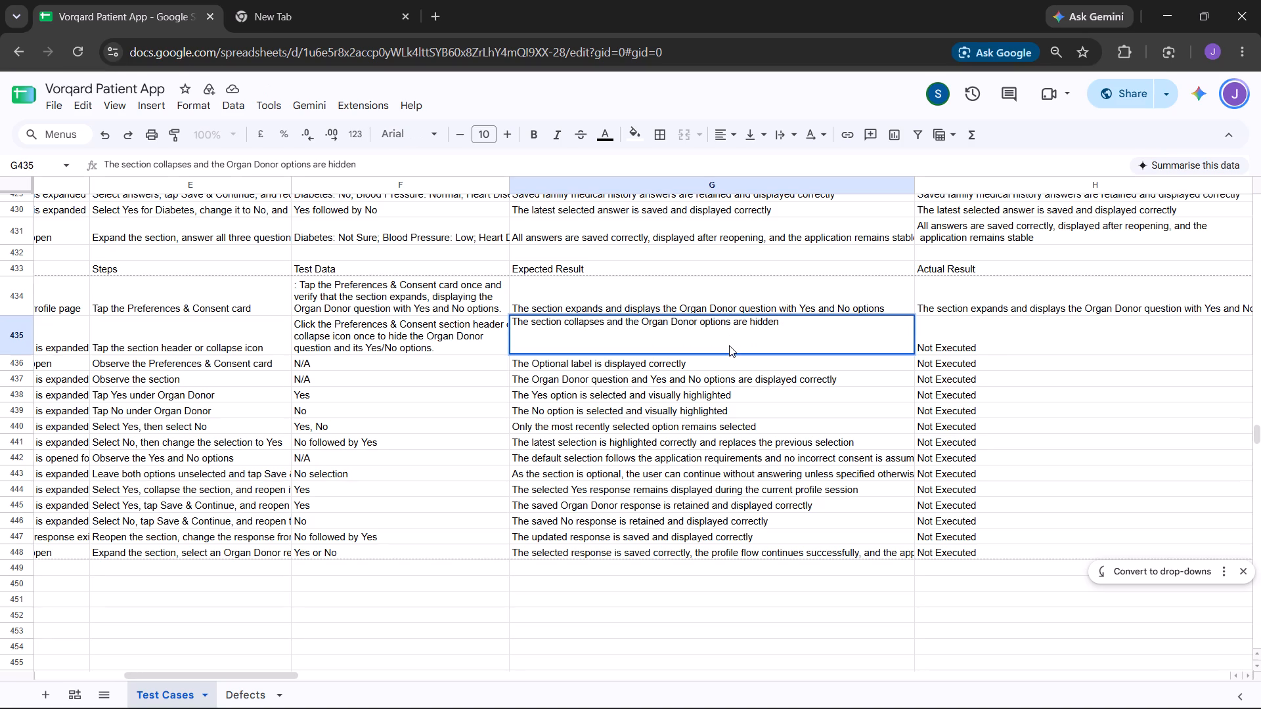
double_click(987, 333)
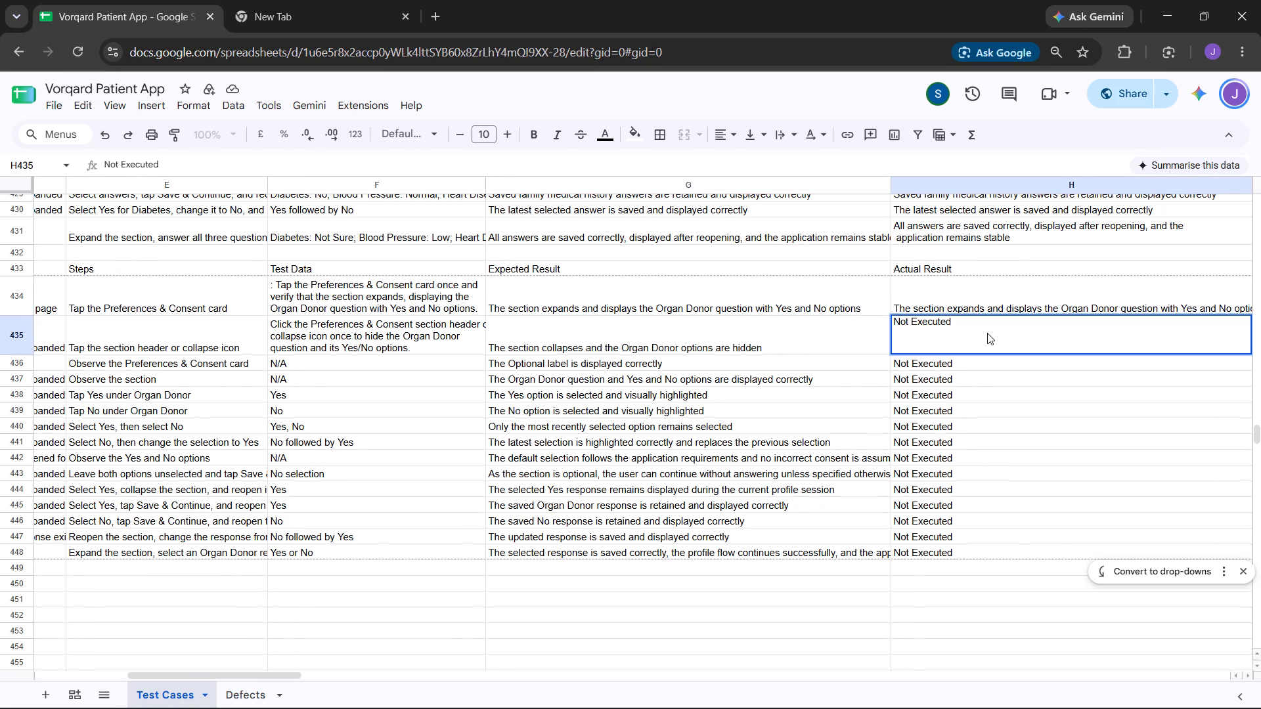
key(ctrl+a)
key(ctrl+v)
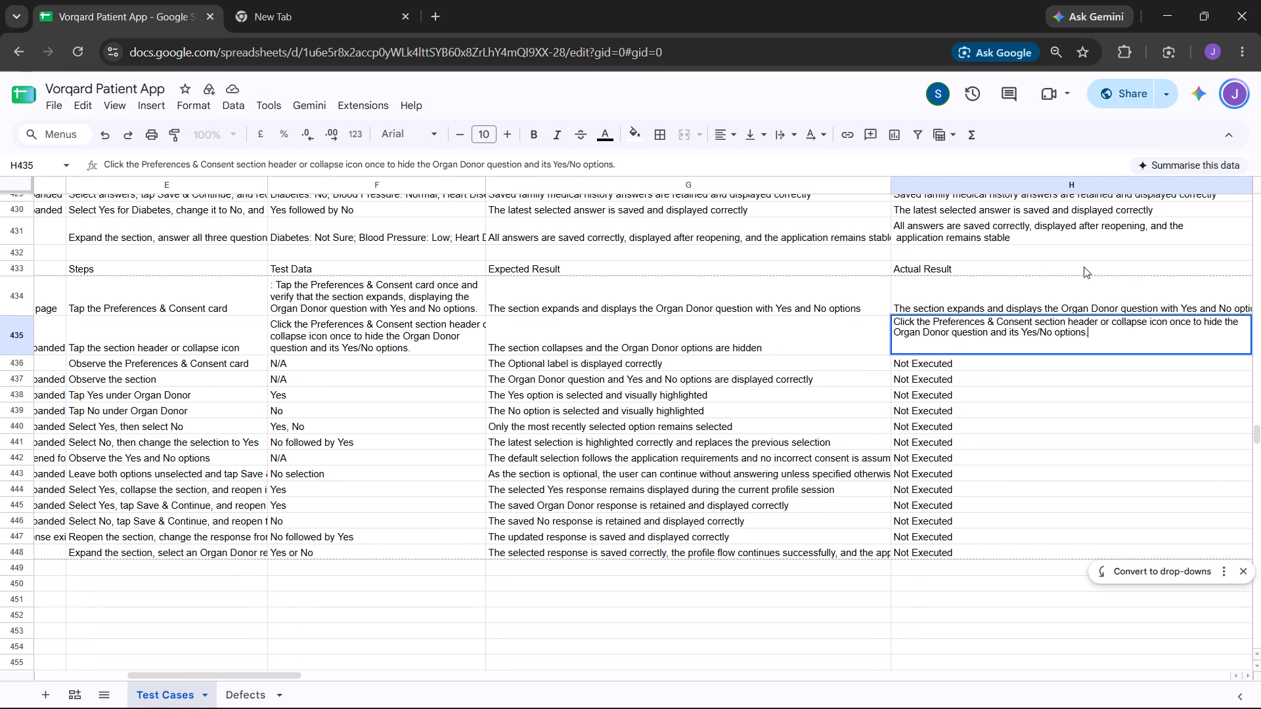
click(1073, 281)
Set the status of row 435, the section collapses test case, to Pass.
scroll(1017, 308, left, 3)
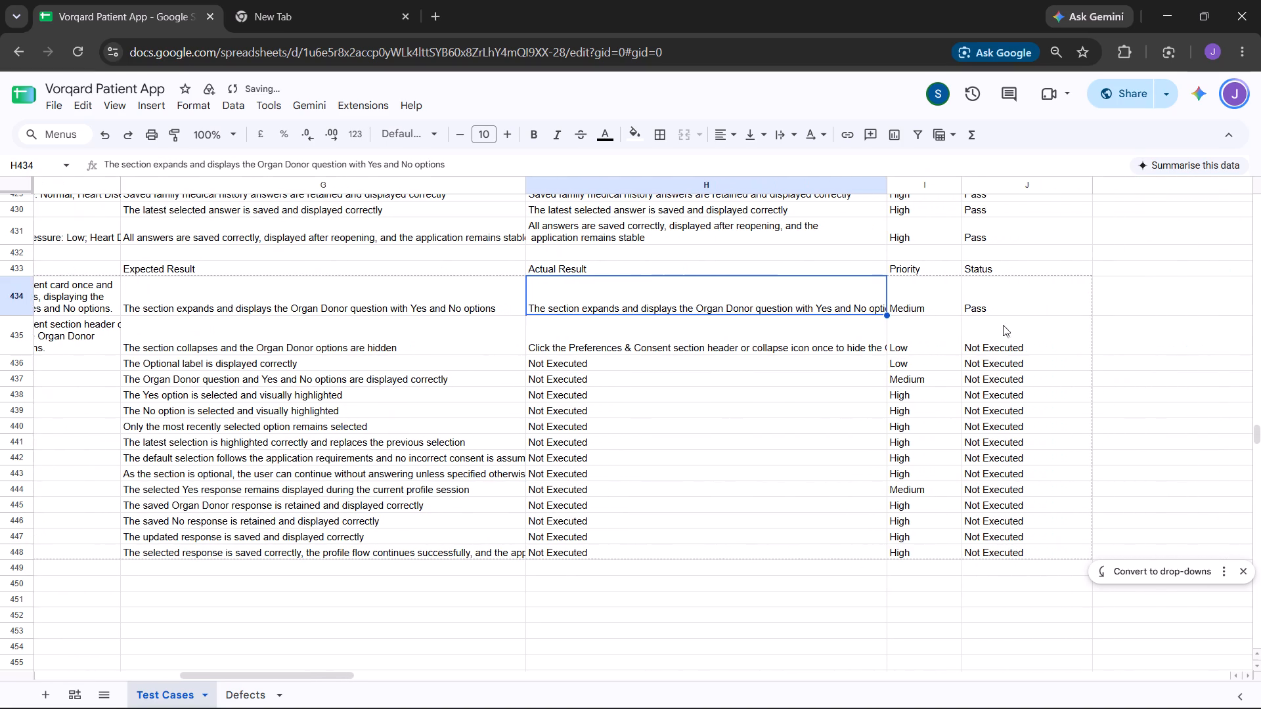
double_click(1002, 329)
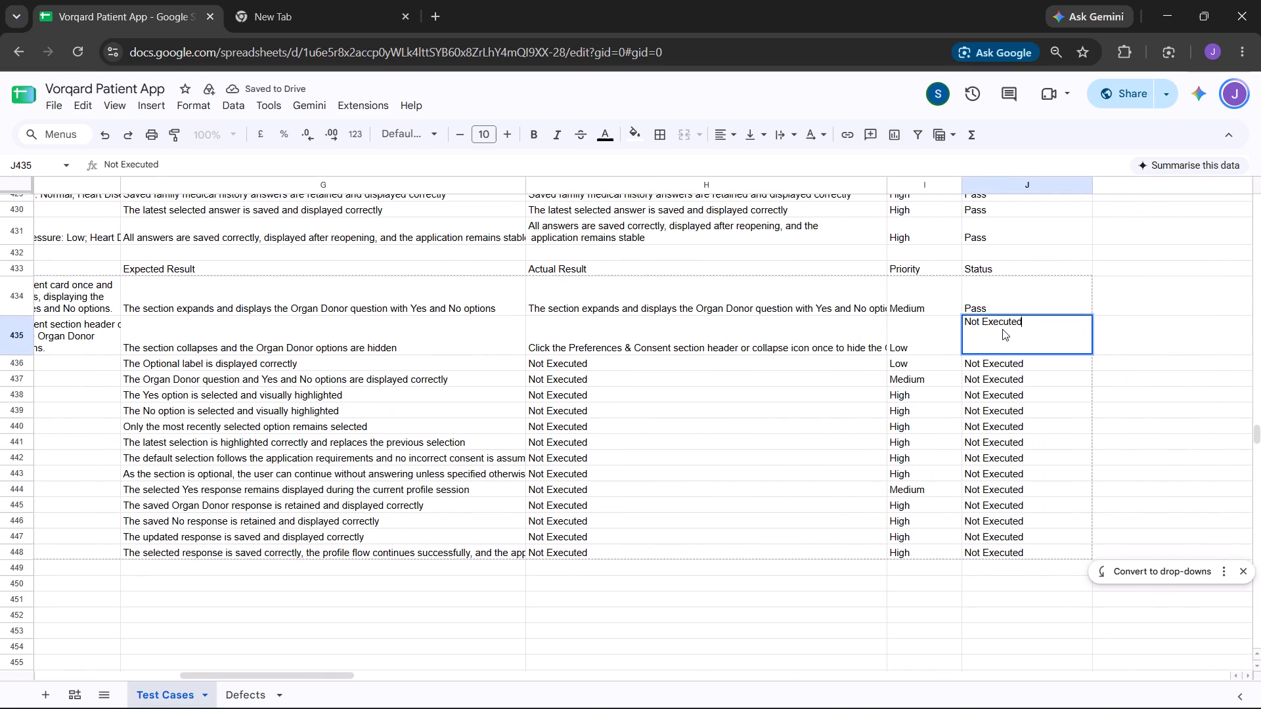
key(ctrl+a)
key(BackSpace)
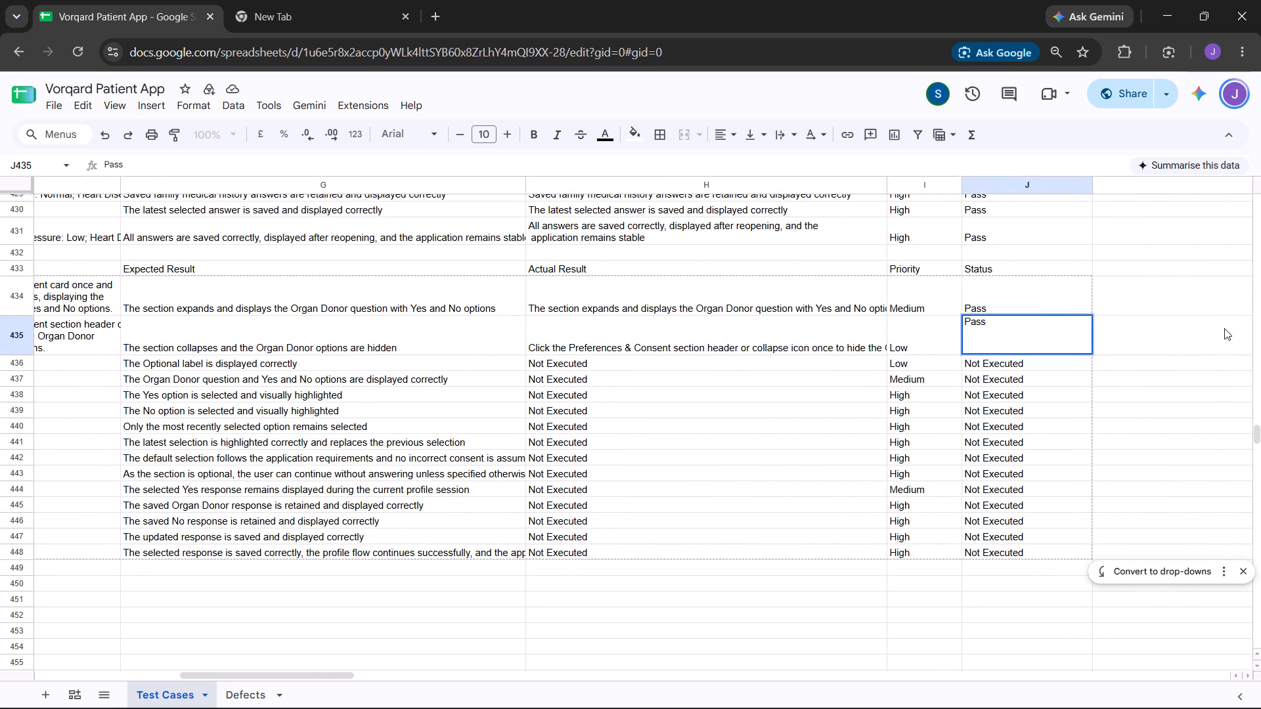
click(1172, 343)
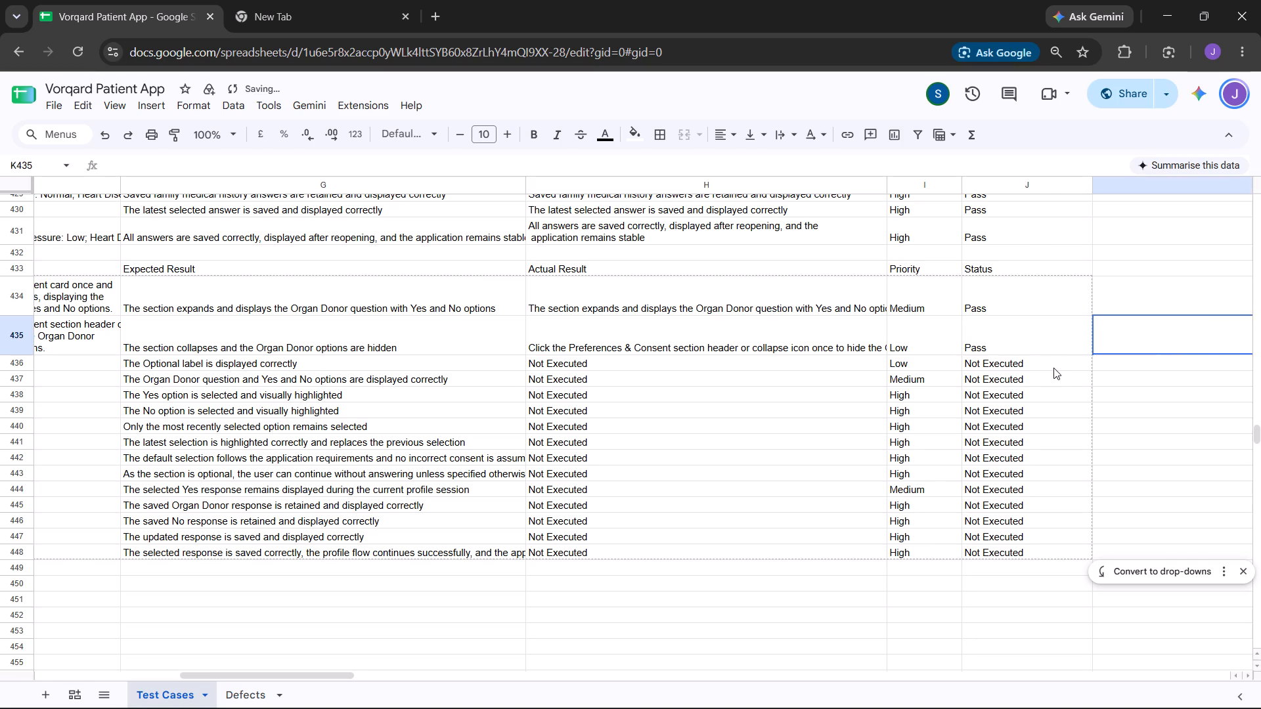
Remove the leading colon and space from row 434's test data so it starts with "Tap the Preferences & Consent card".
scroll(1053, 368, right, 4)
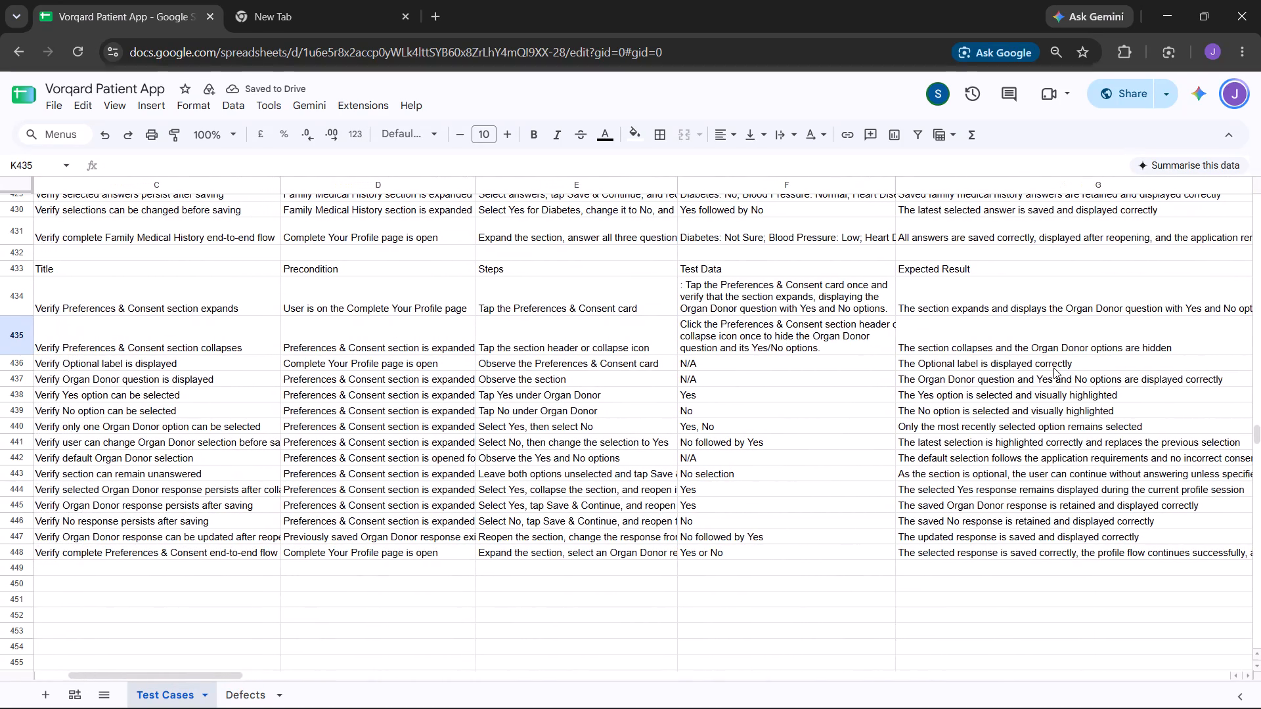
double_click(703, 293)
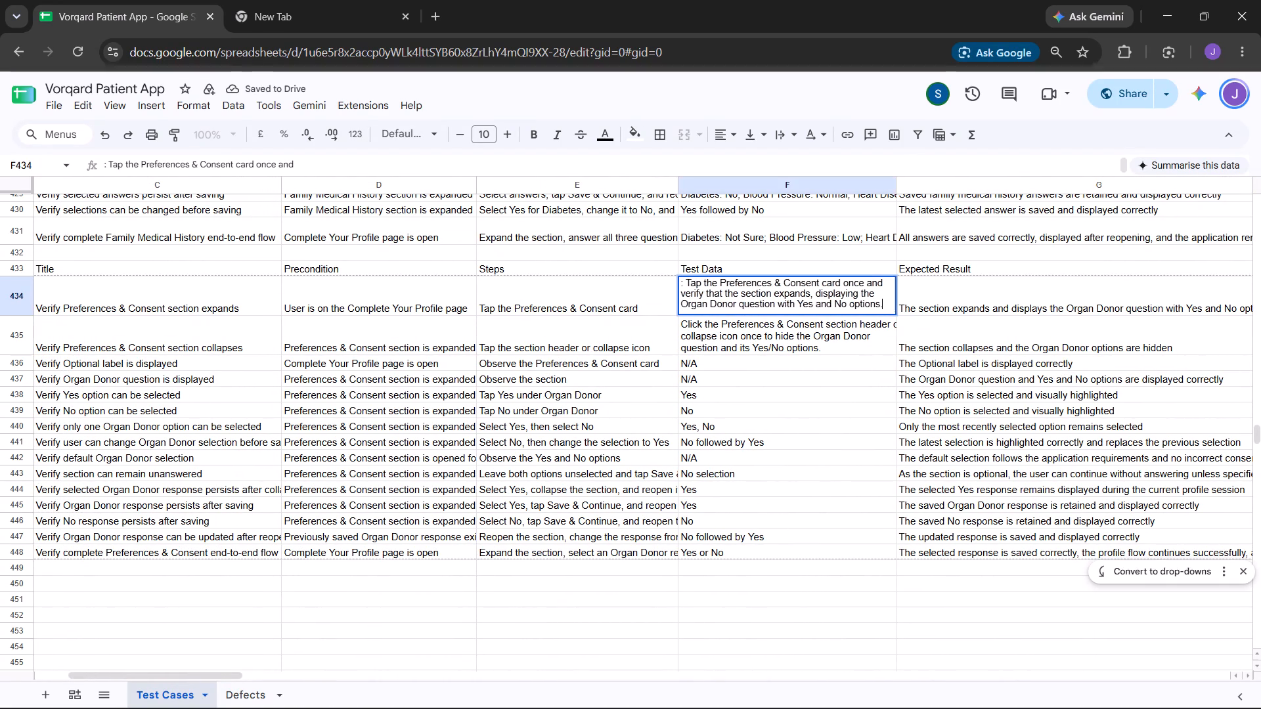
click(687, 284)
key(BackSpace)
key(BackSpace)
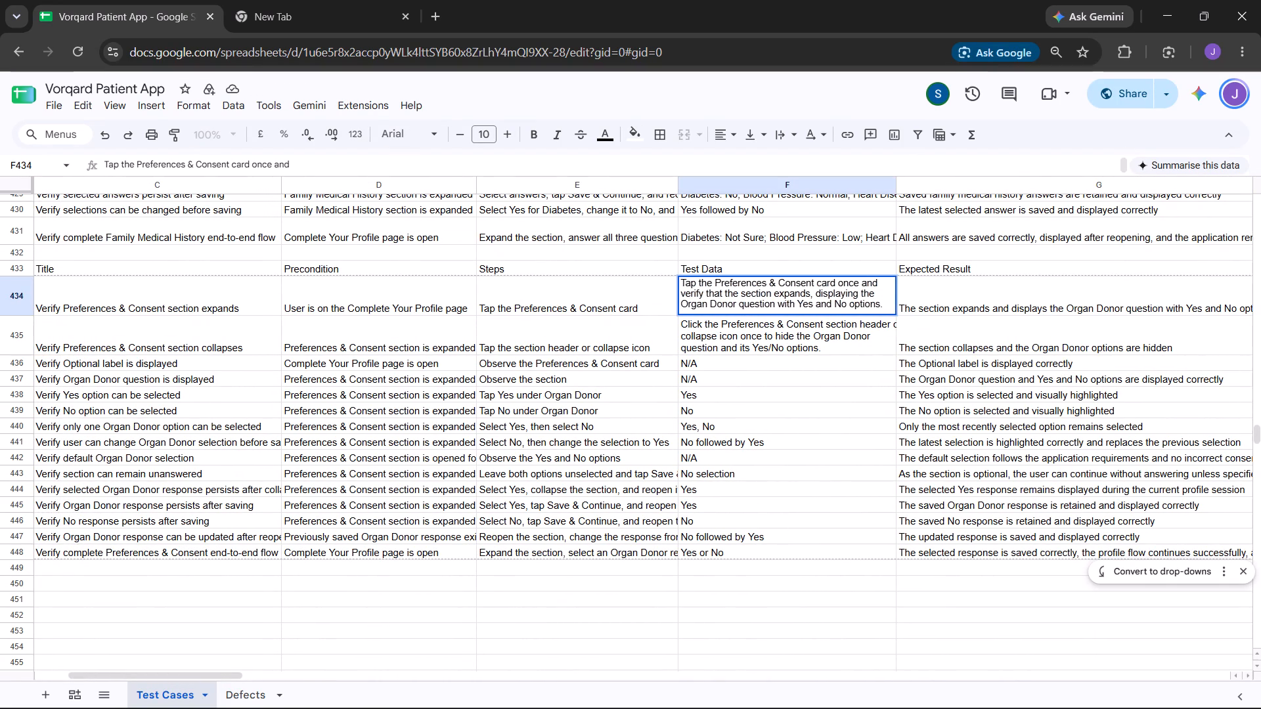
key(BackSpace)
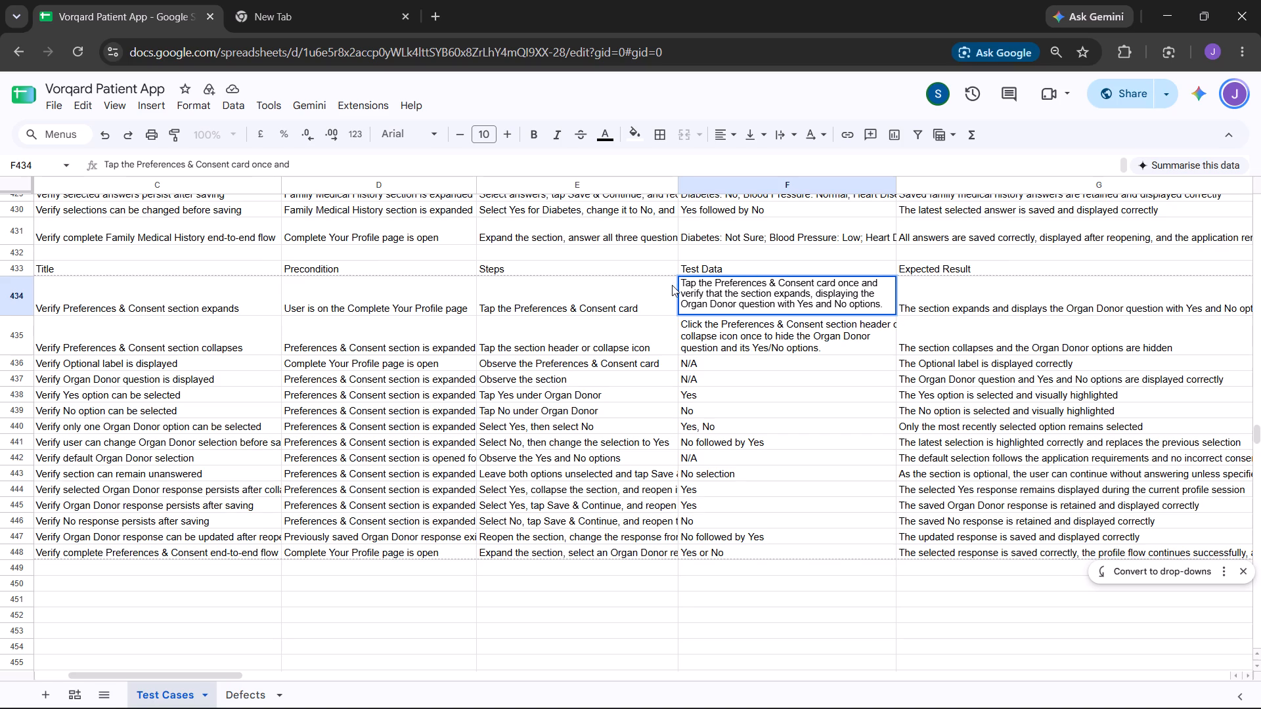
click(672, 285)
Select the test data cell of row 436, the Optional label test case.
scroll(636, 351, left, 1)
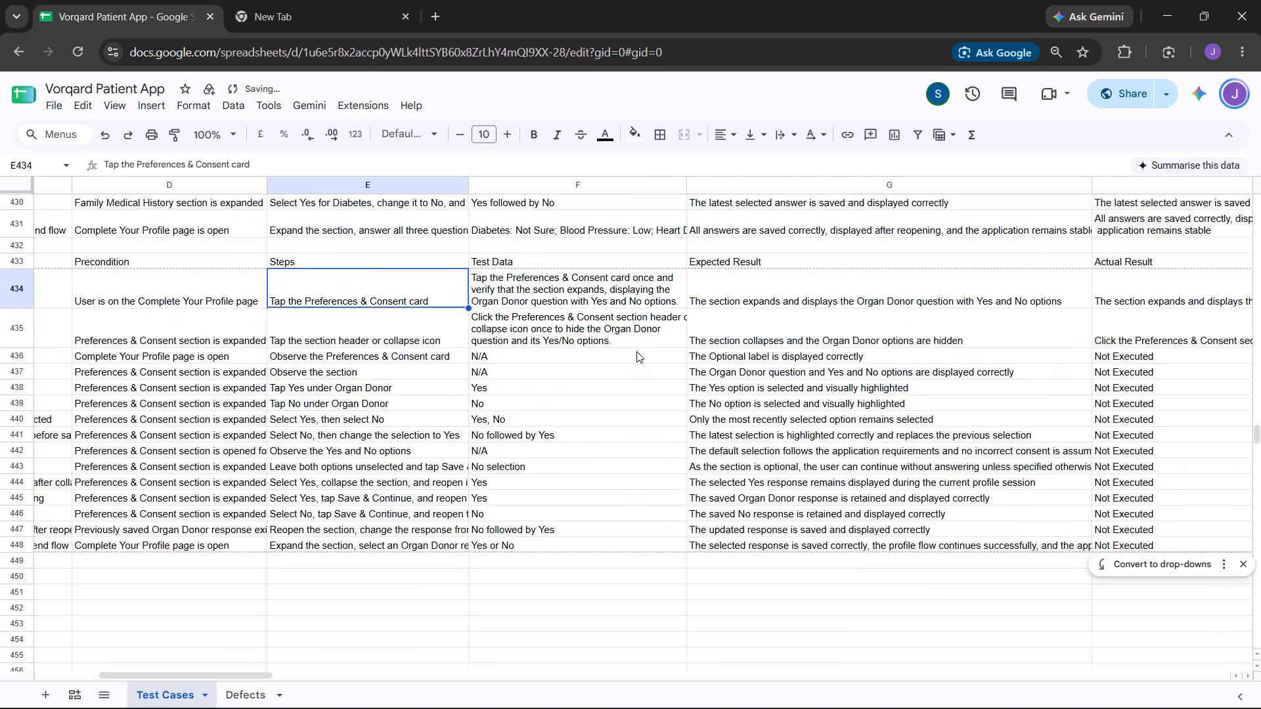
scroll(636, 351, left, 1)
scroll(636, 351, right, 1)
click(437, 353)
scroll(437, 353, right, 2)
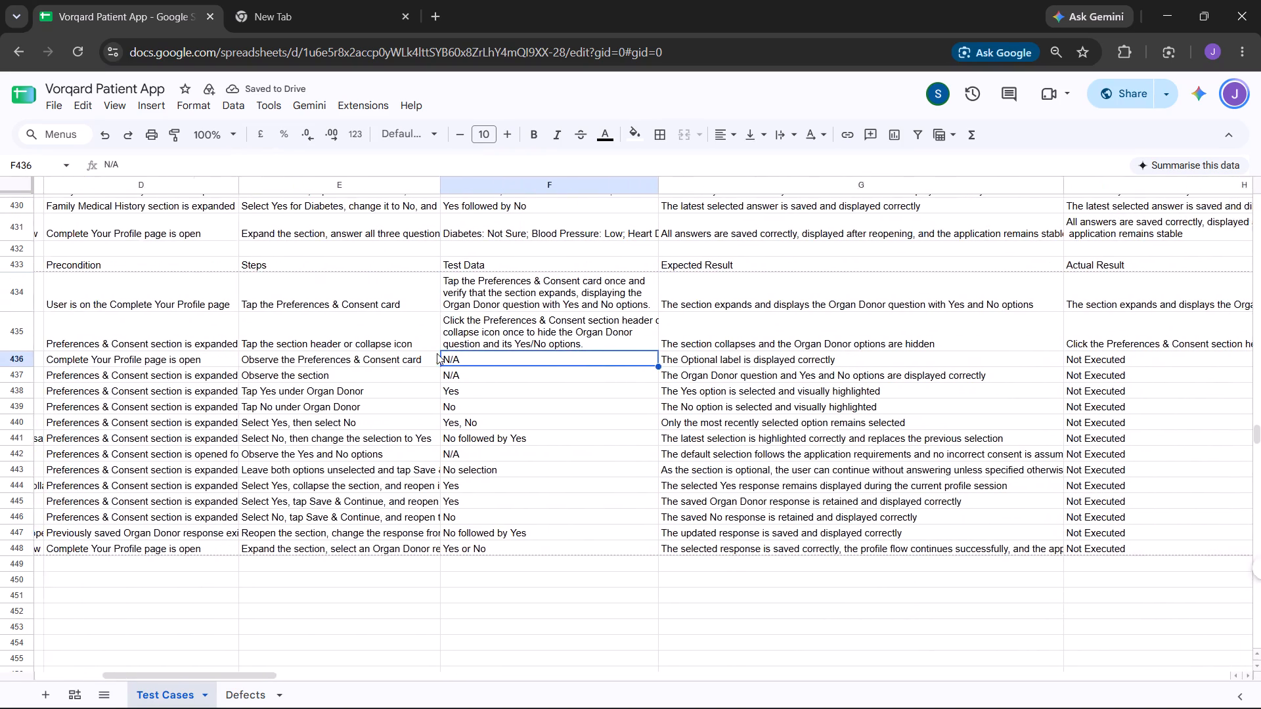
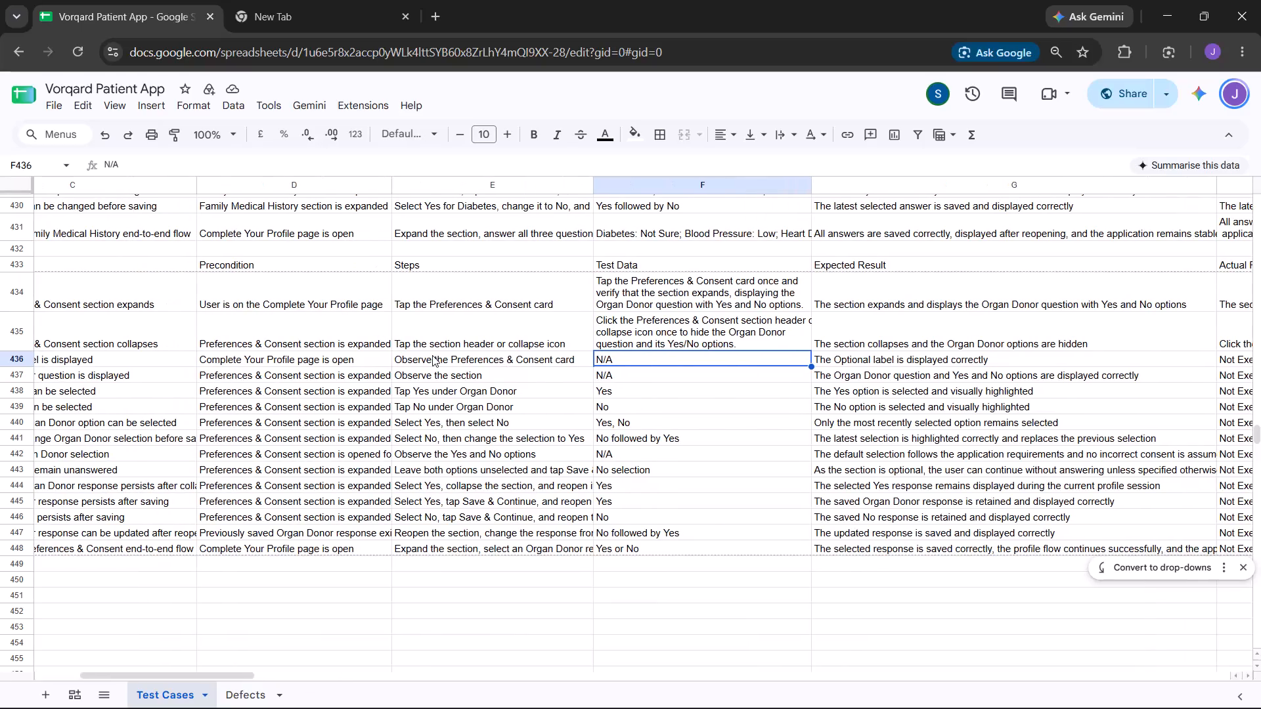
scroll(432, 355, right, 1)
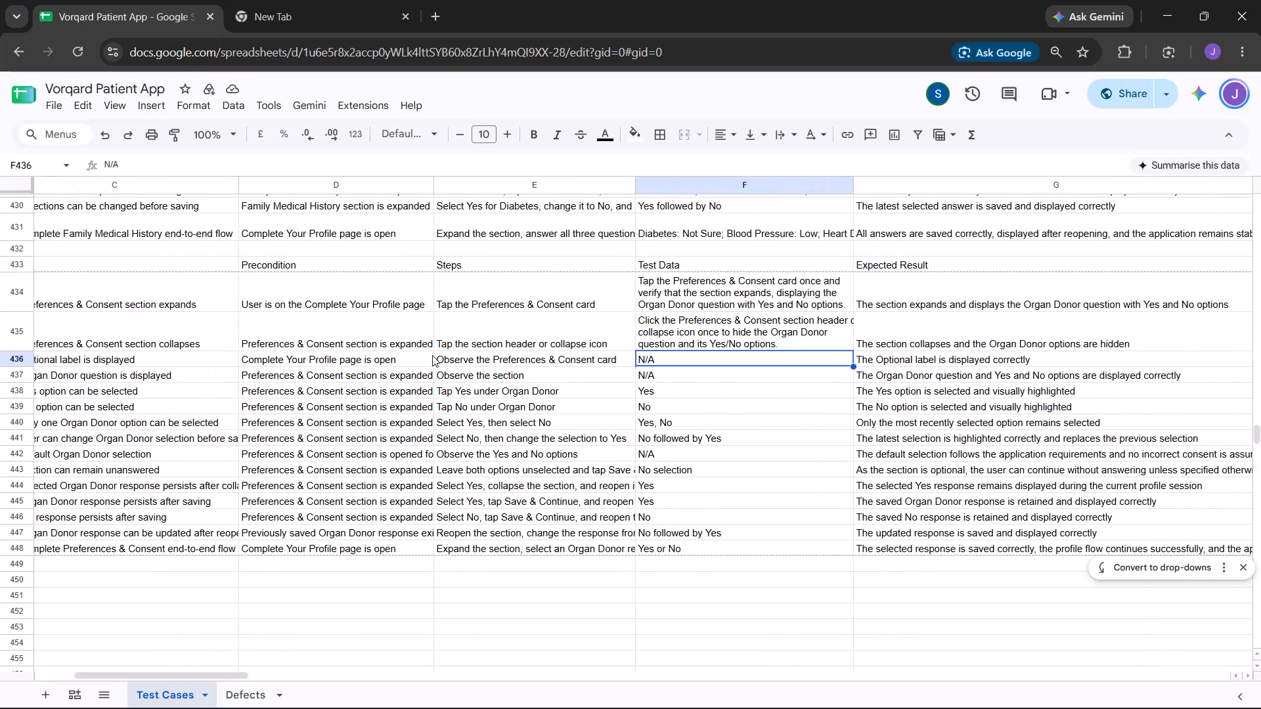
scroll(432, 355, right, 2)
scroll(432, 355, left, 1)
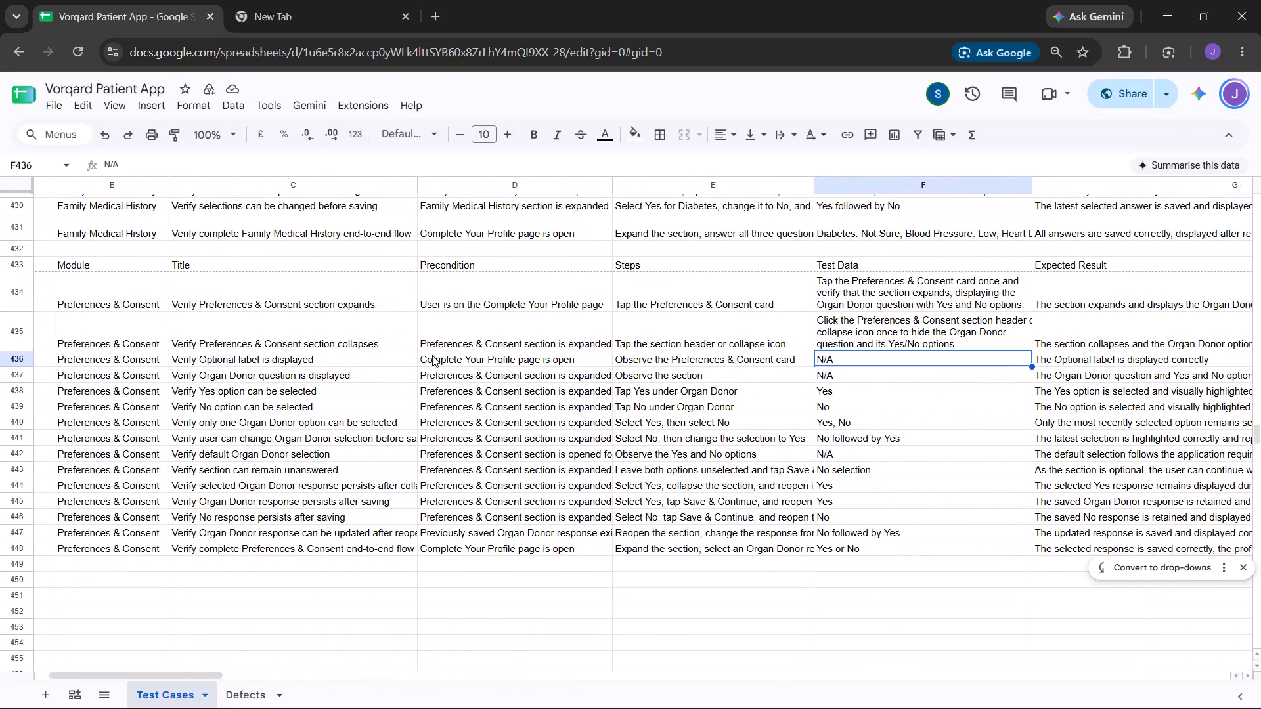
scroll(432, 355, left, 1)
scroll(432, 355, right, 1)
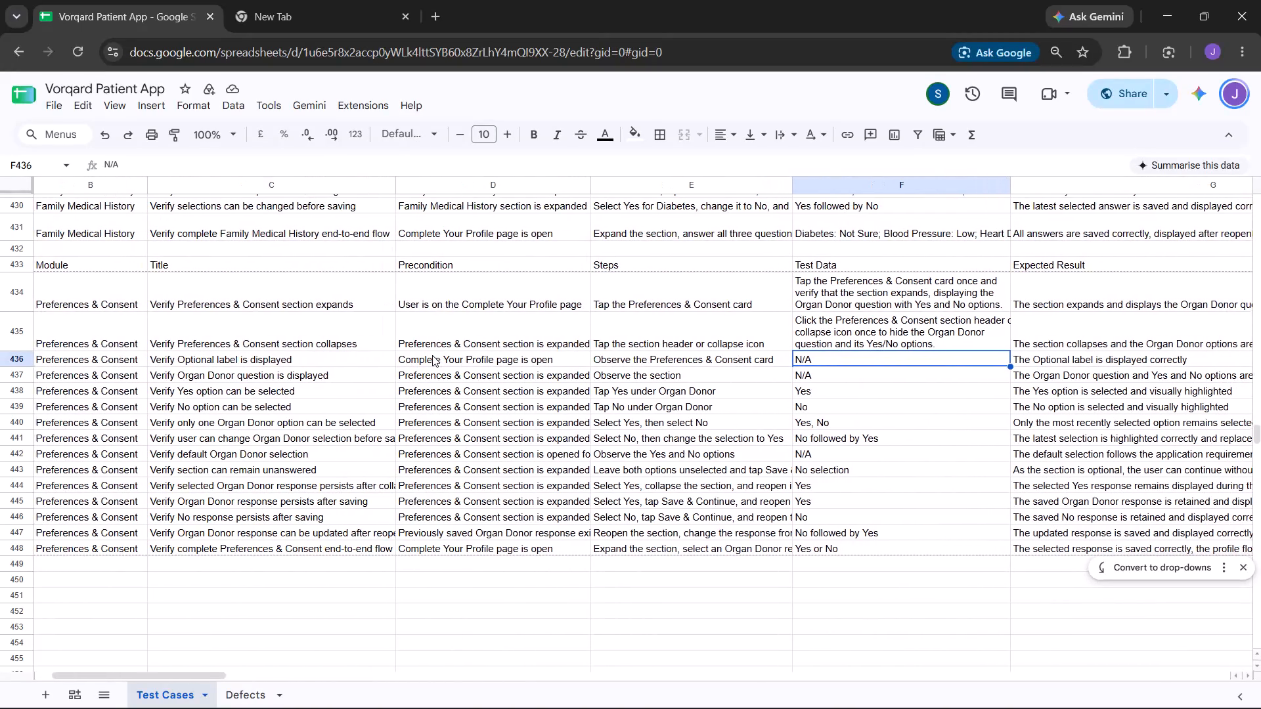
scroll(432, 355, right, 1)
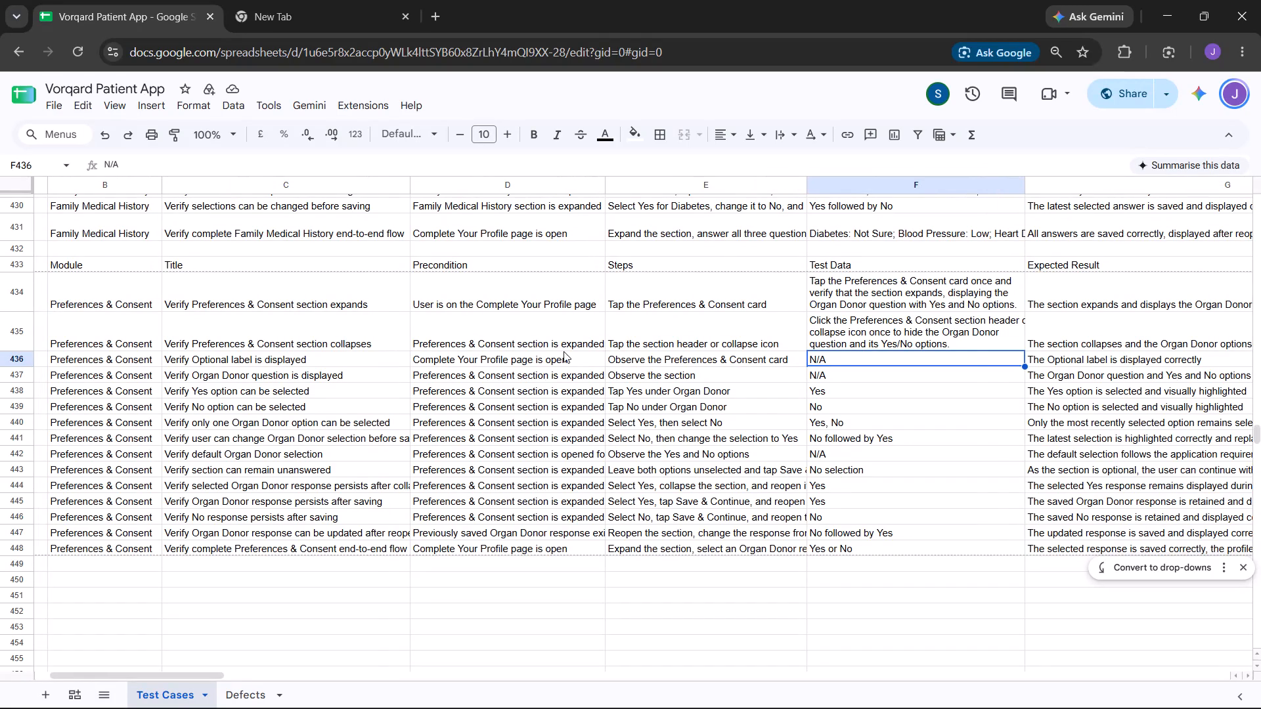
scroll(564, 351, left, 1)
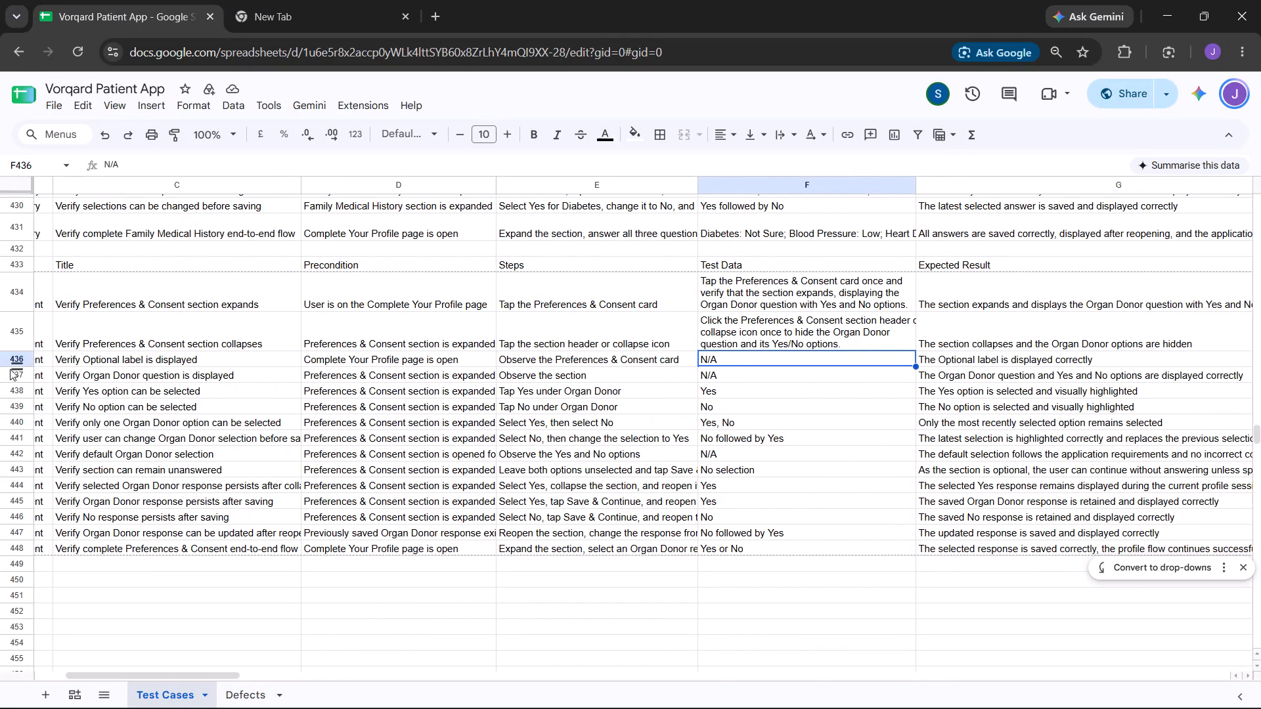
double_click(19, 356)
key(ctrl+c)
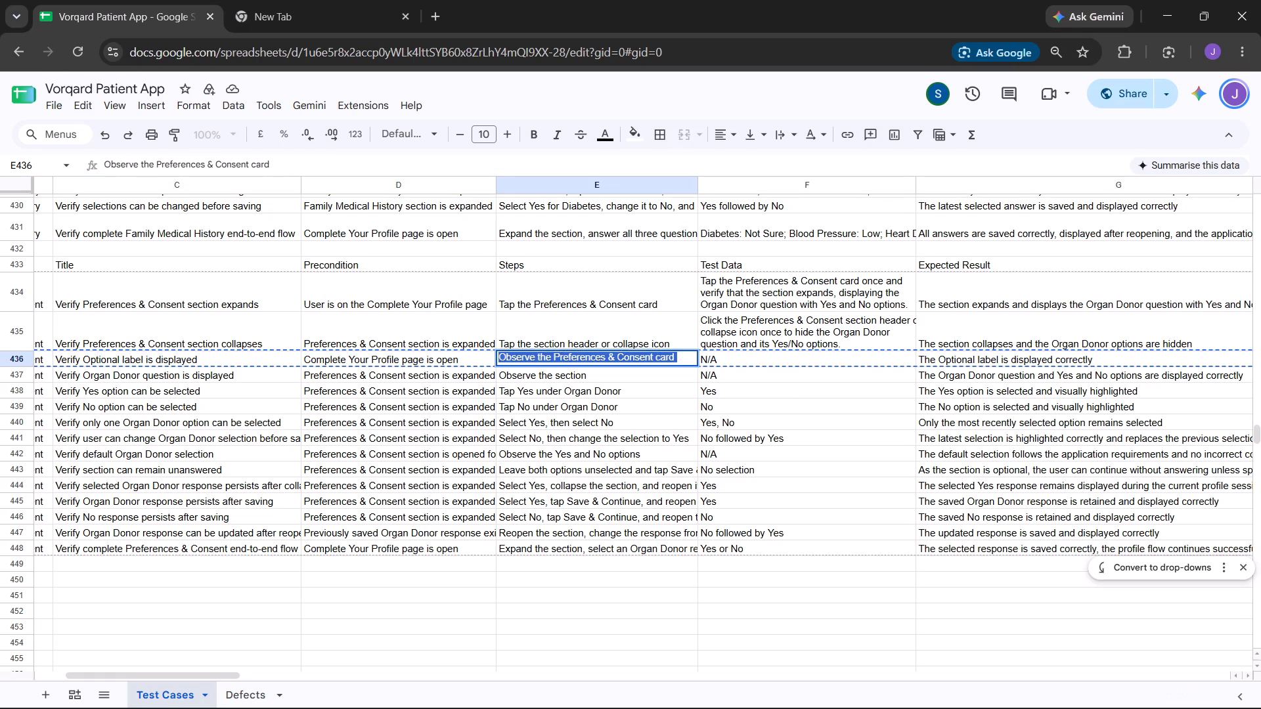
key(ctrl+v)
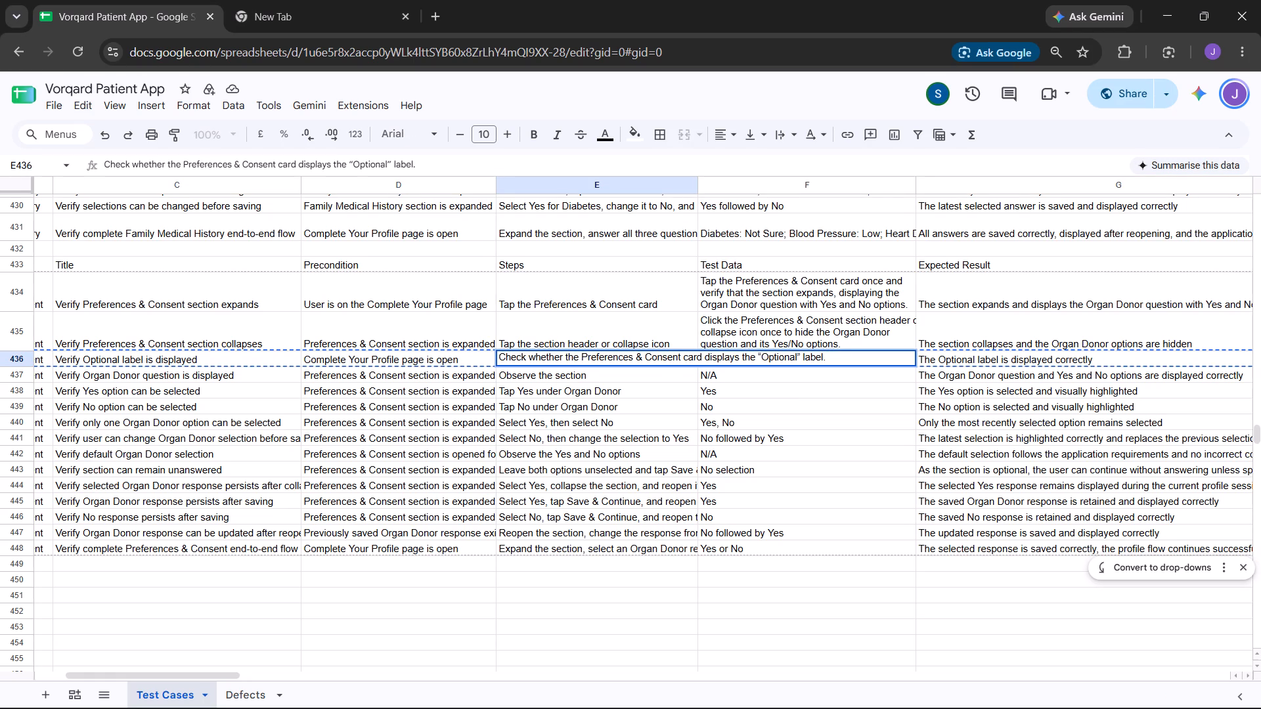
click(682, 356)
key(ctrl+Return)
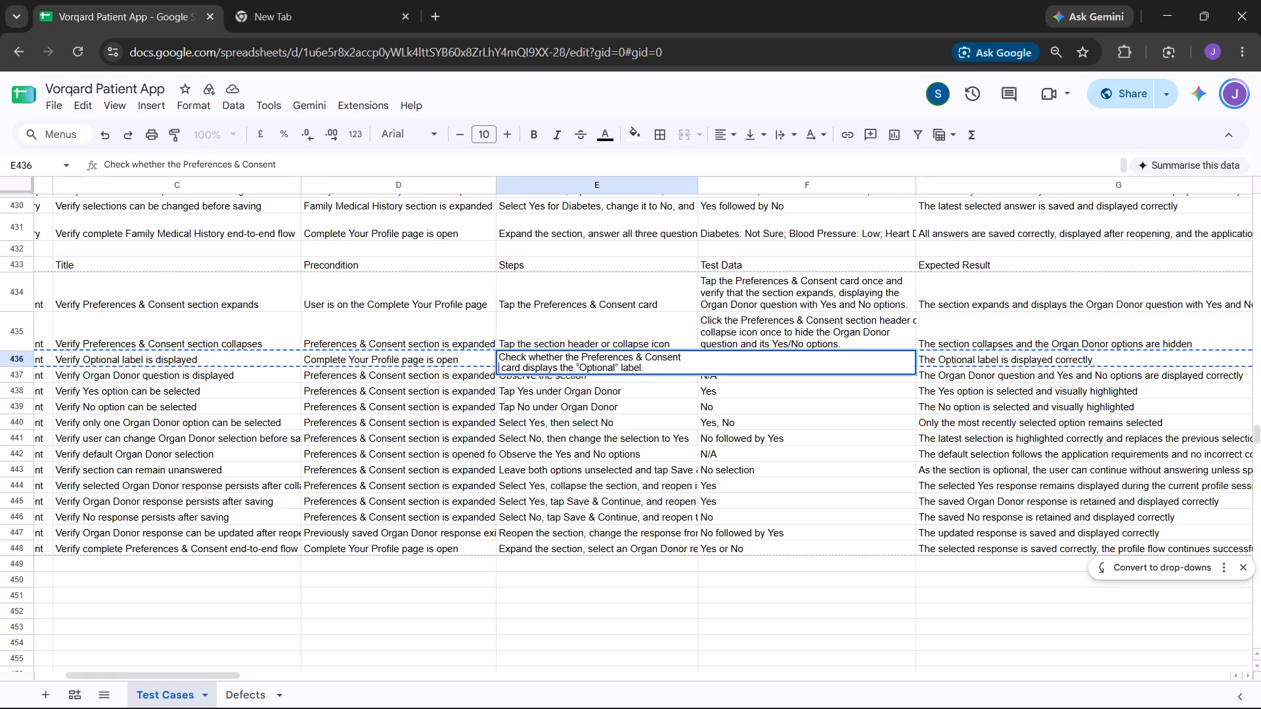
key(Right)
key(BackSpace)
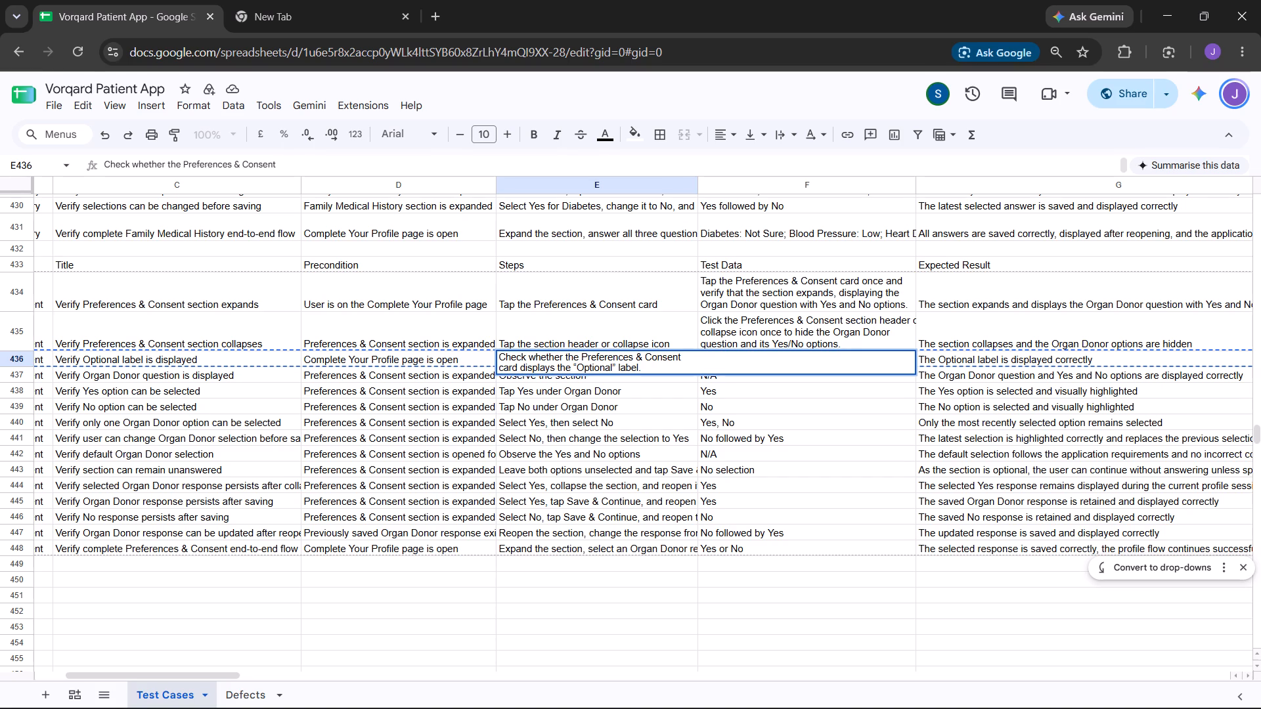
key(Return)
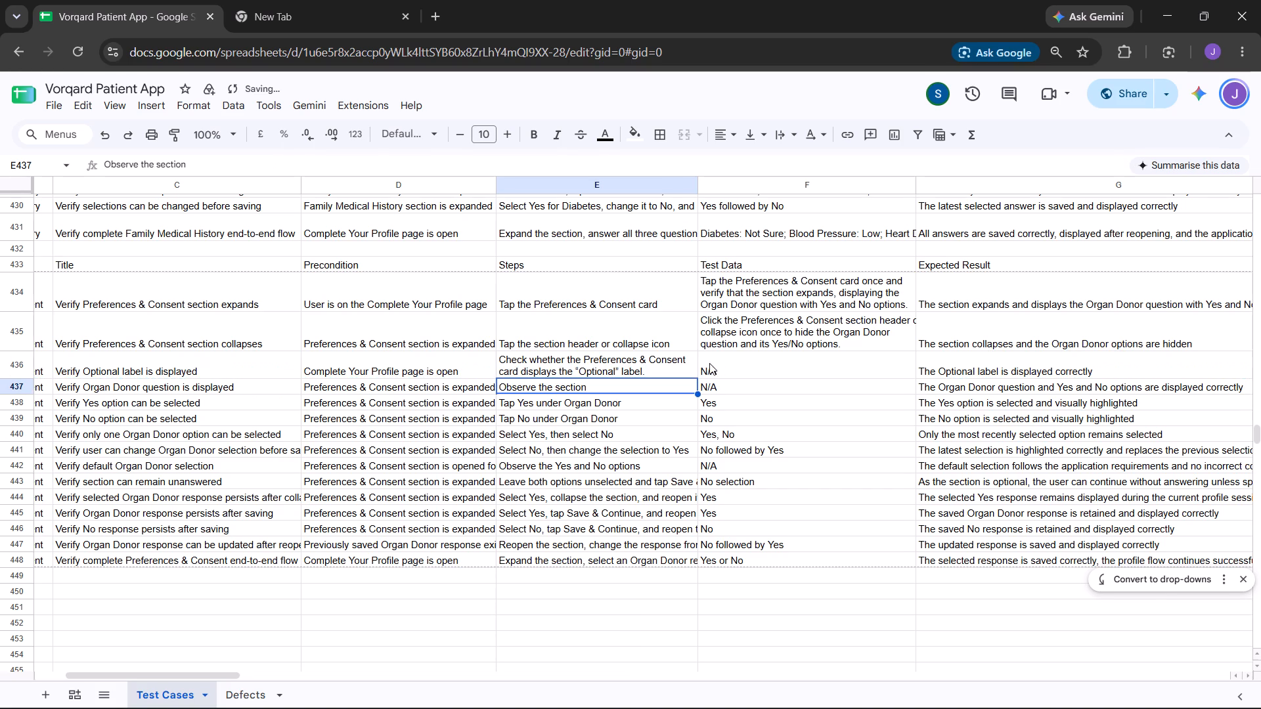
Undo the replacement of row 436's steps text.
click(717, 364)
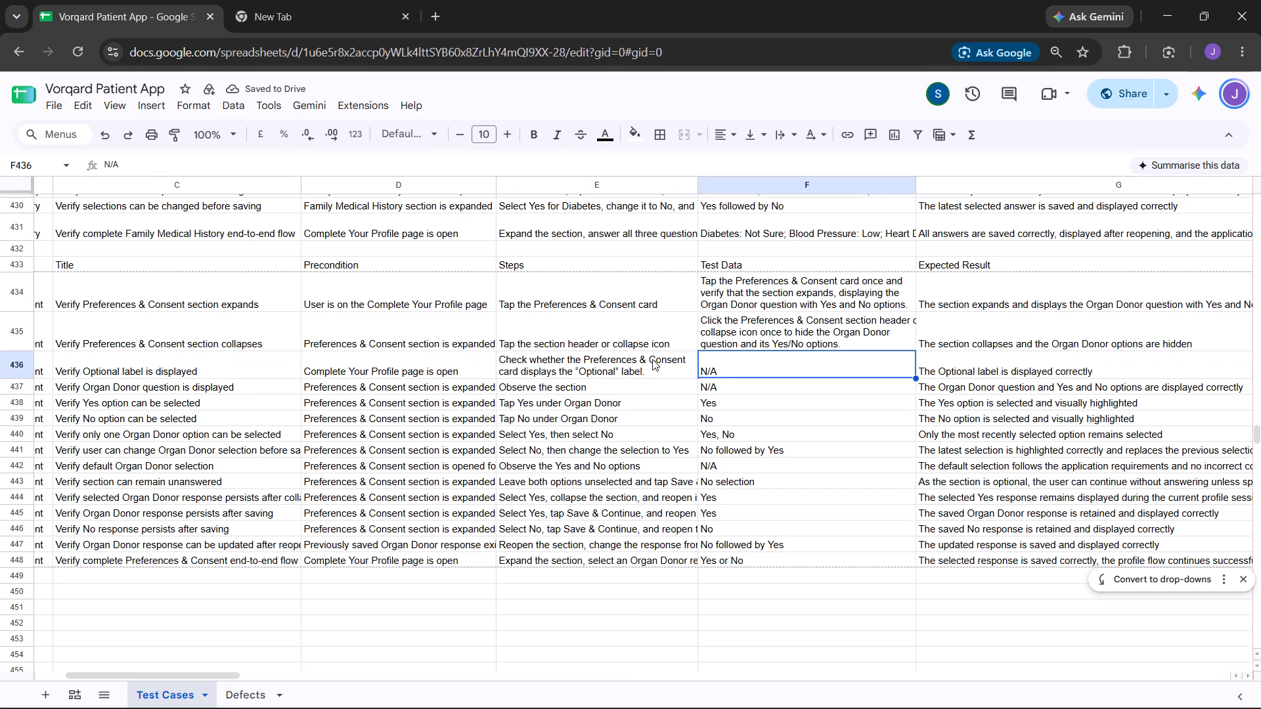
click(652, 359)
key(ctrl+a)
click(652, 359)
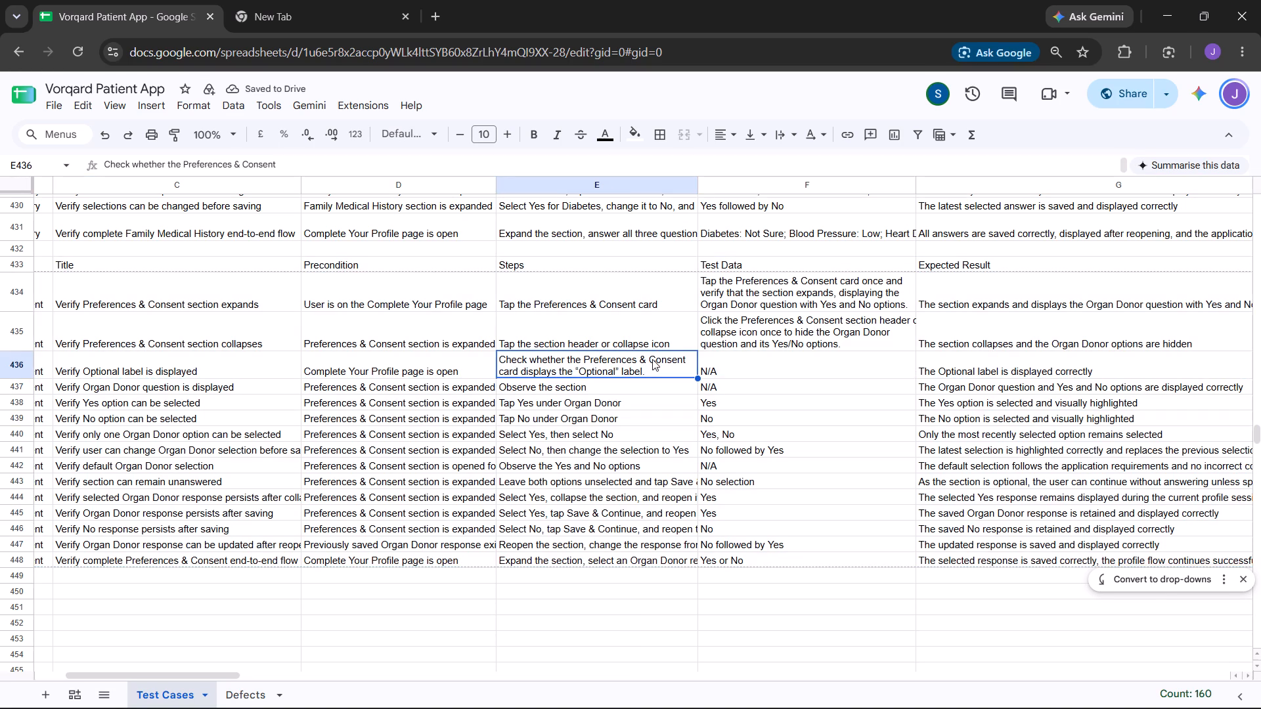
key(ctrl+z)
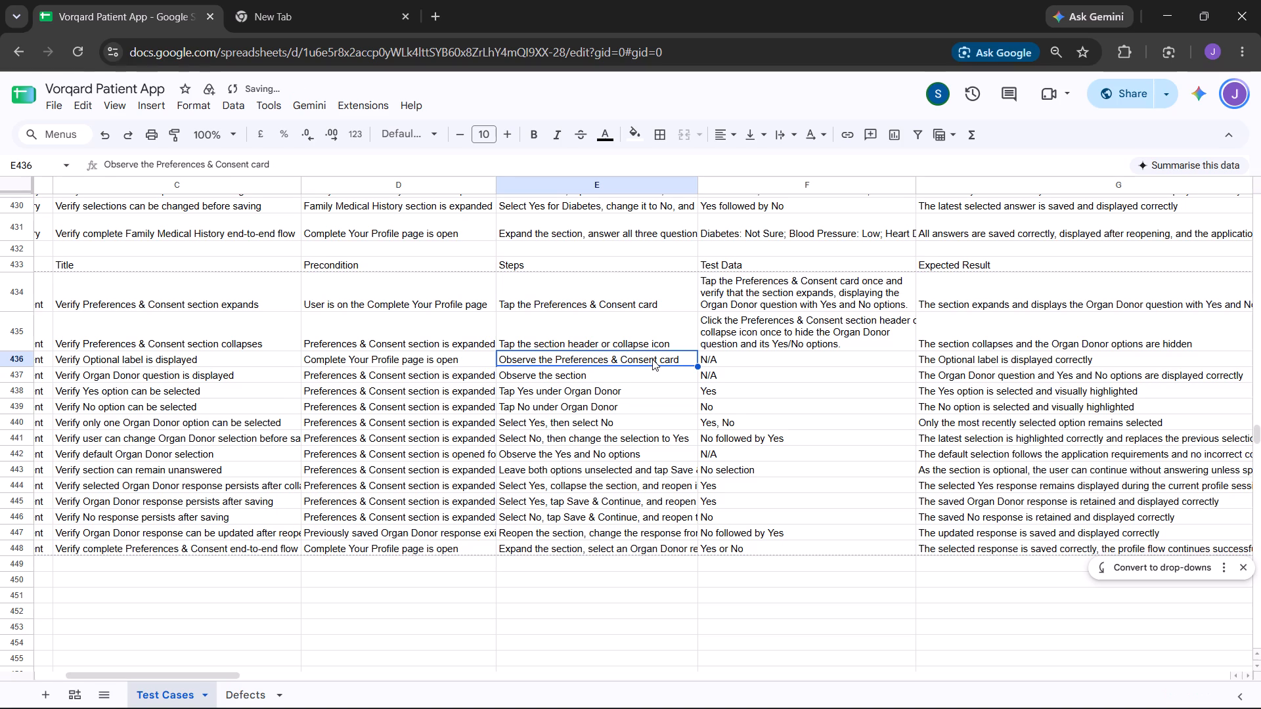
Replace row 436's test data with "Check whether the Preferences & Consent card displays the "Optional" label.", adding a line break before "displays".
click(737, 349)
double_click(731, 360)
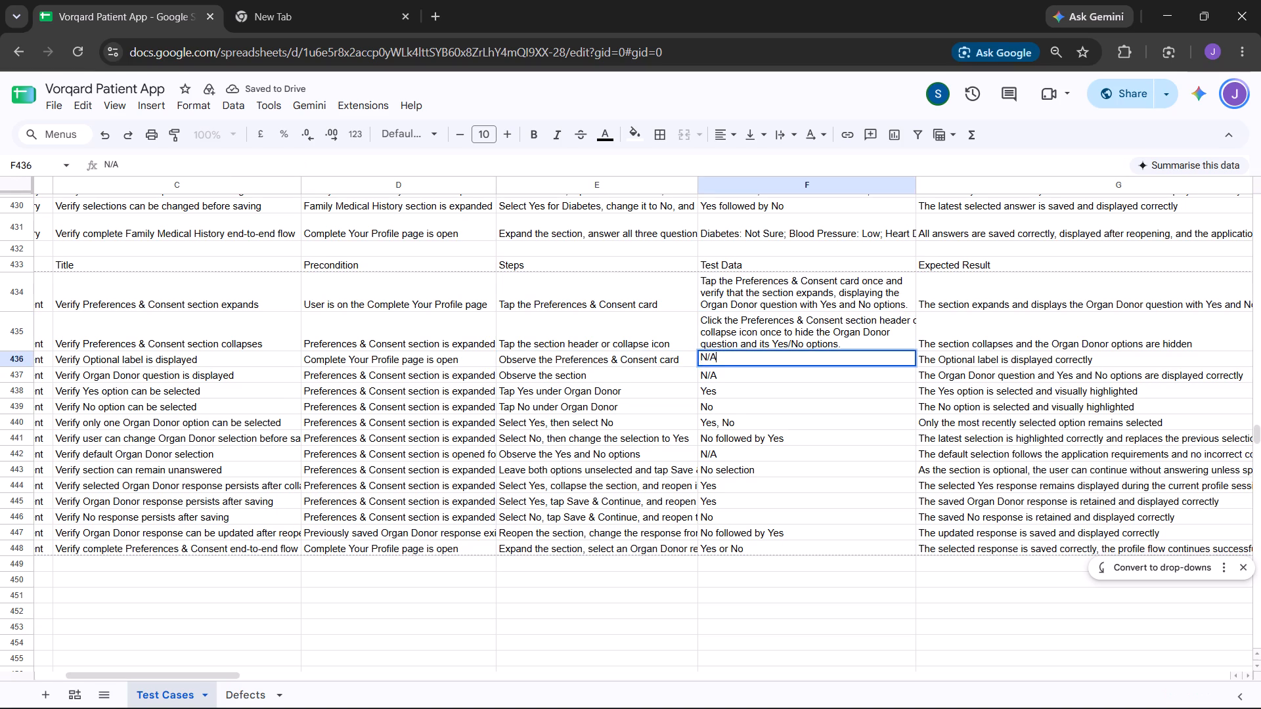
key(ctrl+a)
key(ctrl+v)
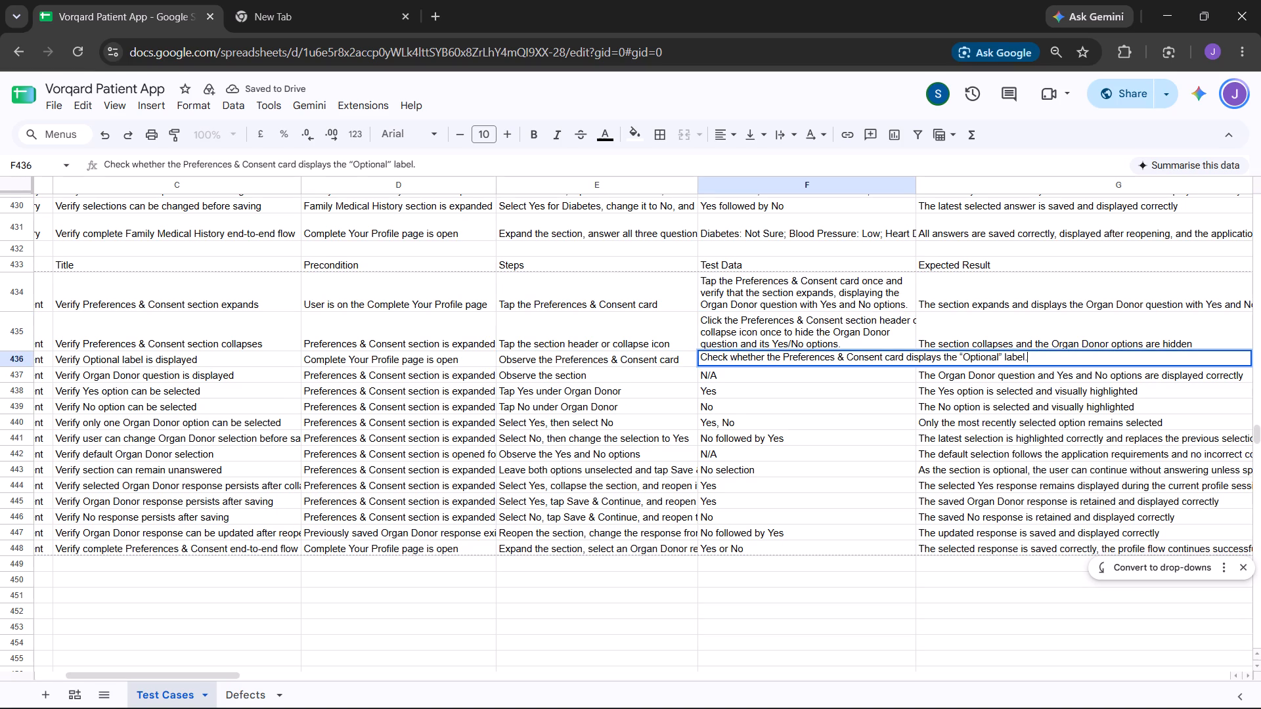
click(906, 355)
key(ctrl+Return)
click(999, 368)
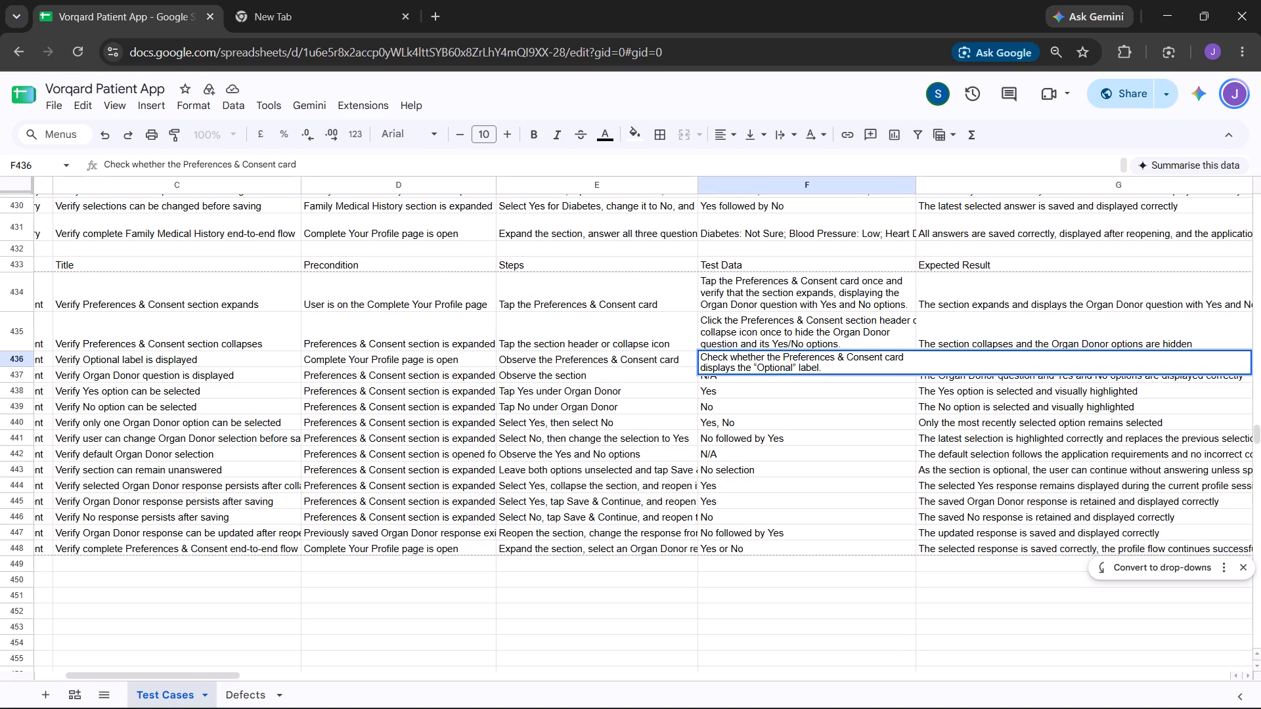
click(939, 366)
key(Return)
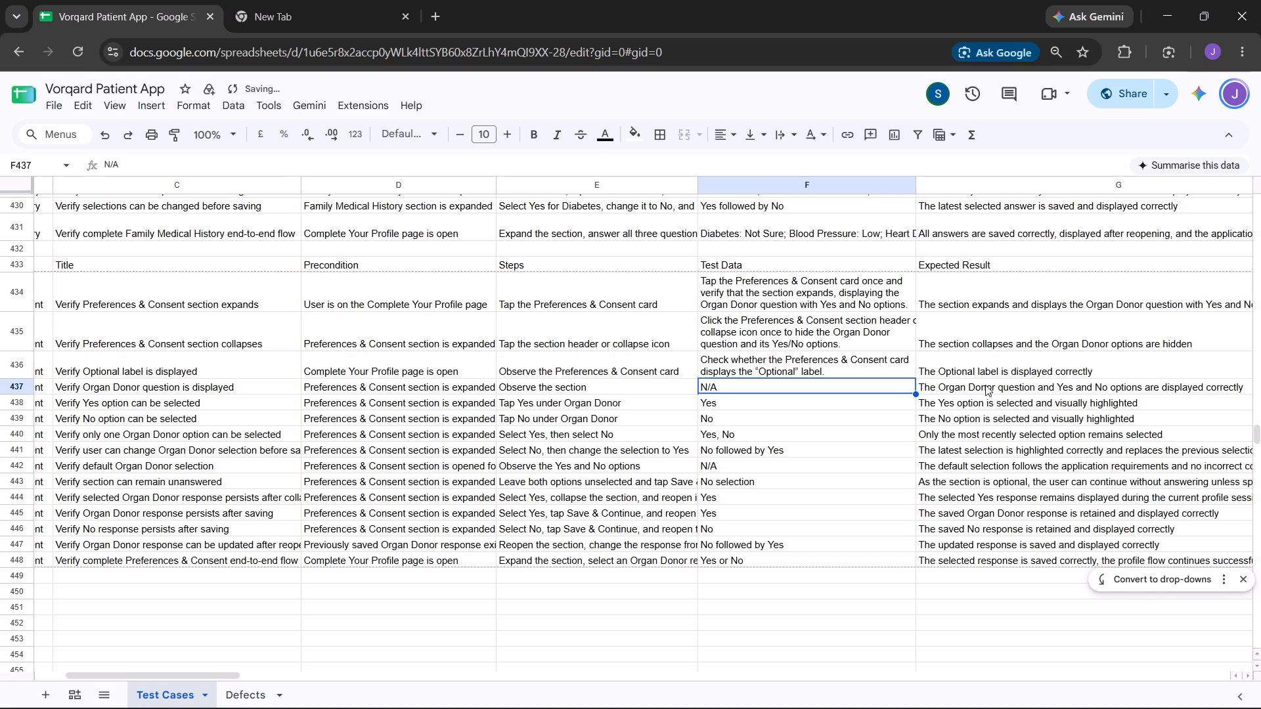
Copy row 436's expected result, "The Optional label is displayed correctly", over its actual result.
double_click(983, 367)
scroll(983, 367, left, 4)
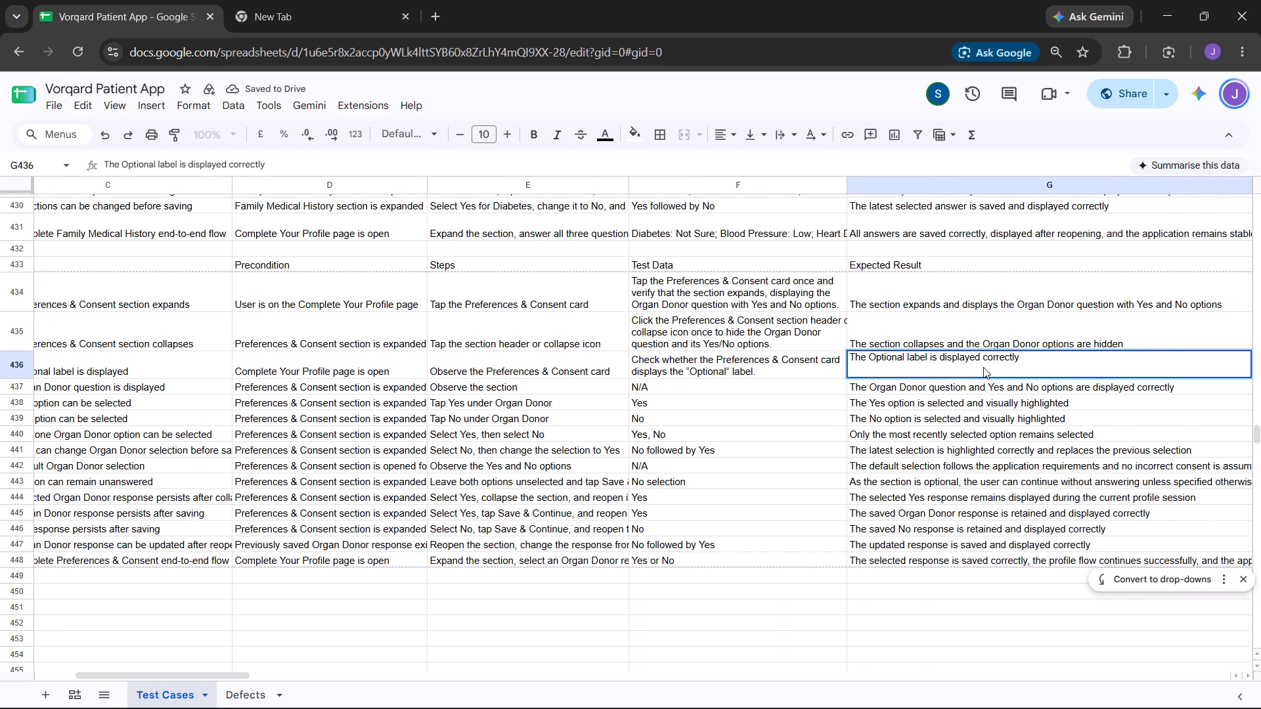
key(ctrl+a)
key(ctrl+c)
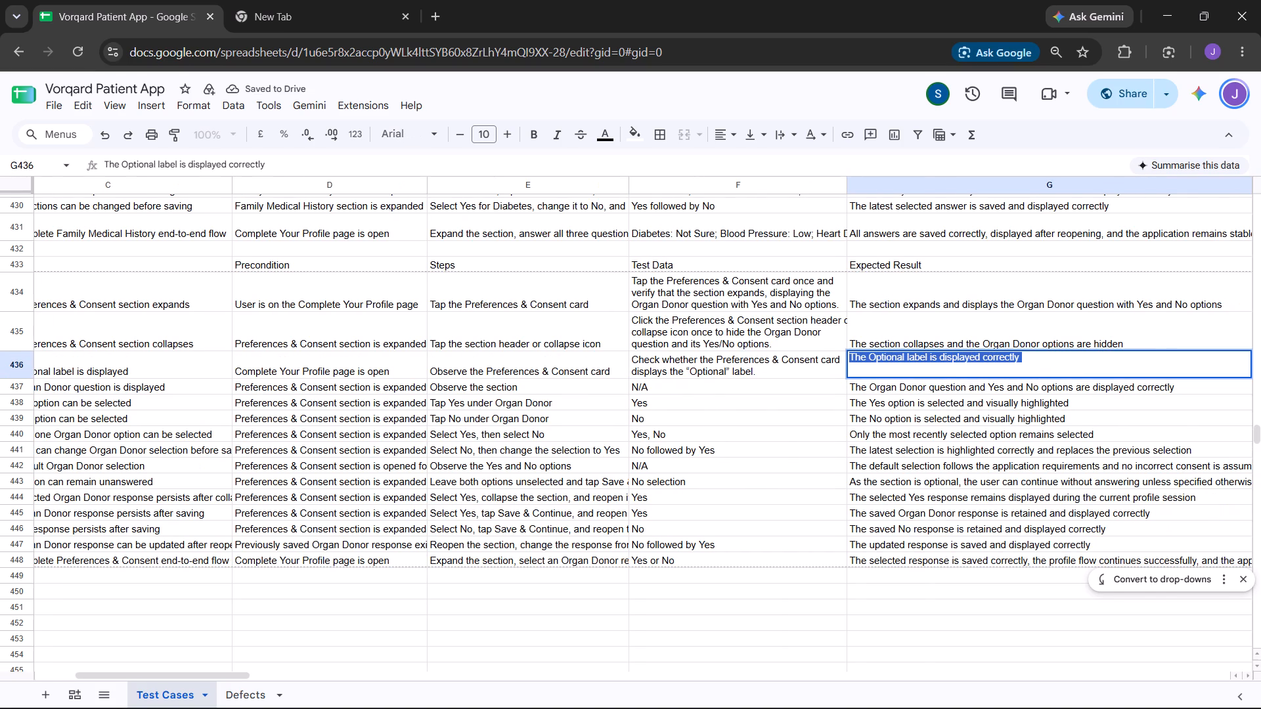
scroll(1084, 357, left, 1)
click(1003, 586)
scroll(1003, 586, left, 2)
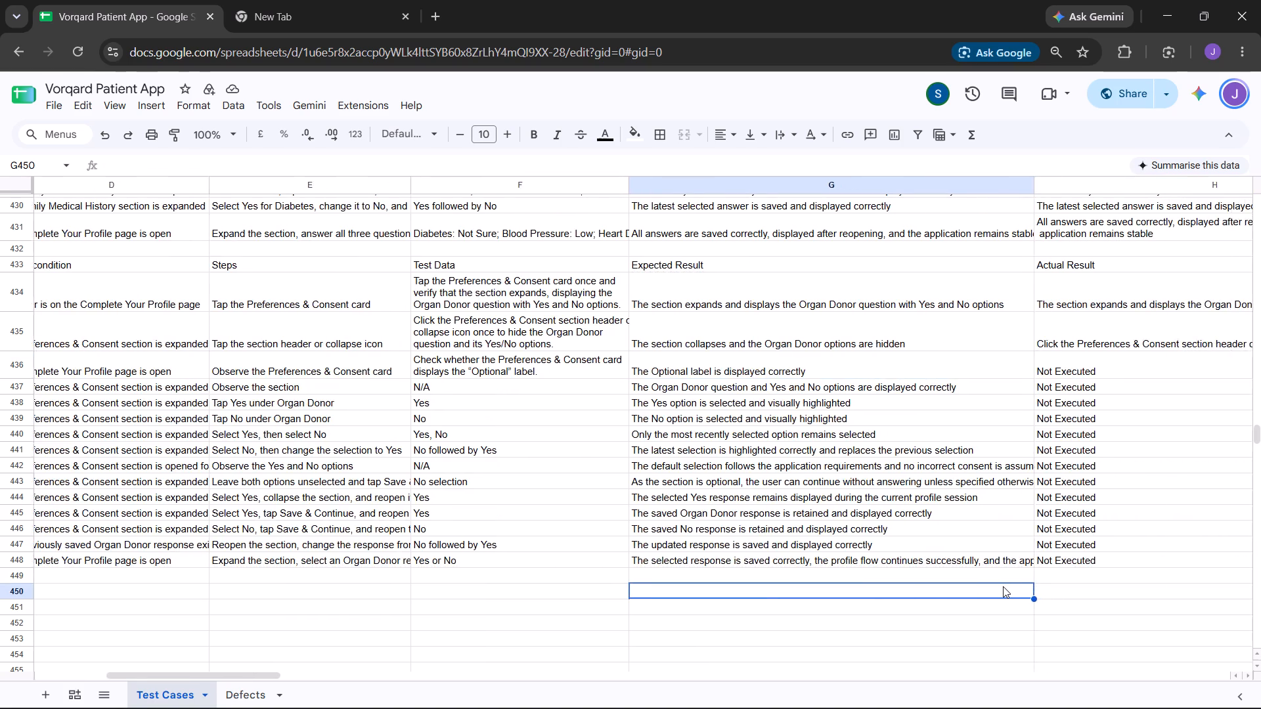
scroll(1003, 586, left, 1)
double_click(805, 378)
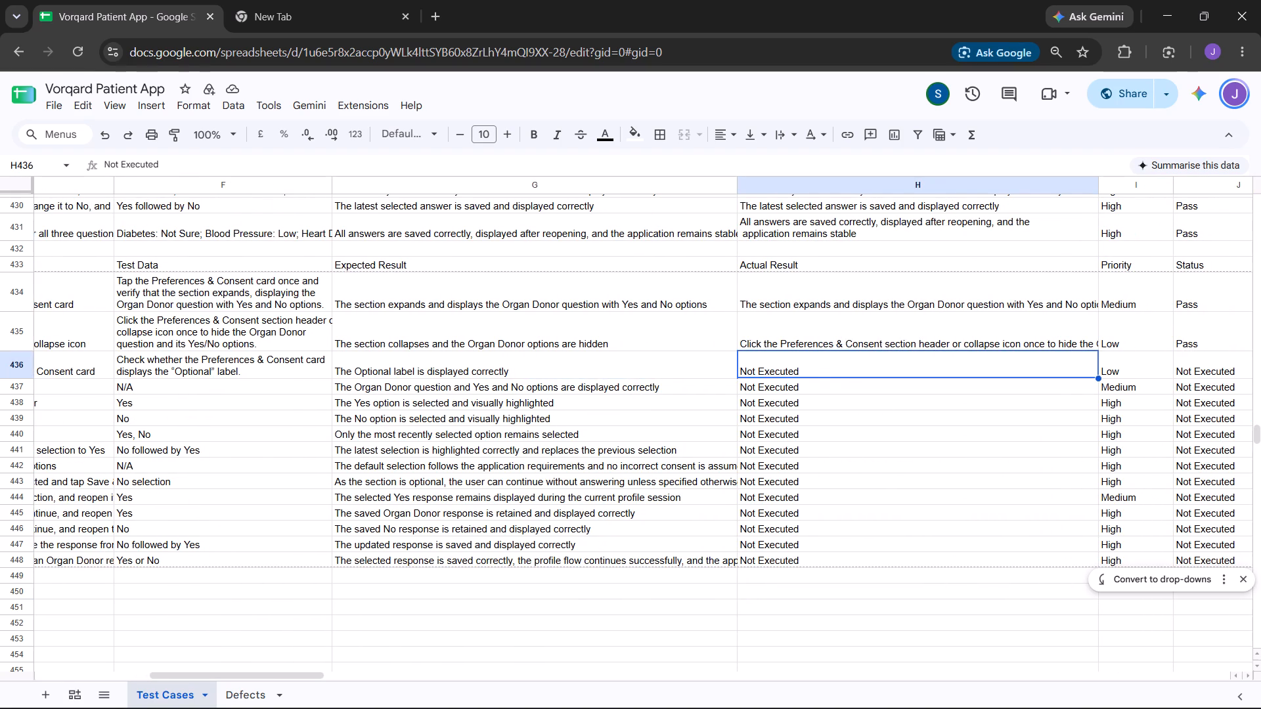
scroll(817, 366, up, 1)
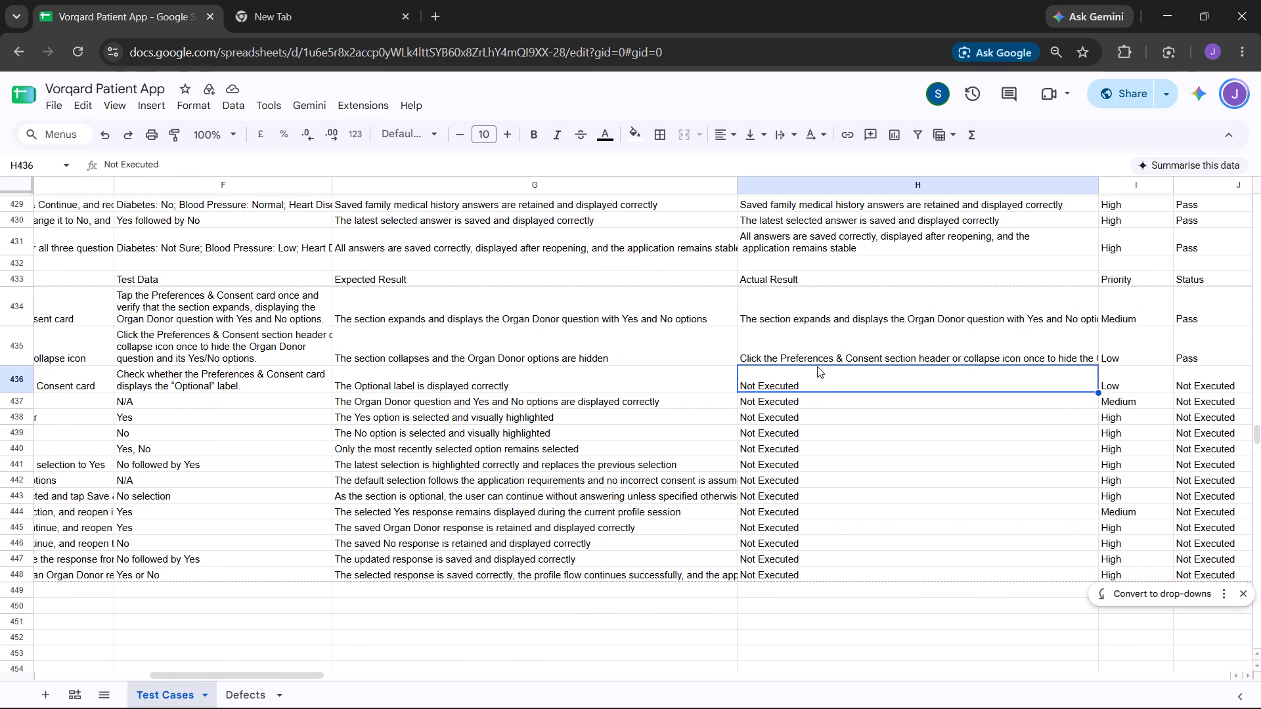
scroll(817, 366, up, 1)
scroll(844, 350, left, 1)
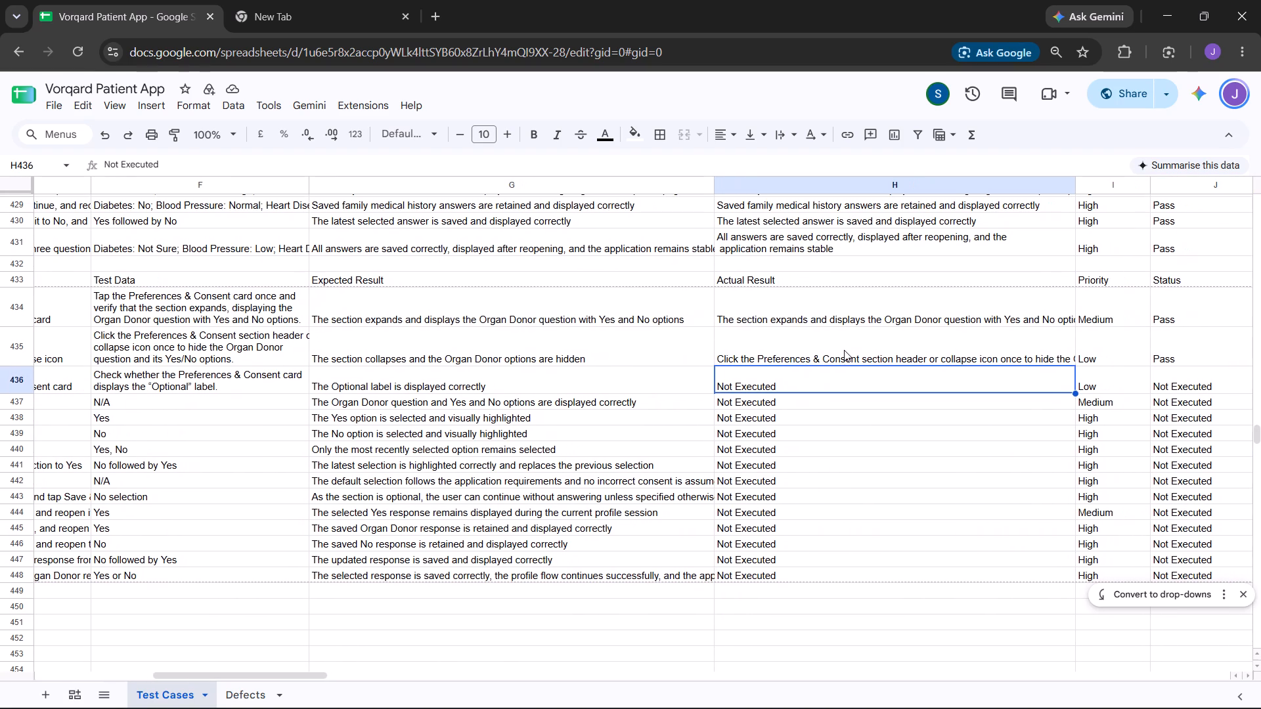
double_click(793, 381)
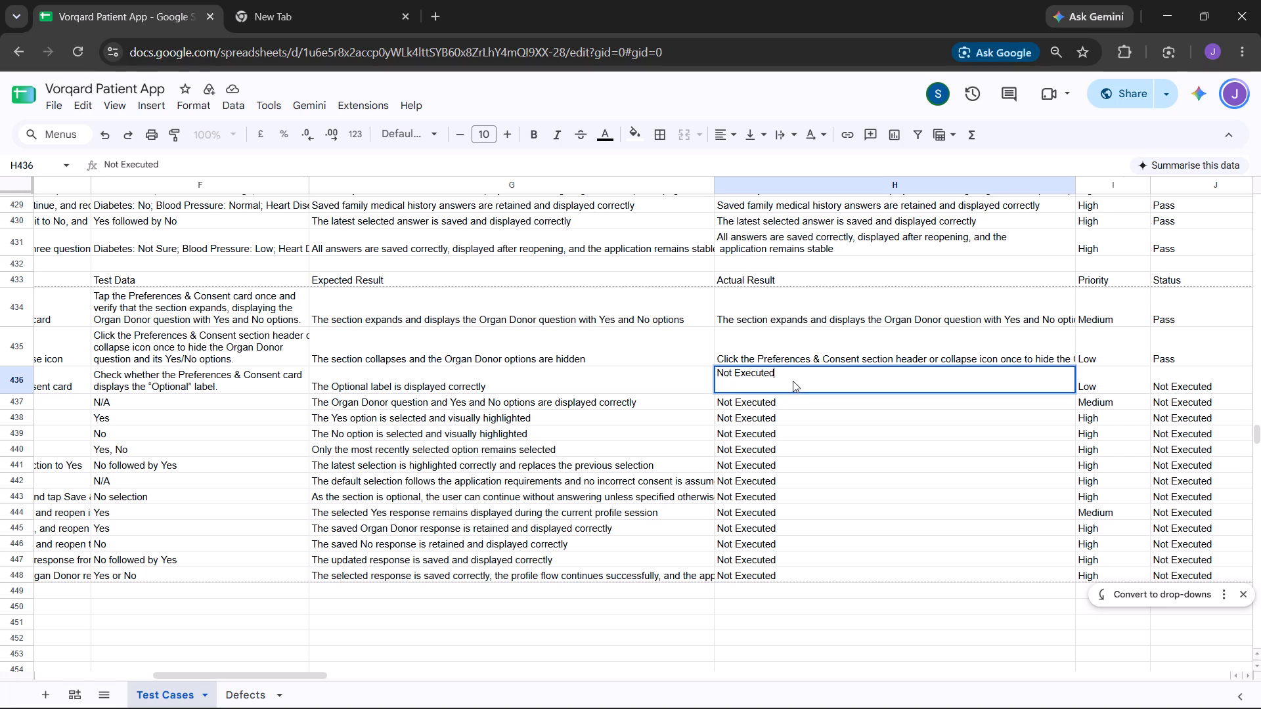
key(ctrl+a)
key(ctrl+v)
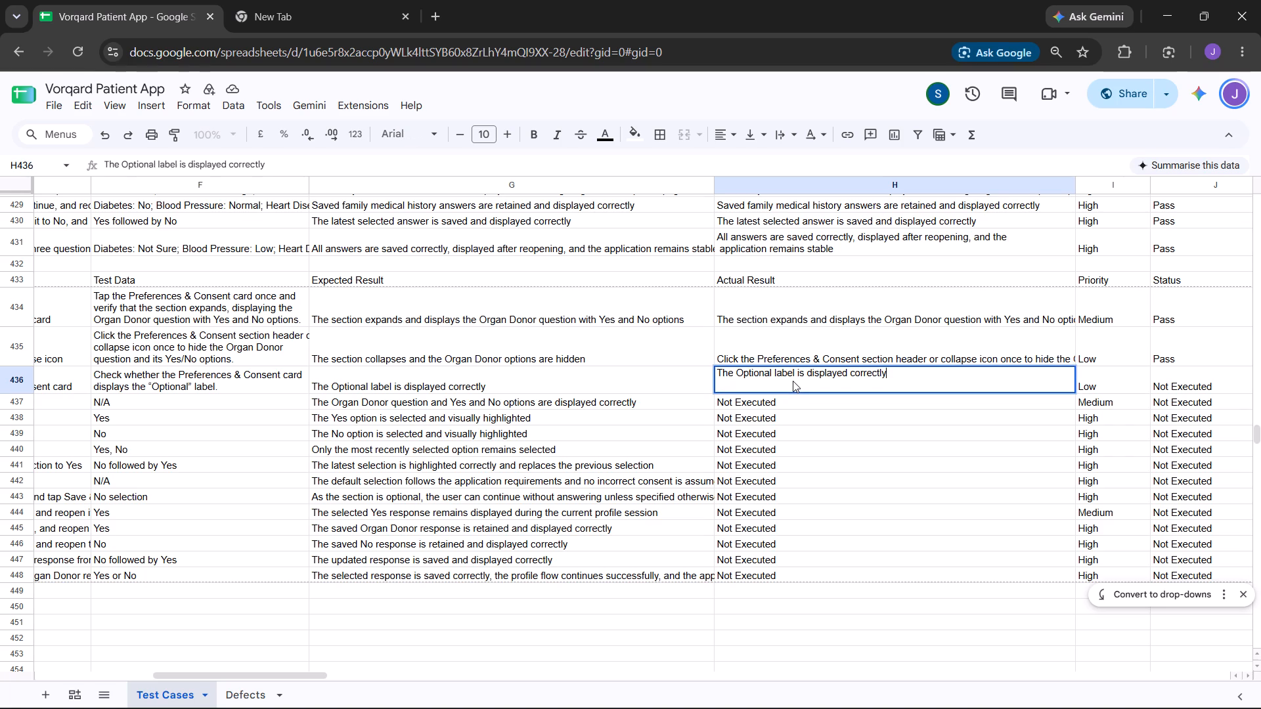
Copy row 435's expected result, "The section collapses and the Organ Donor options are hidden", over its actual result.
double_click(560, 344)
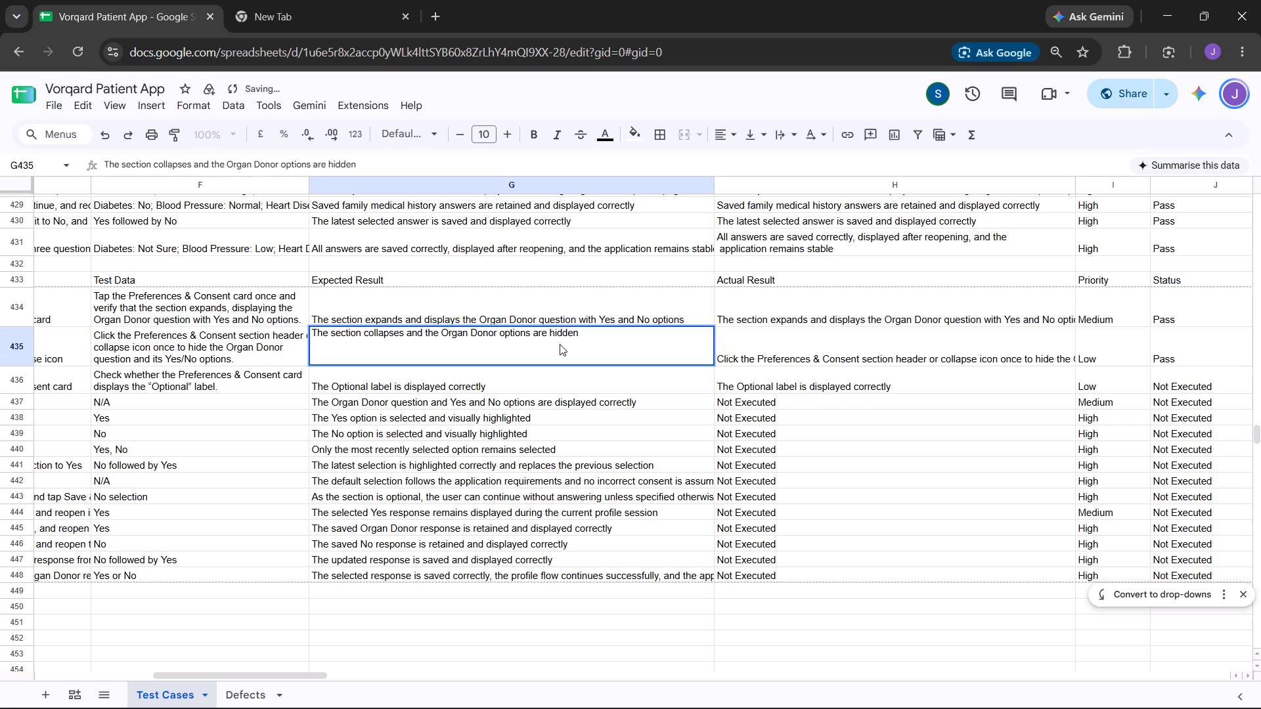
key(ctrl+a)
key(ctrl+c)
click(791, 347)
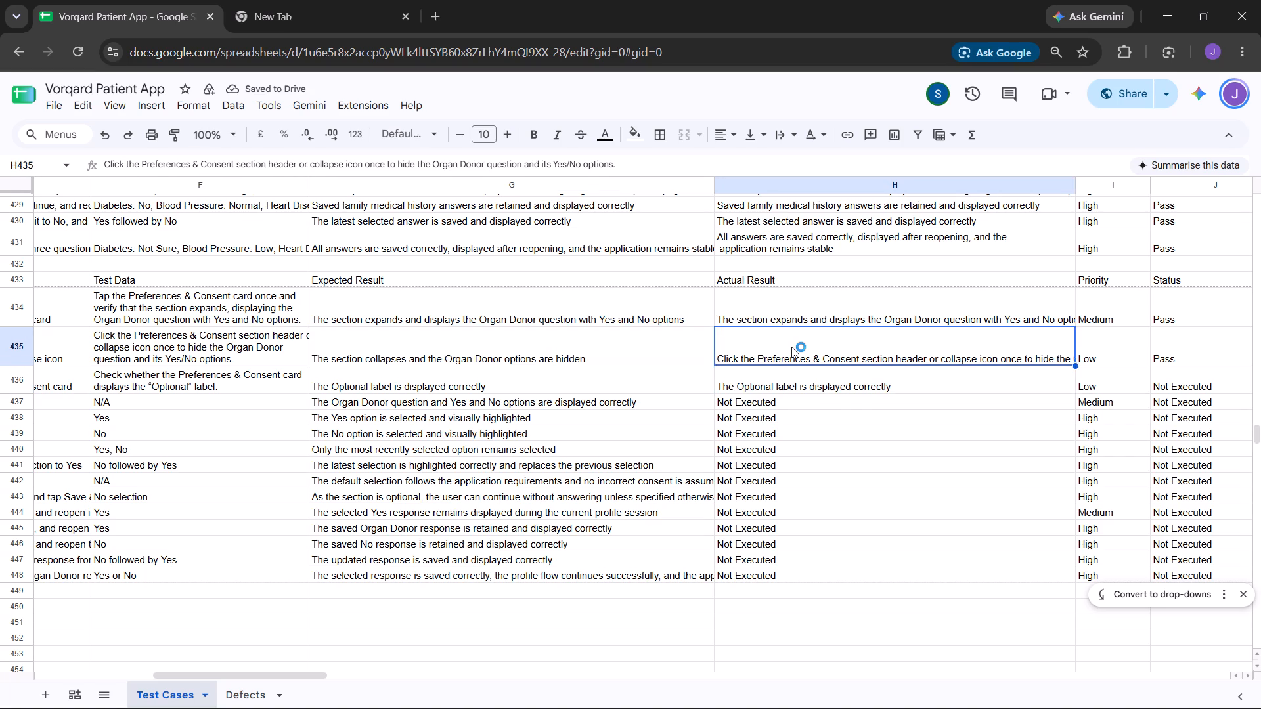
double_click(791, 347)
key(ctrl+v)
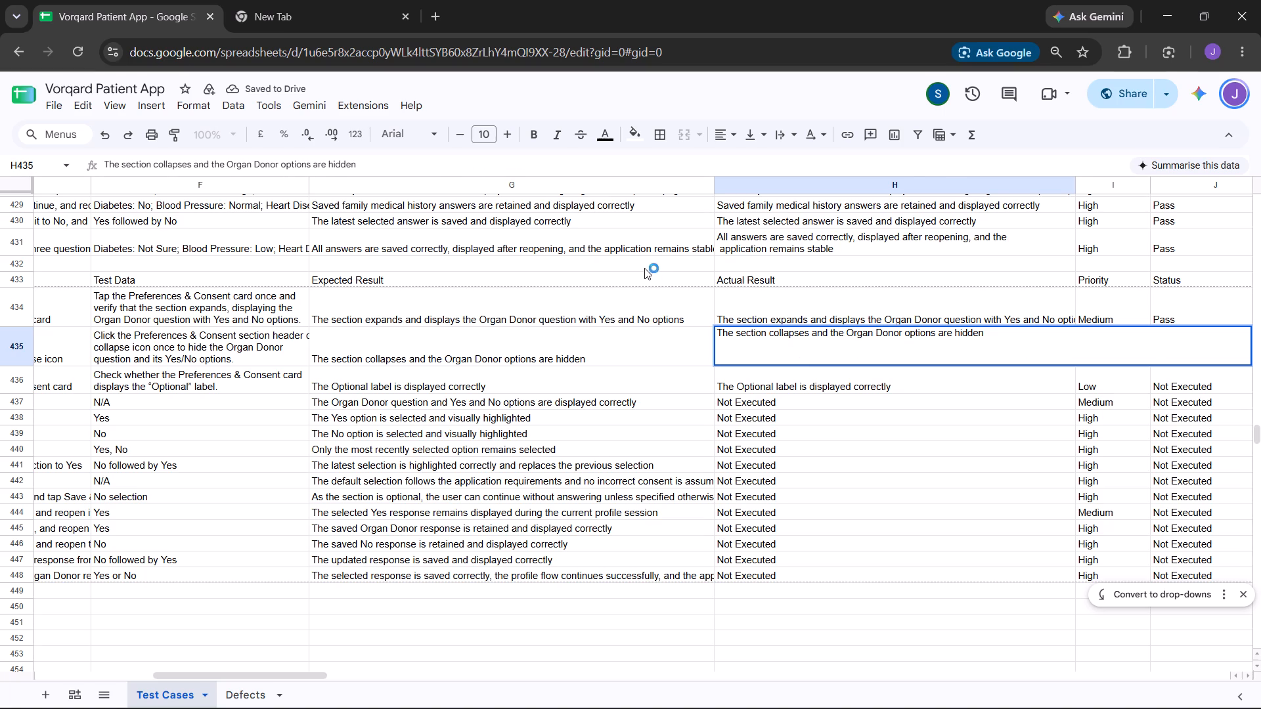
click(637, 302)
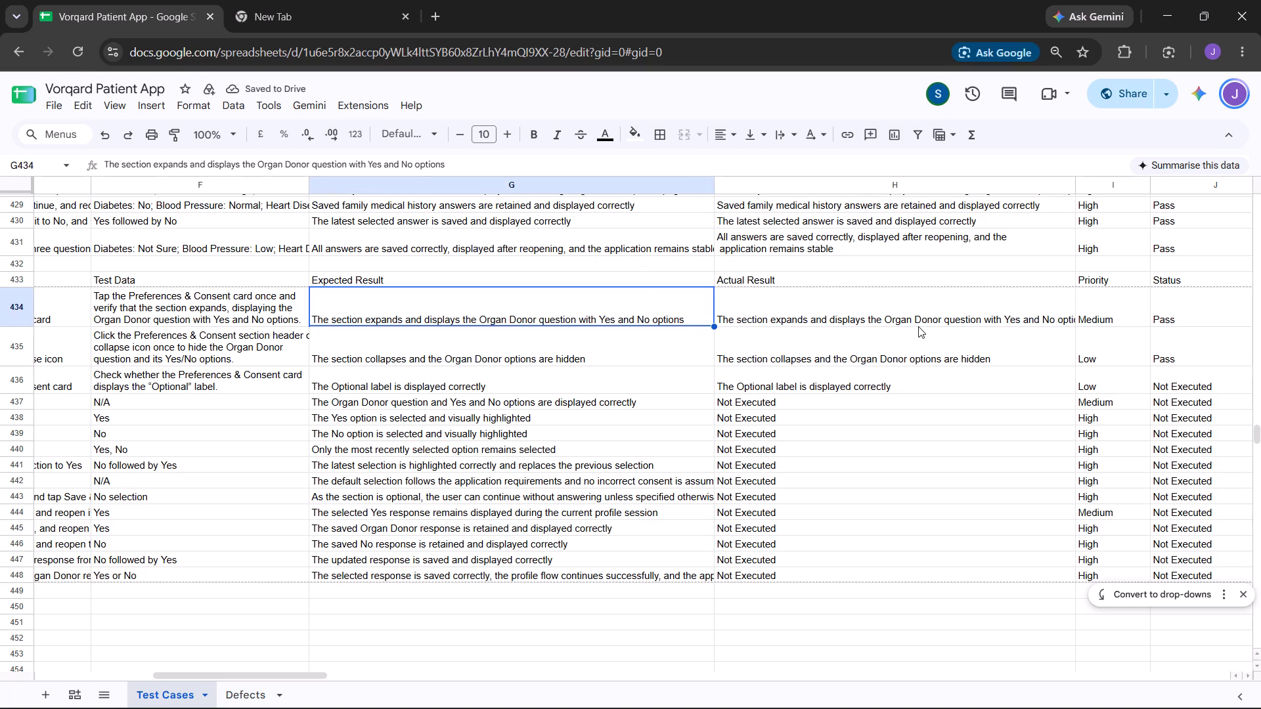
Replace the status of the Optional label test case in row 436 with "Pass".
scroll(862, 331, left, 1)
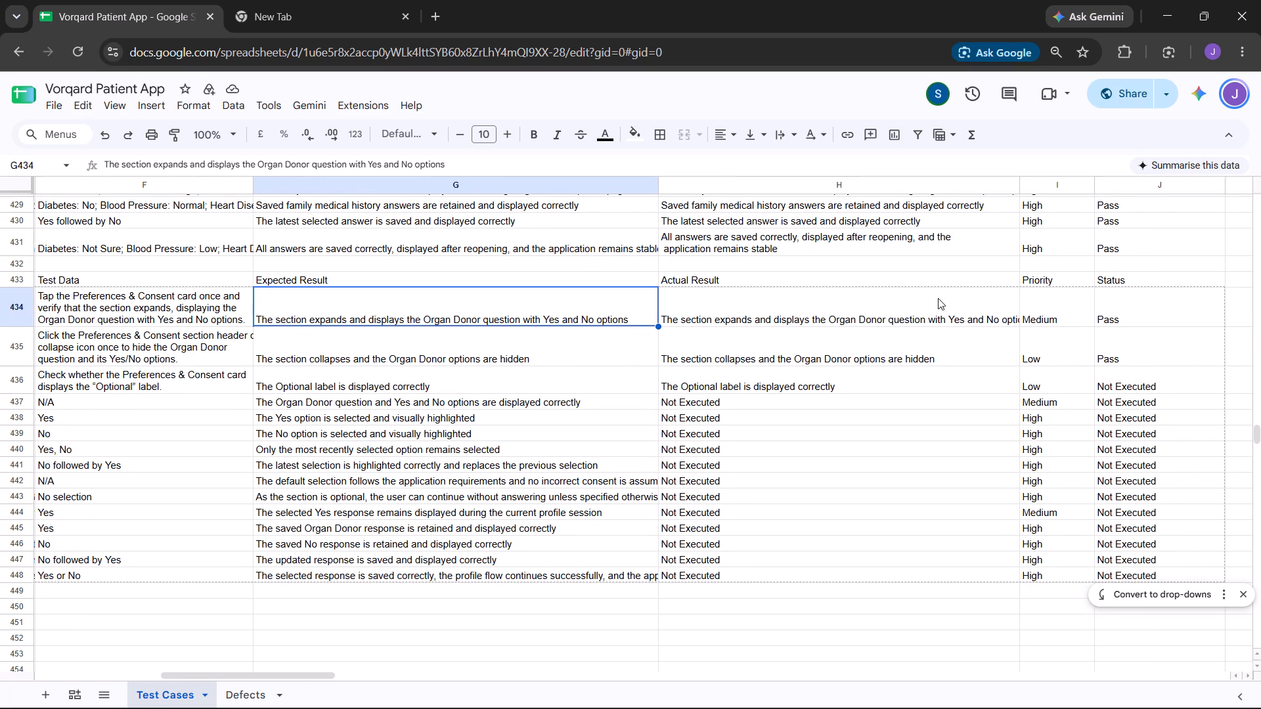
scroll(895, 337, right, 1)
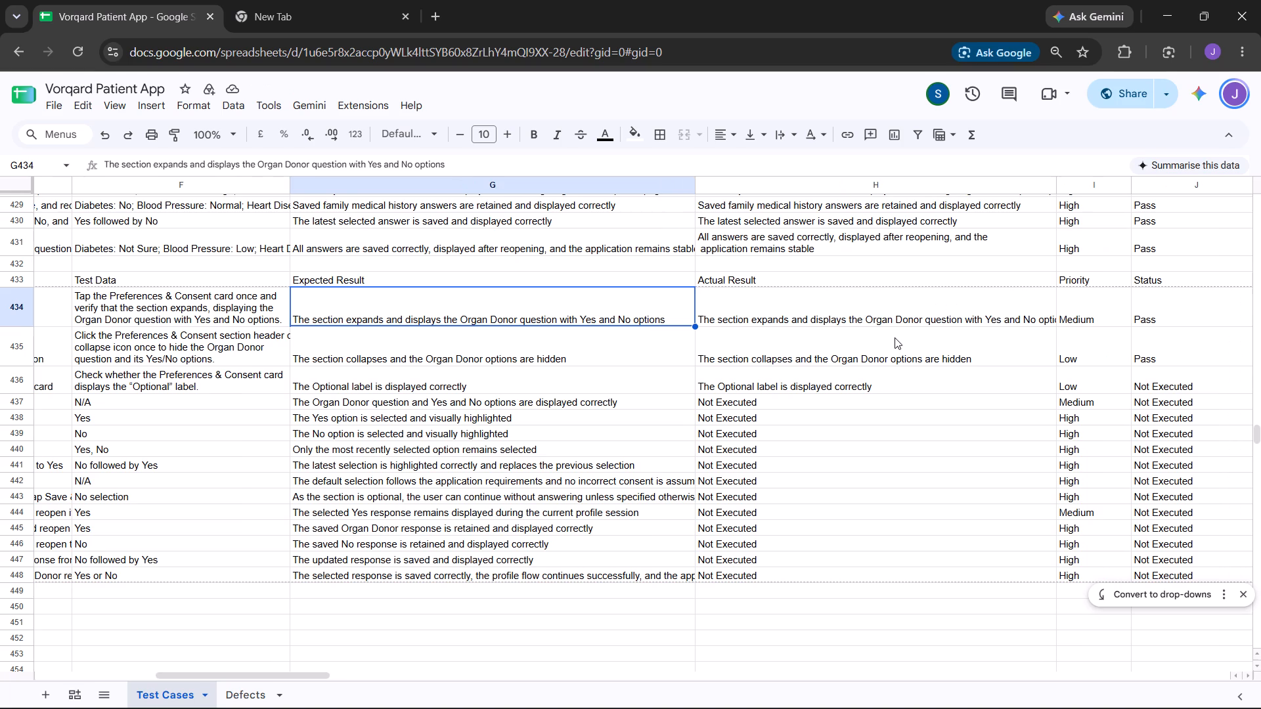
scroll(895, 337, left, 1)
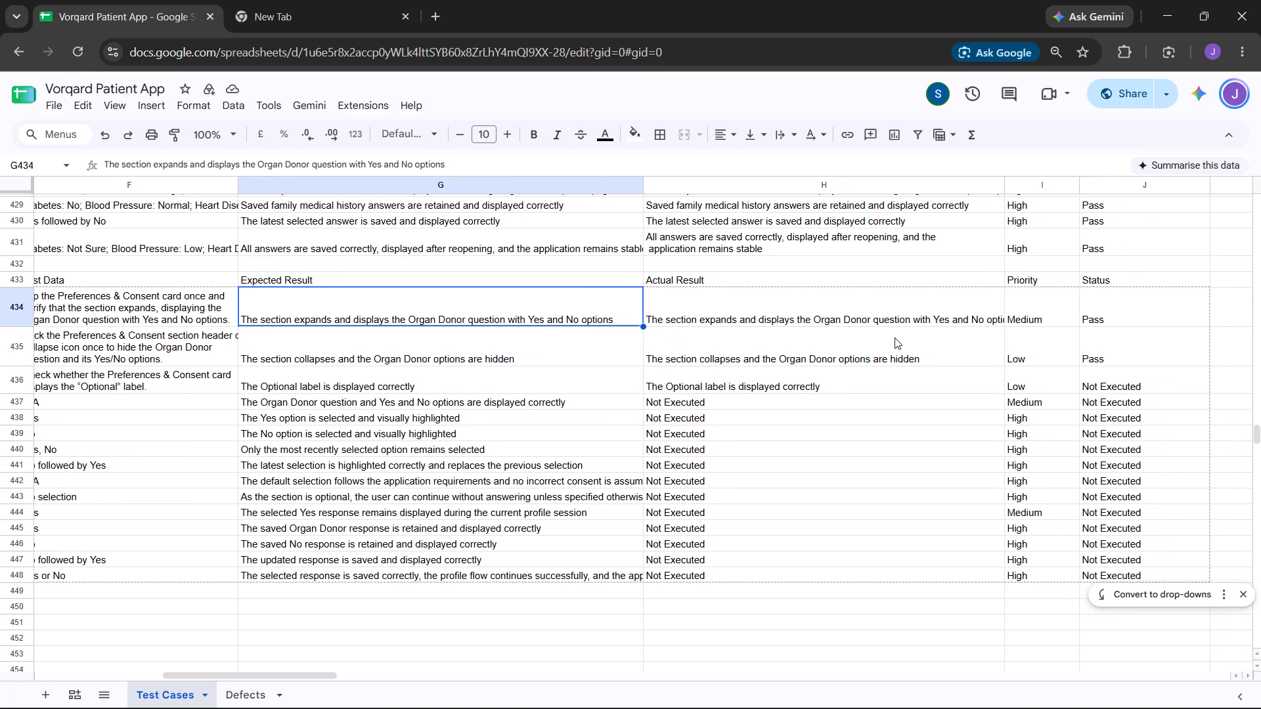
scroll(895, 337, left, 1)
scroll(779, 387, down, 1)
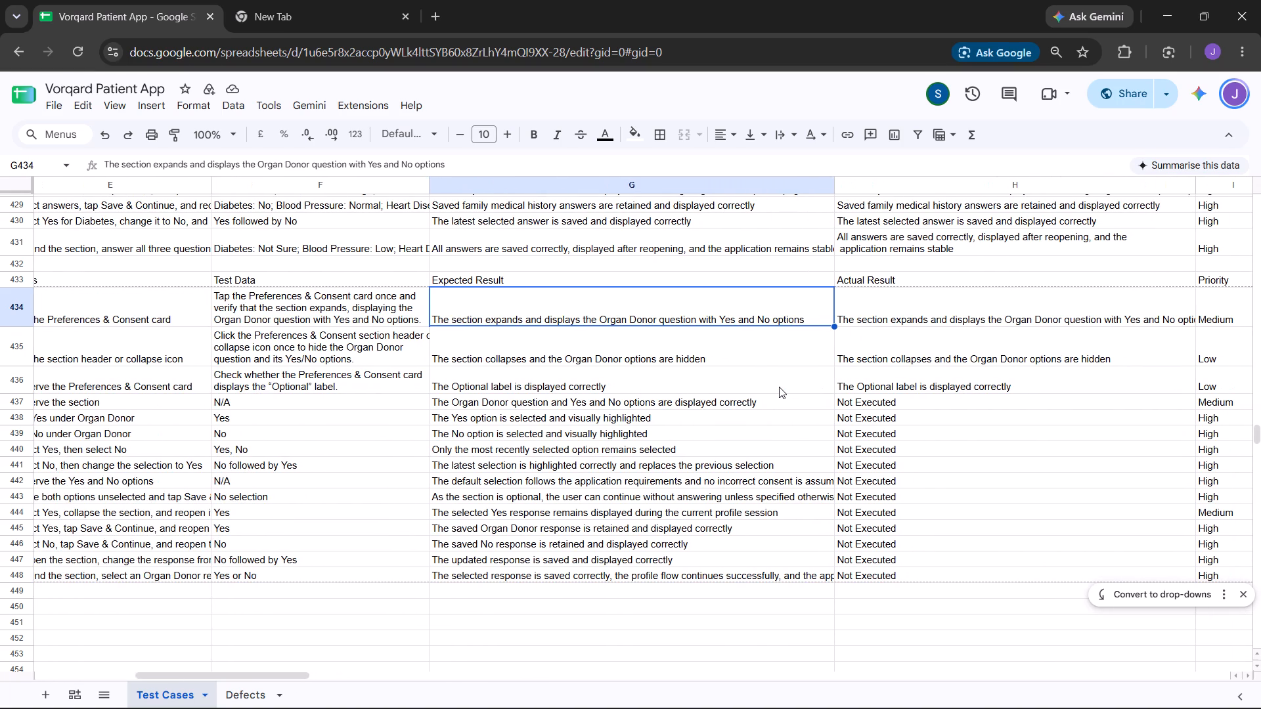
scroll(779, 387, down, 1)
scroll(779, 387, left, 1)
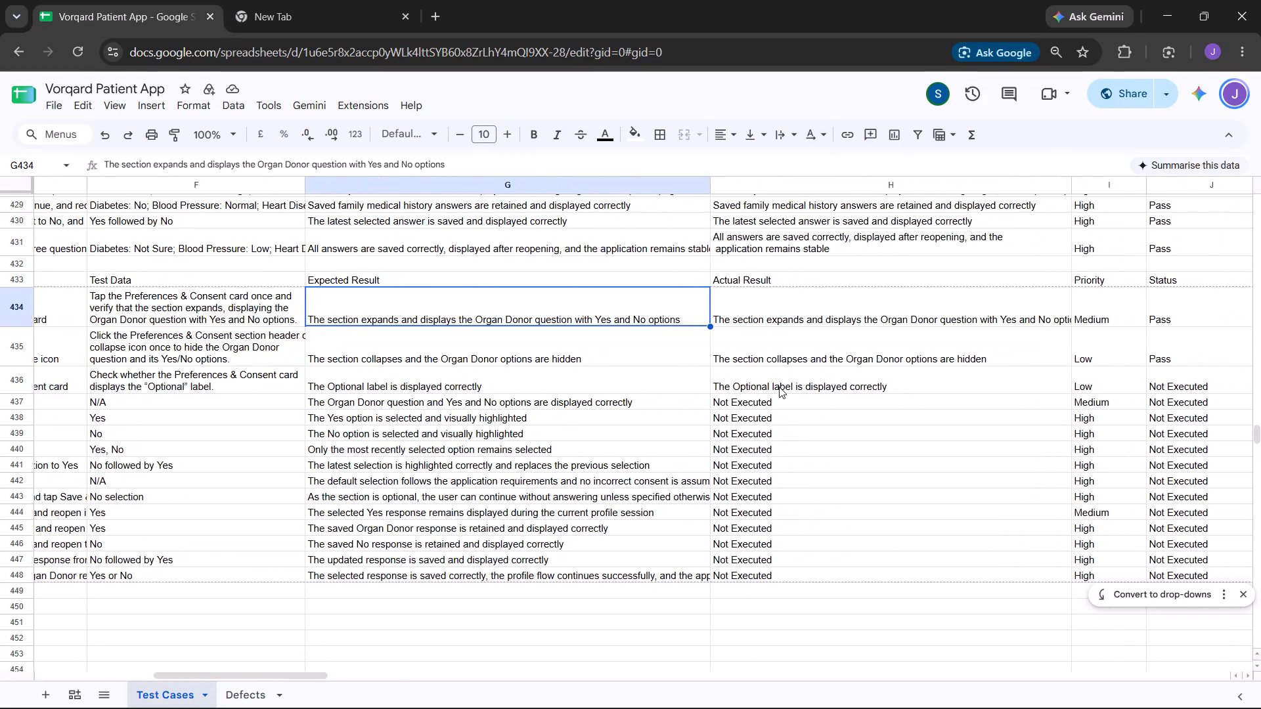
scroll(779, 387, left, 1)
double_click(1056, 385)
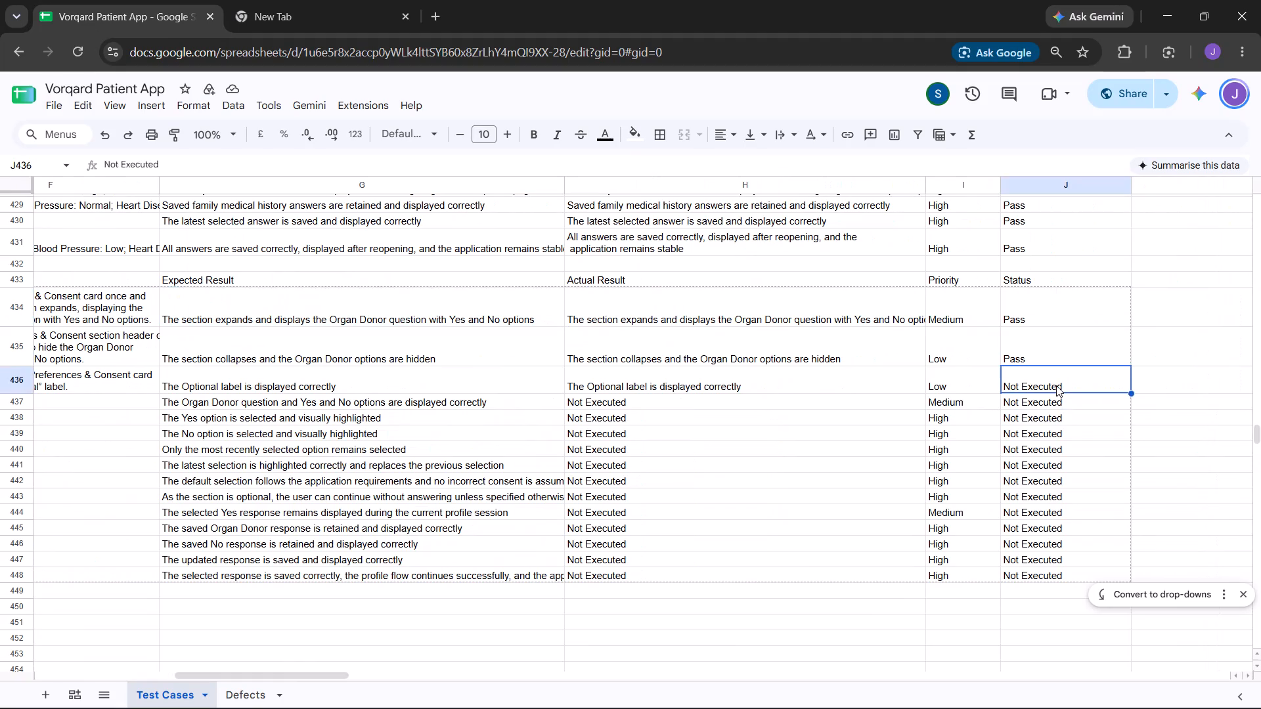
key(BackSpace)
key(BackSpace)
key(BackSpace)
key(BackSpace)
key(BackSpace)
key(BackSpace)
key(BackSpace)
key(BackSpace)
key(BackSpace)
key(BackSpace)
key(BackSpace)
key(BackSpace)
key(BackSpace)
key(BackSpace)
key(BackSpace)
key(BackSpace)
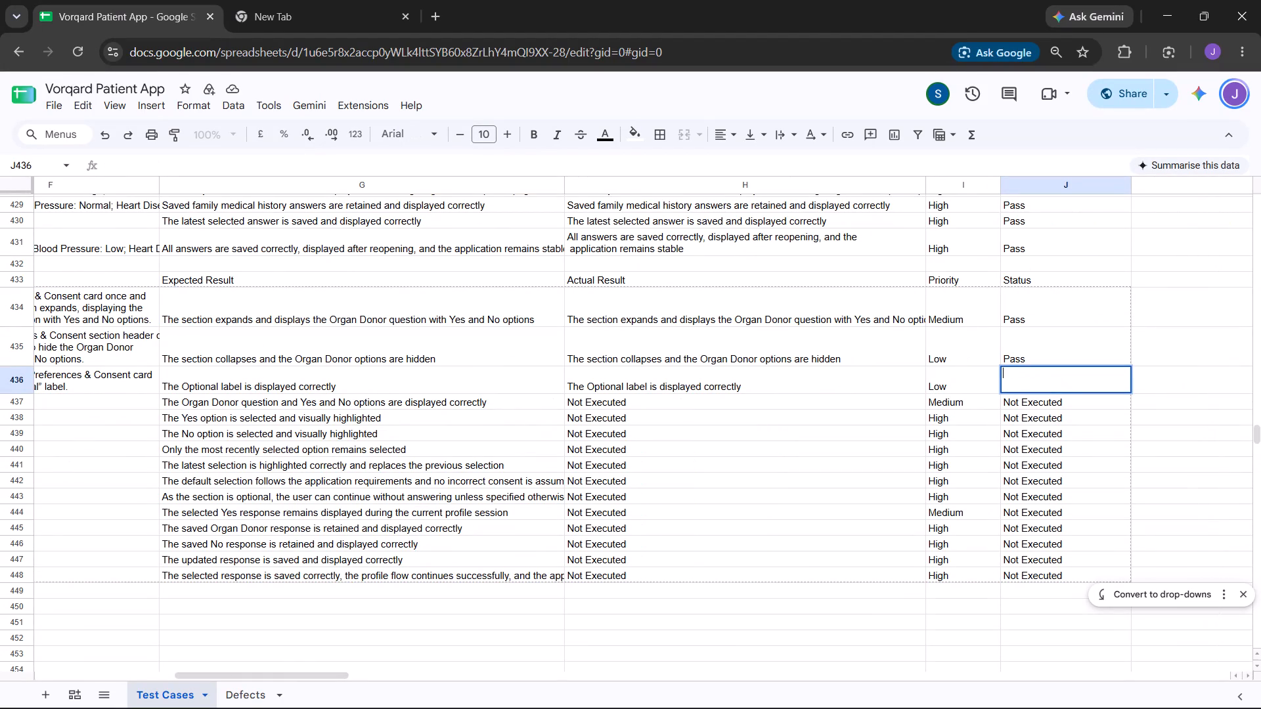
key(Return)
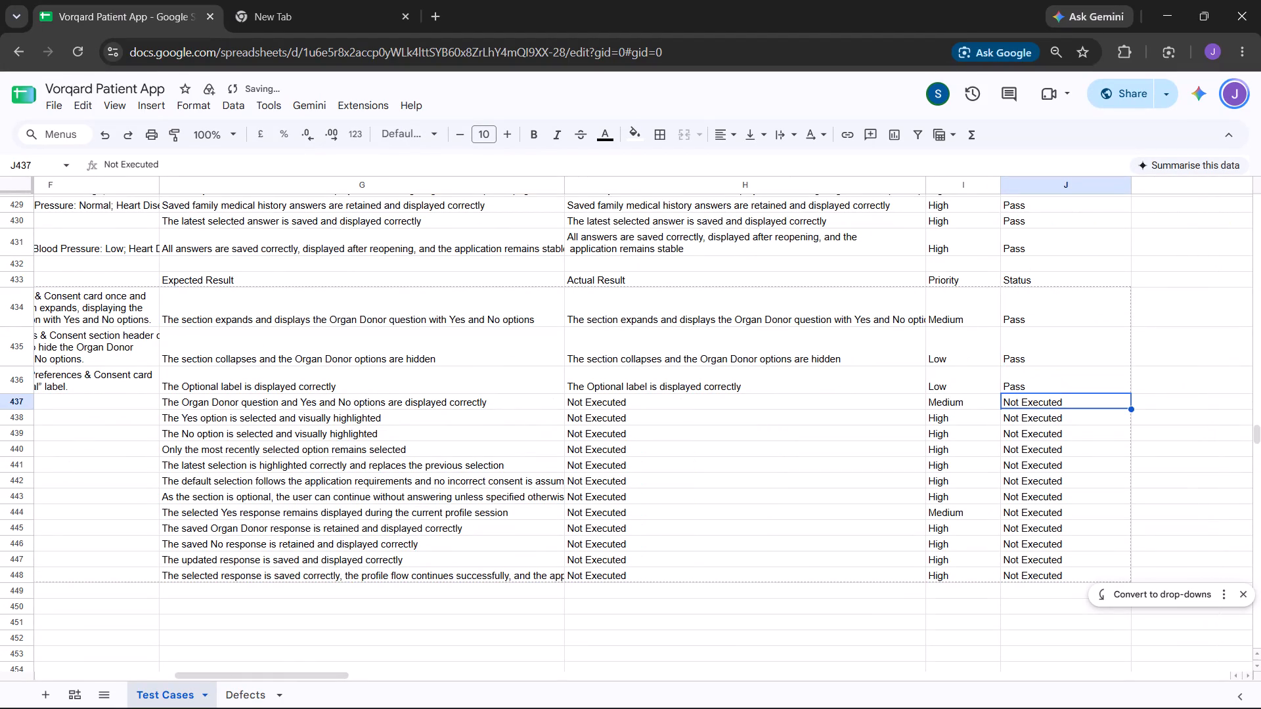
scroll(812, 402, right, 1)
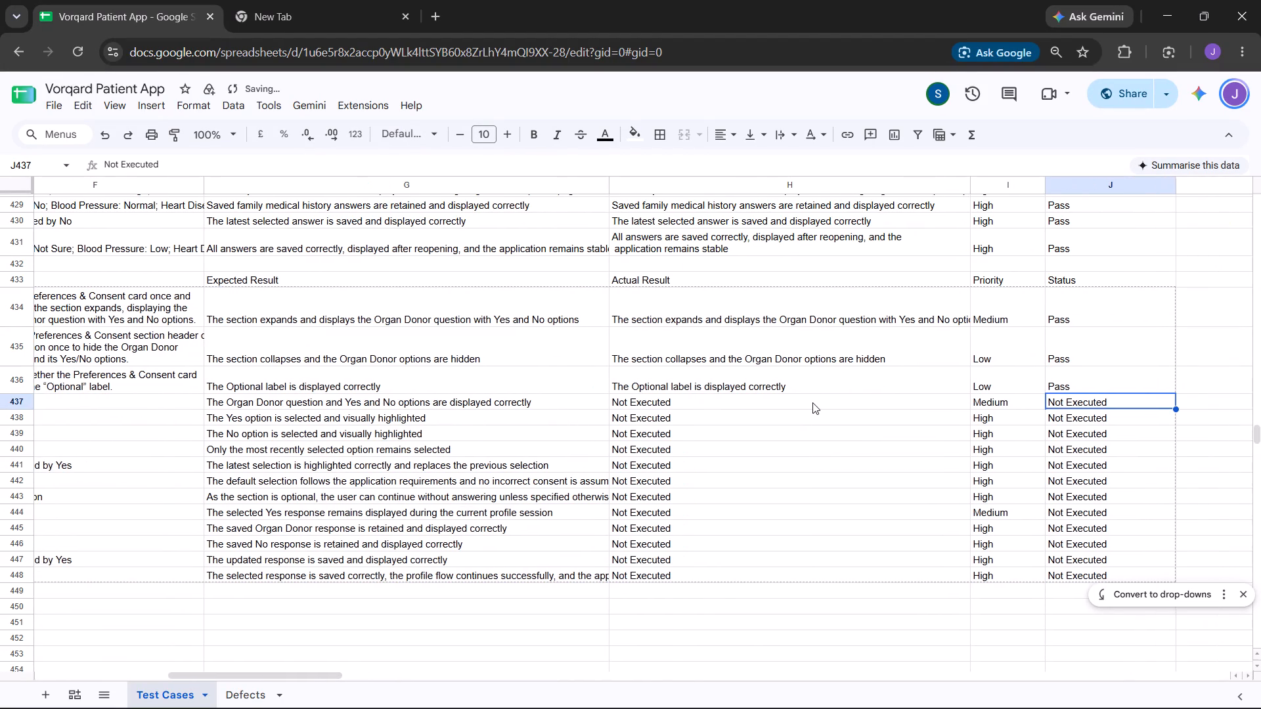
scroll(812, 402, right, 3)
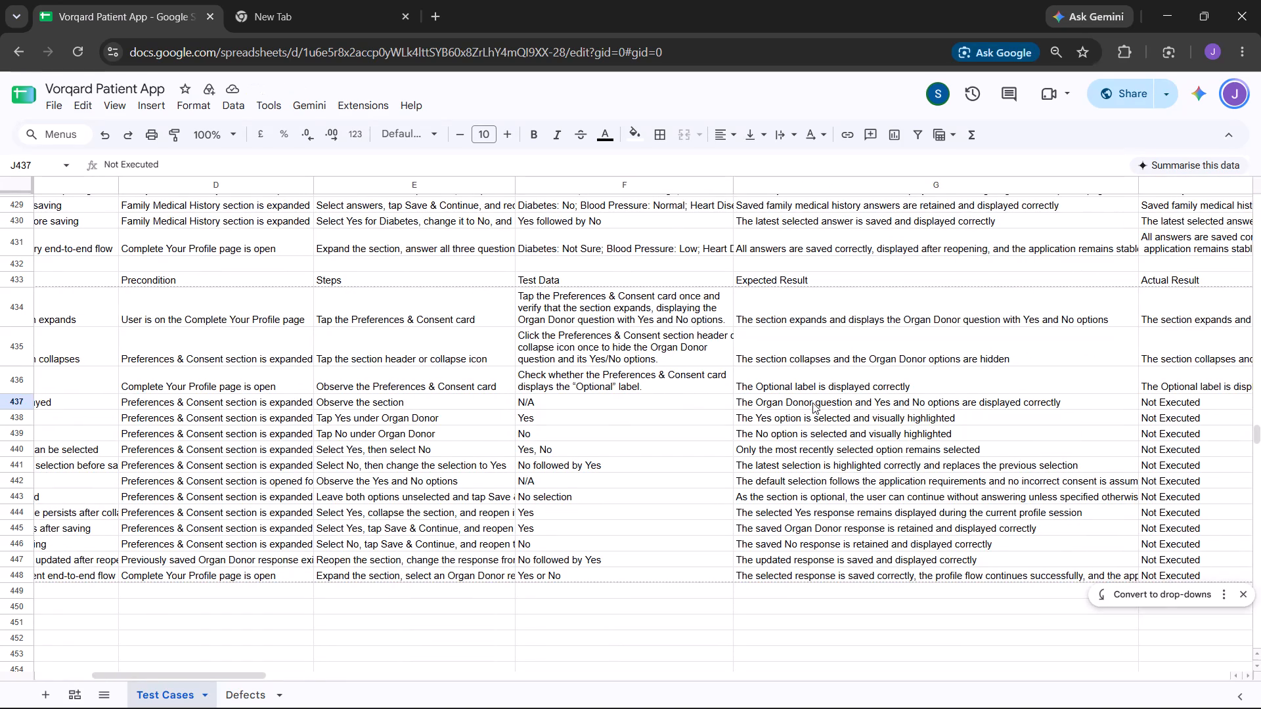
scroll(561, 412, right, 2)
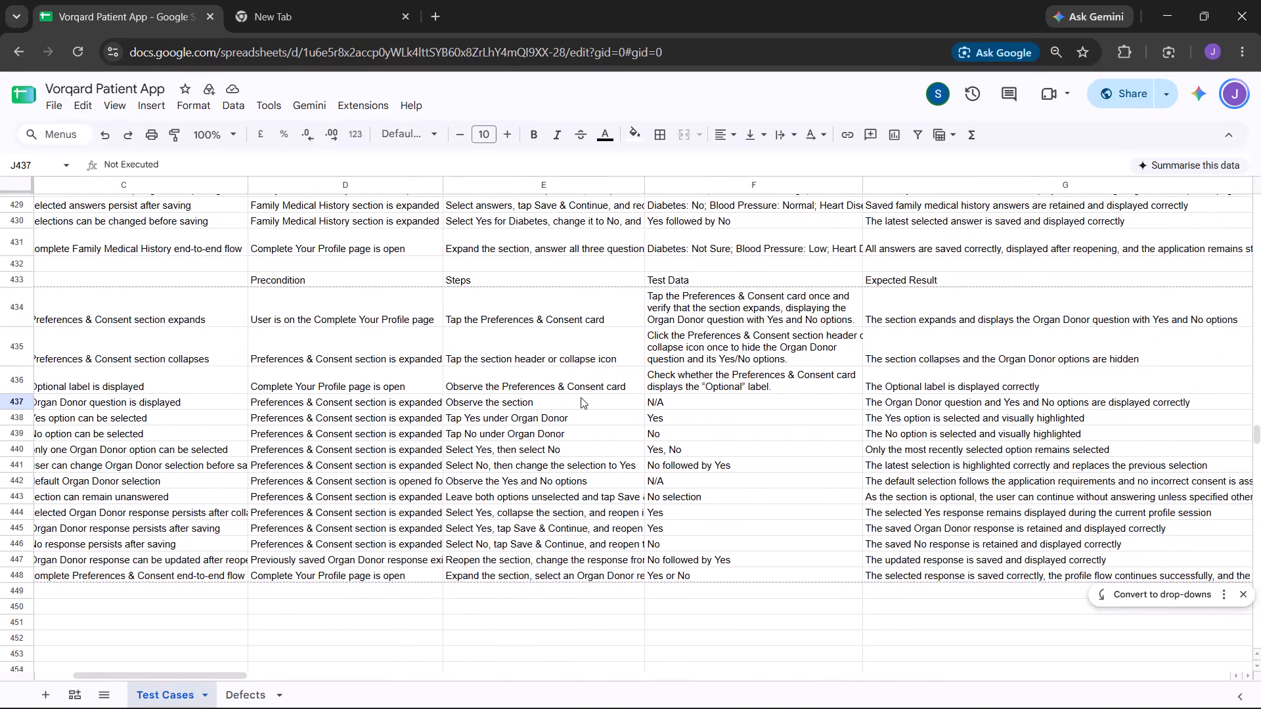
click(581, 397)
scroll(581, 397, left, 1)
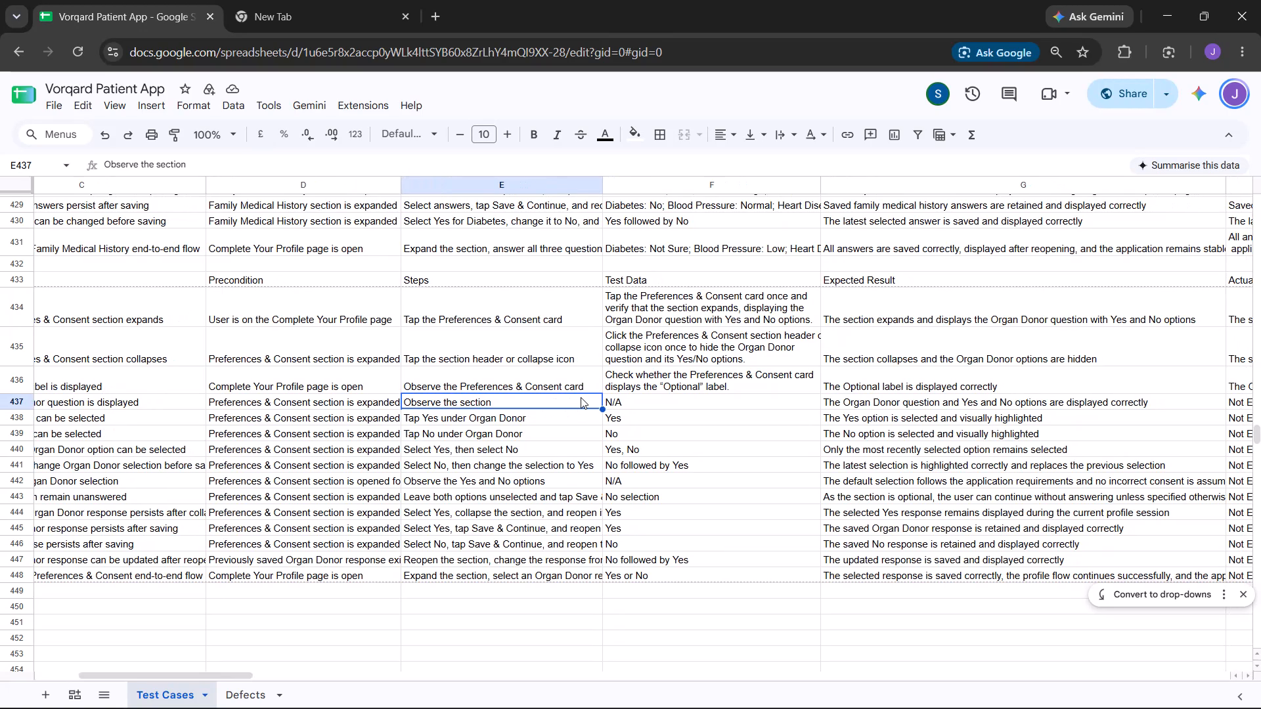
double_click(104, 400)
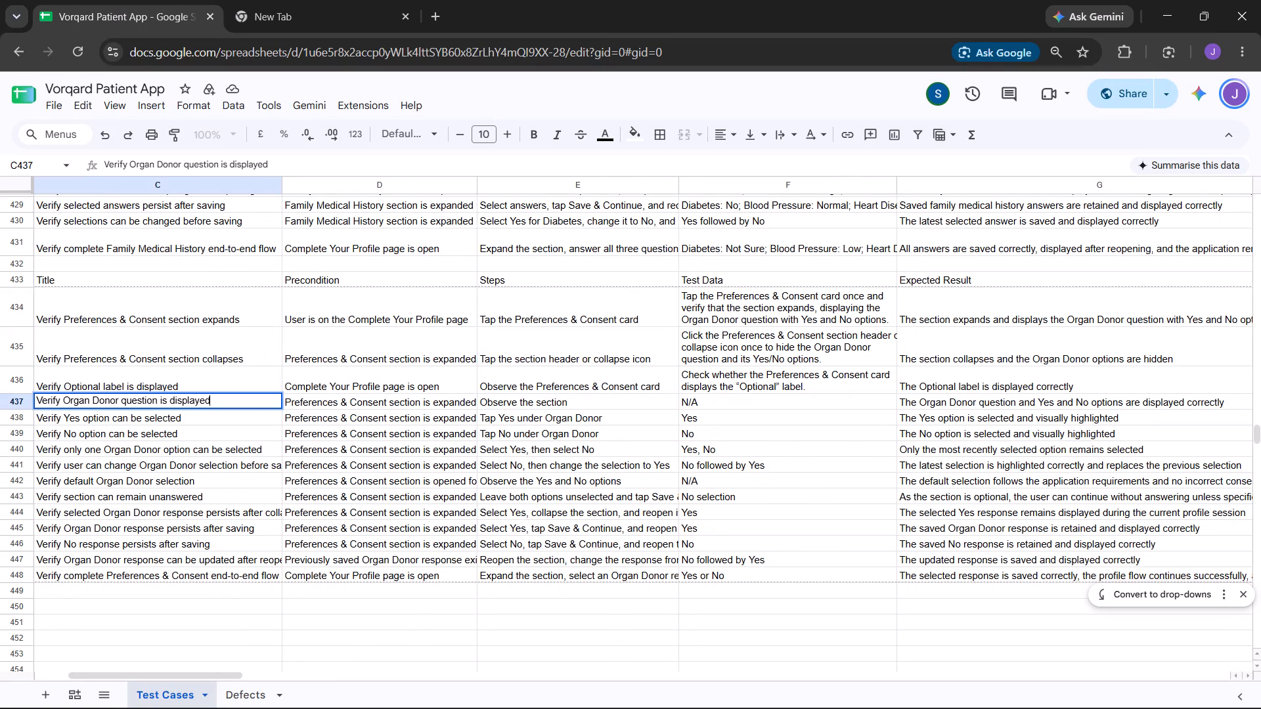
double_click(18, 399)
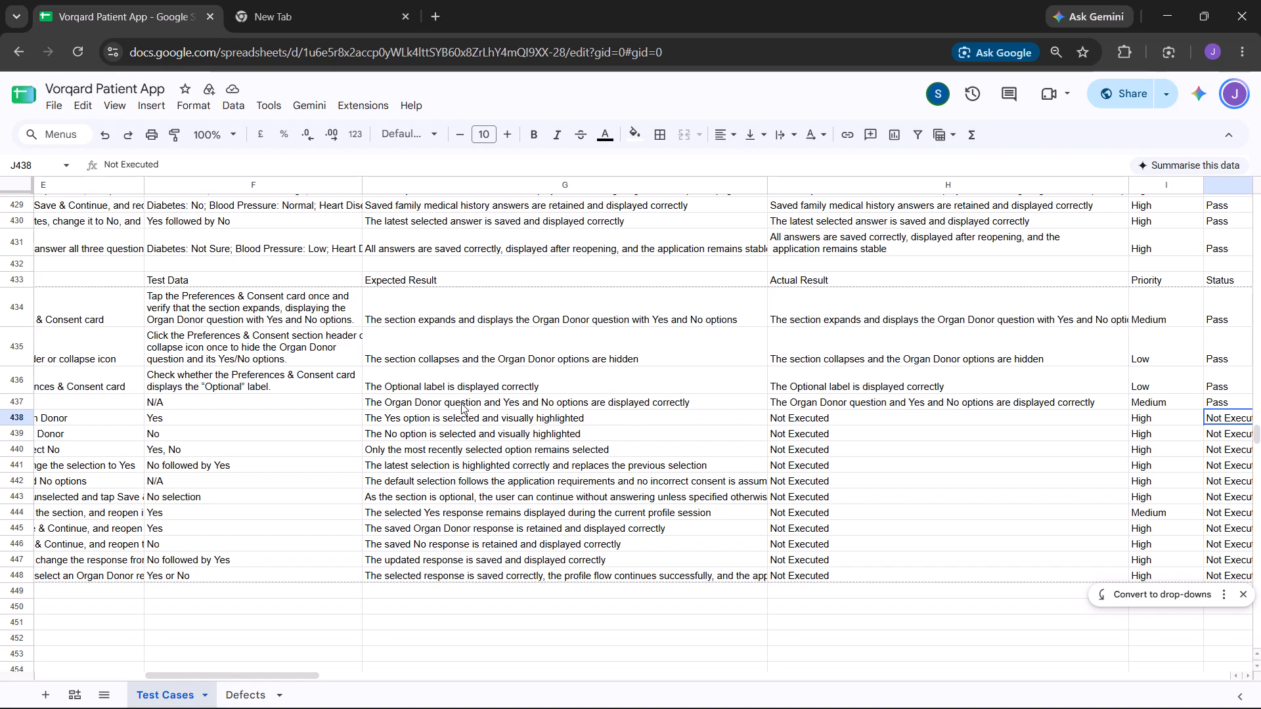
scroll(233, 409, right, 1)
double_click(259, 400)
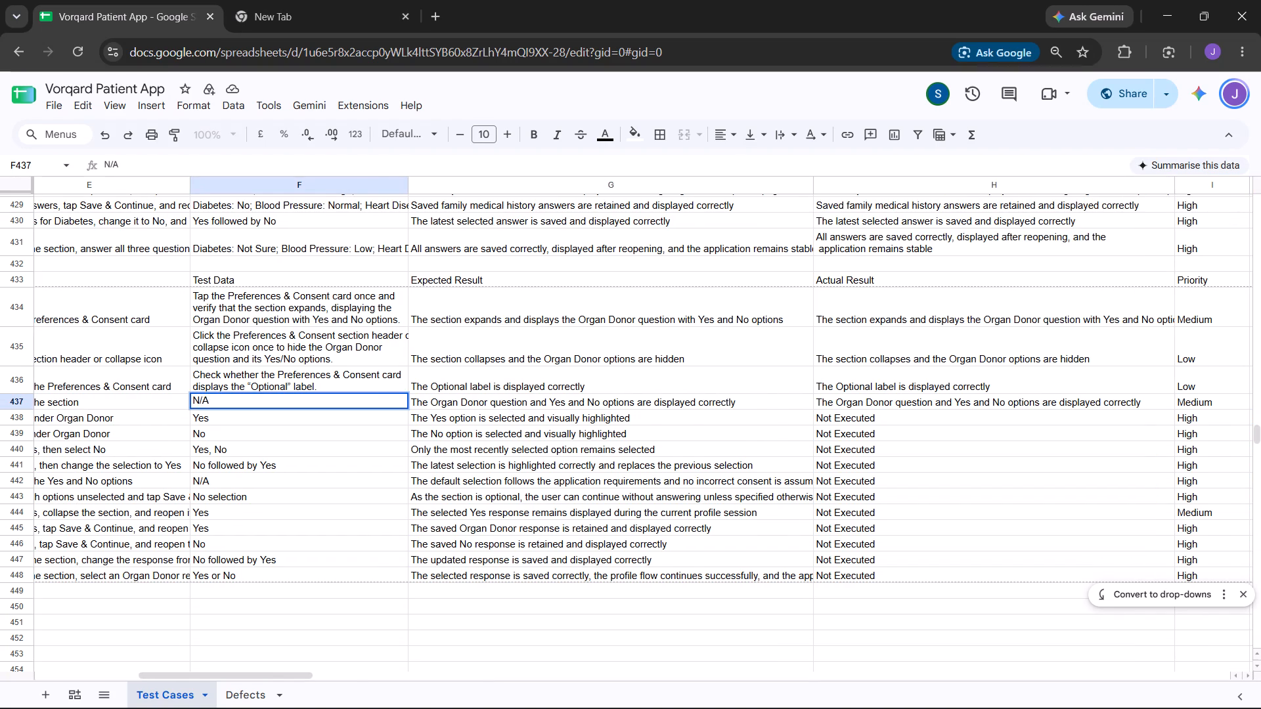
key(ctrl+a)
key(ctrl+v)
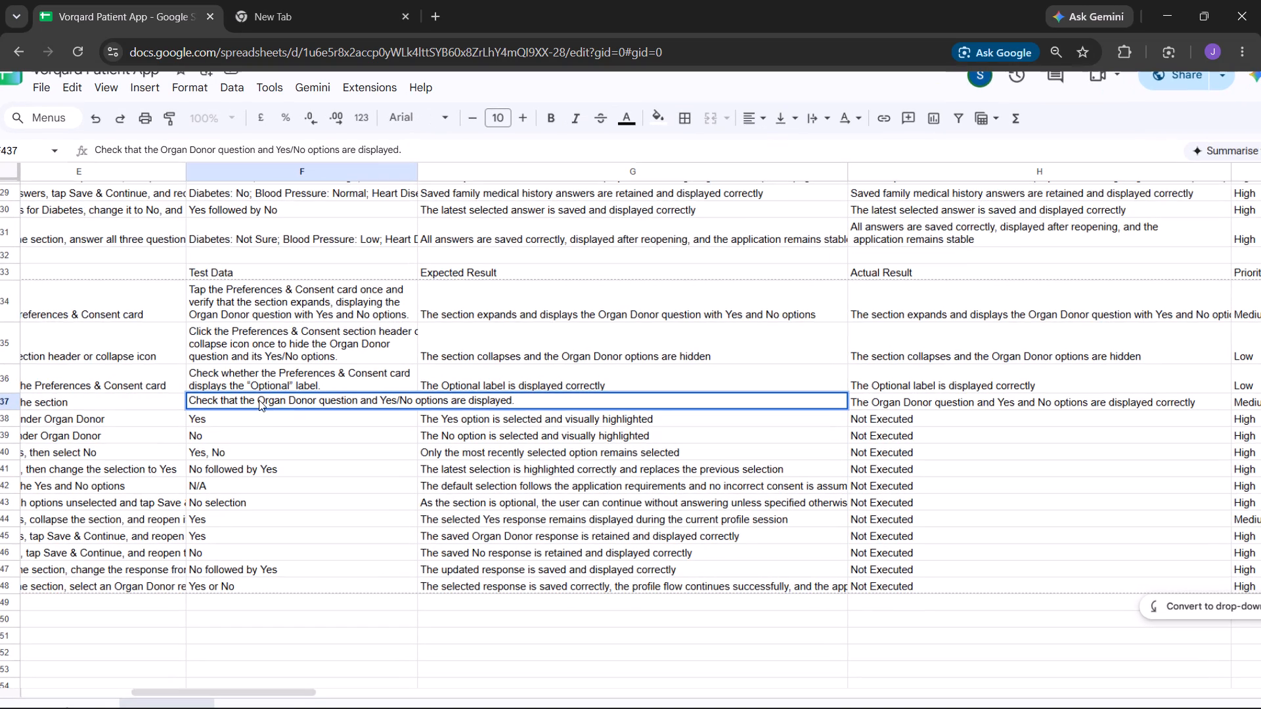
click(416, 400)
key(ctrl+Return)
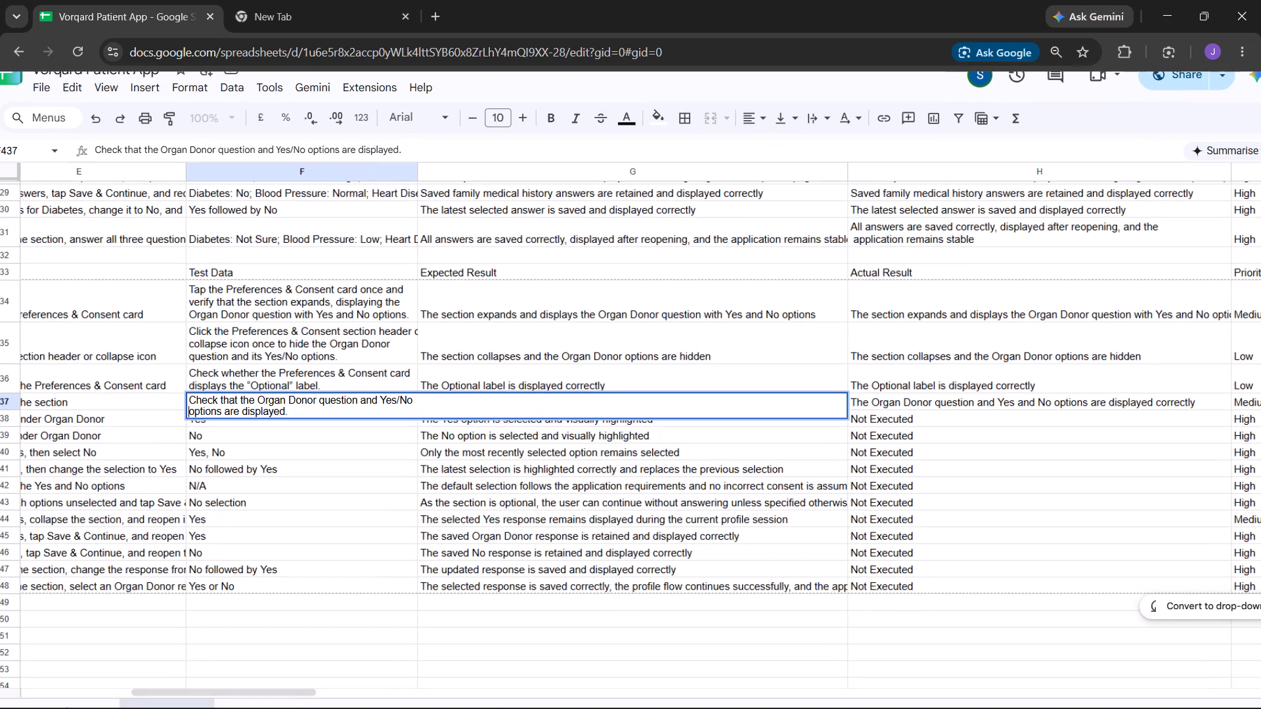
click(536, 333)
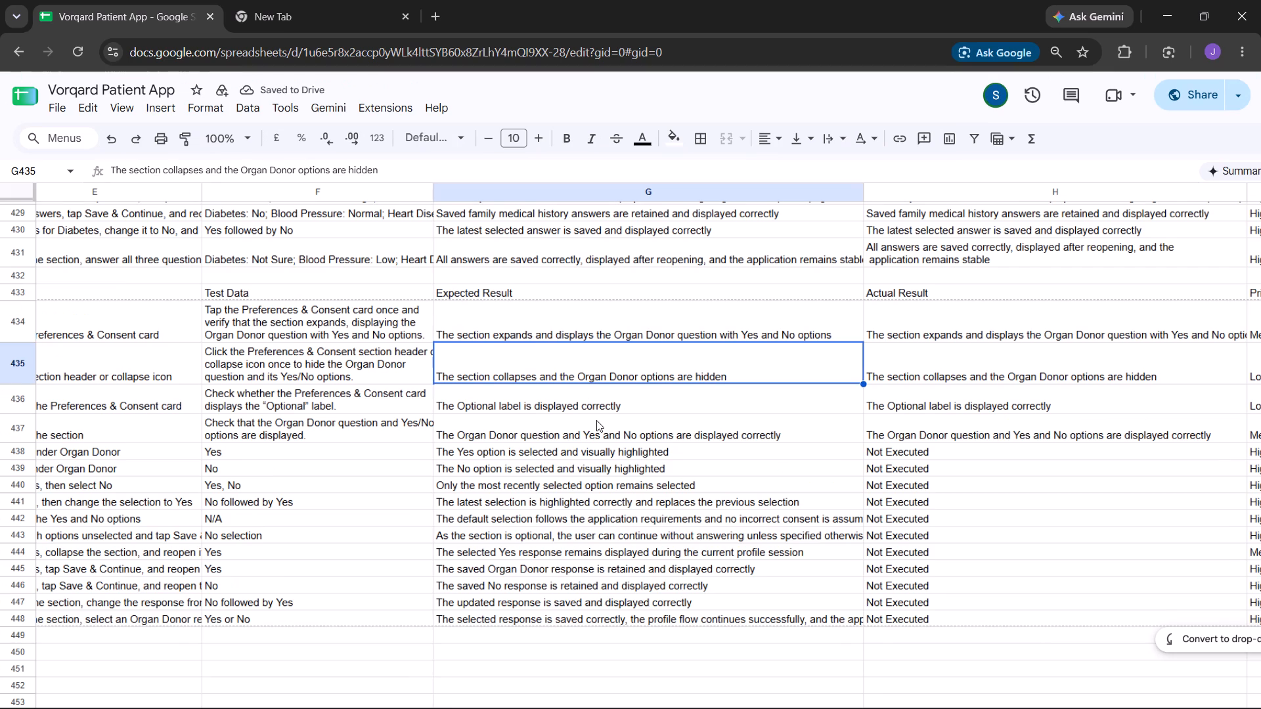
Copy row 438's expected result, "The Yes option is selected and visually highlighted", over its actual result.
scroll(596, 420, left, 2)
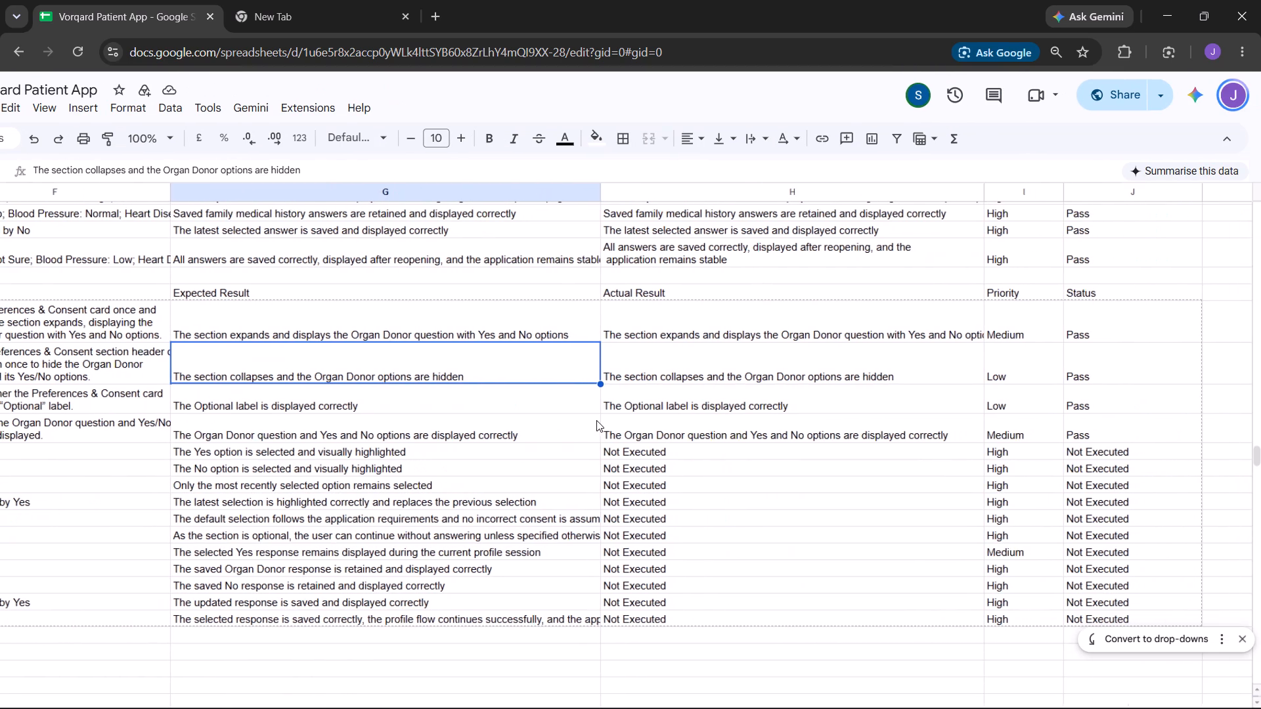
scroll(755, 429, right, 3)
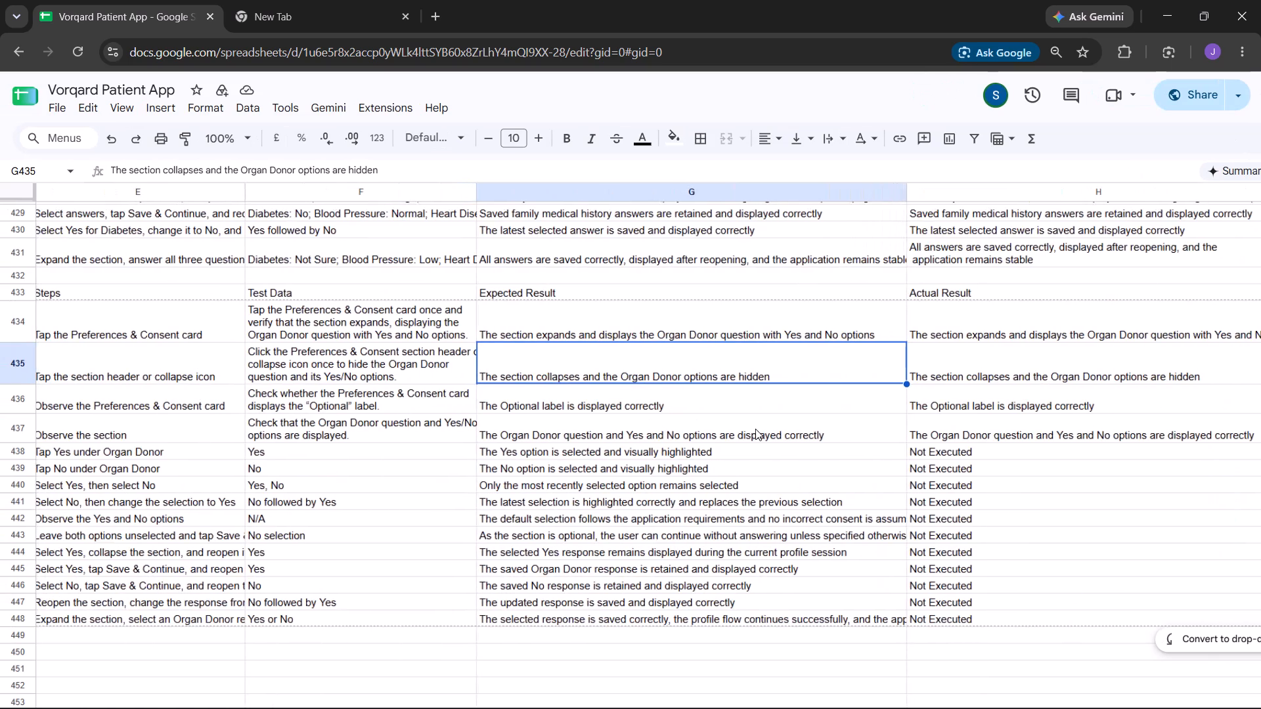
scroll(715, 429, down, 1)
scroll(585, 448, right, 1)
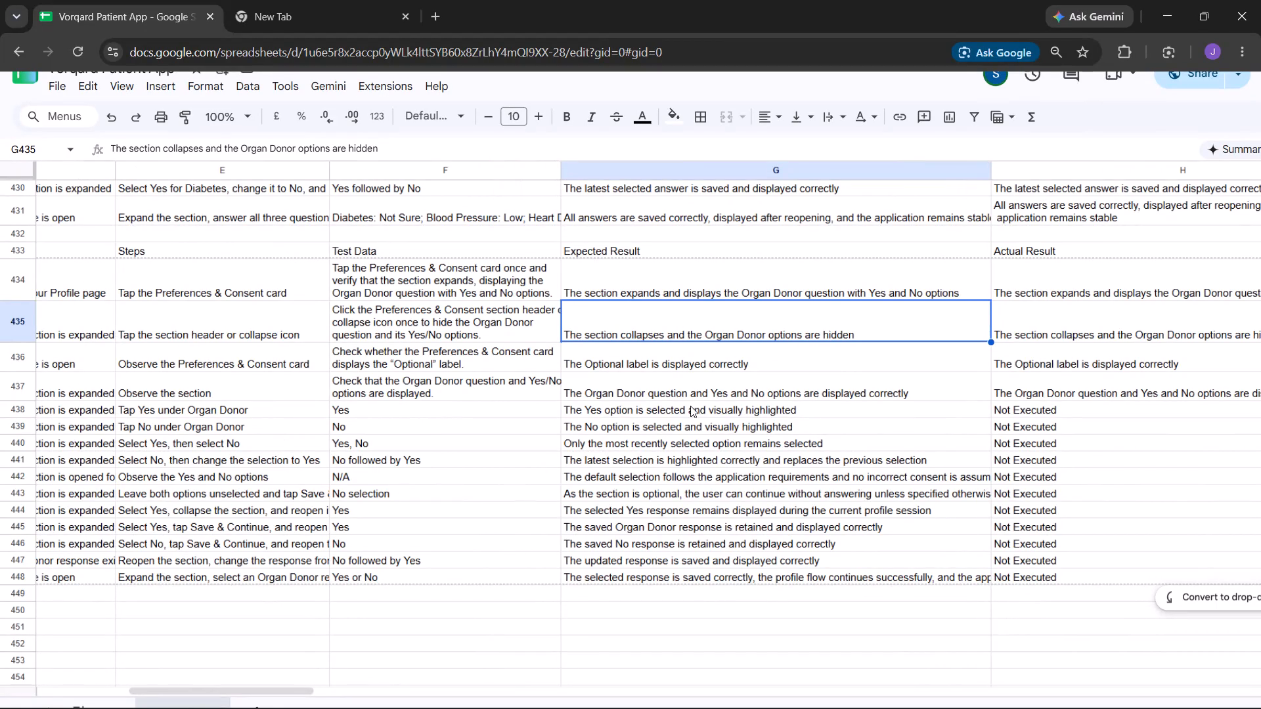
double_click(766, 412)
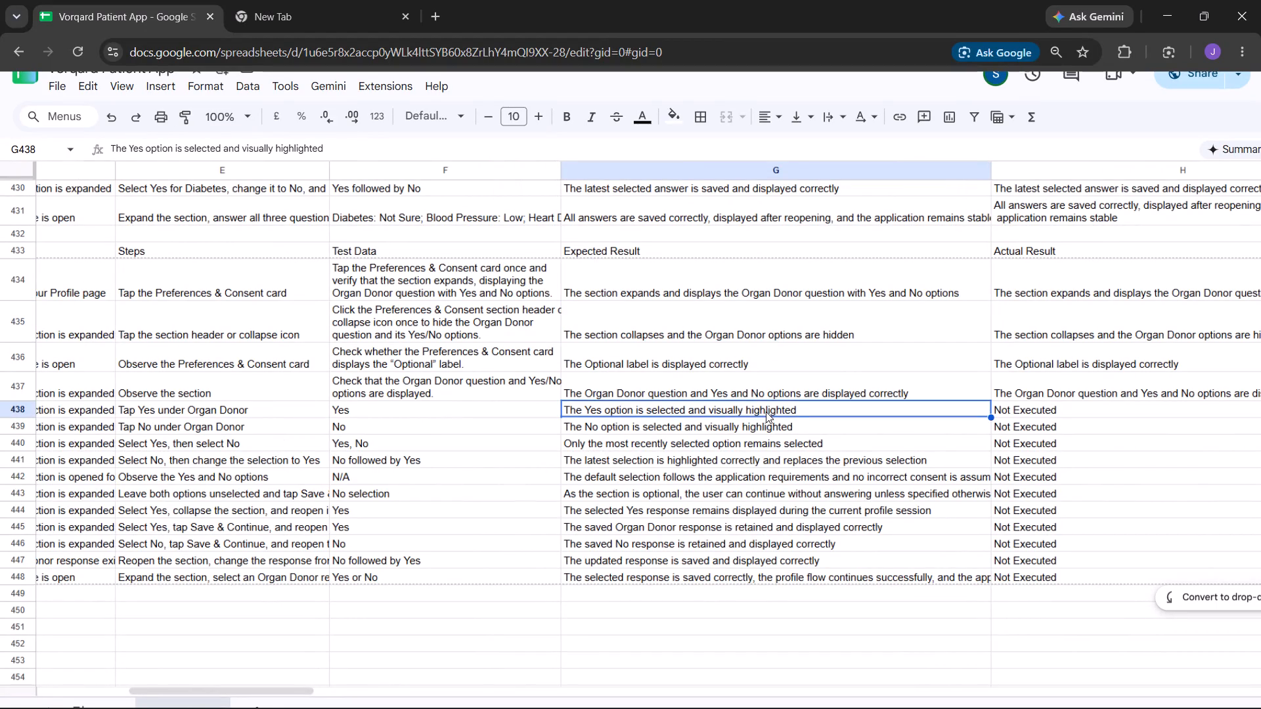
key(ctrl+a)
key(ctrl+c)
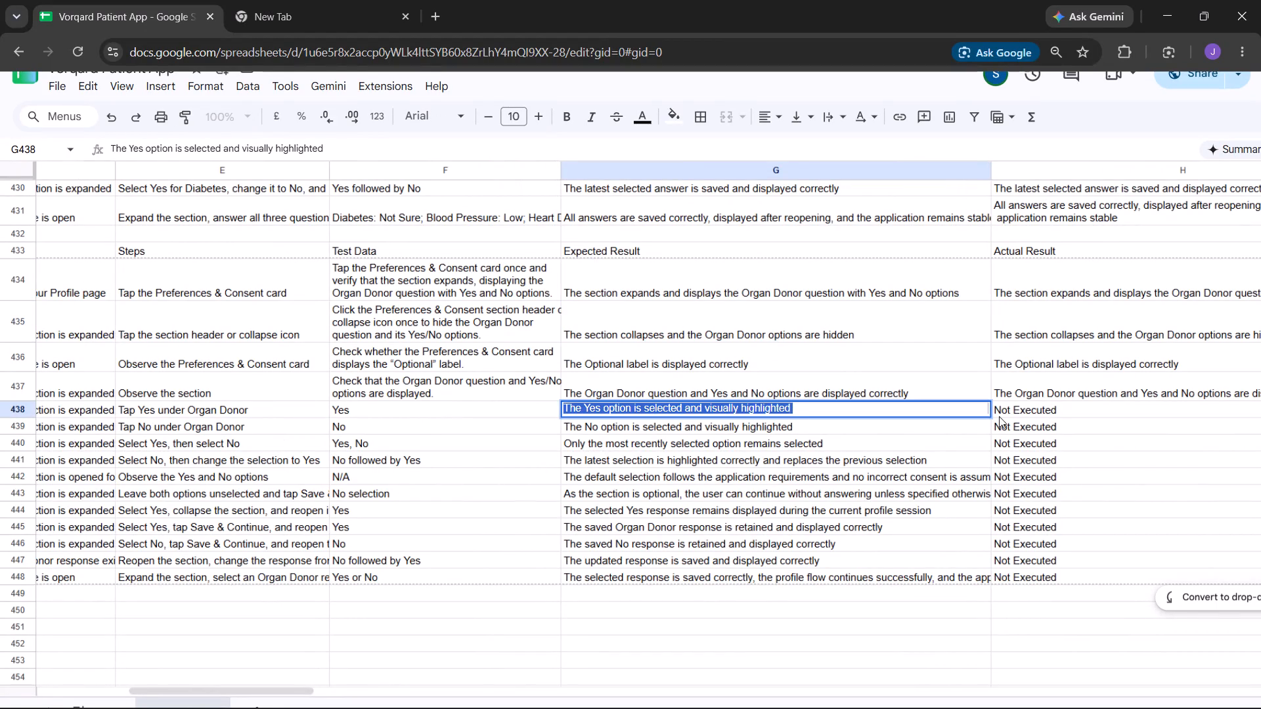
double_click(1030, 409)
double_click(1000, 427)
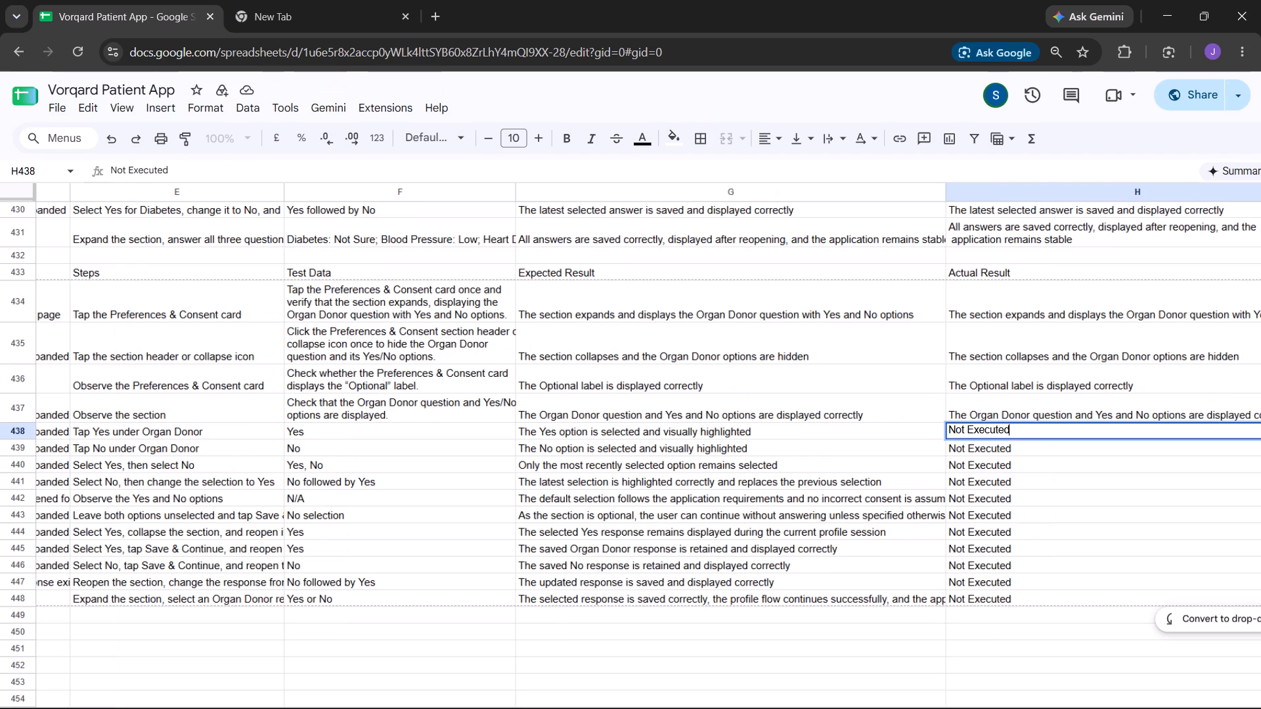
key(ctrl+a)
key(ctrl+v)
click(984, 432)
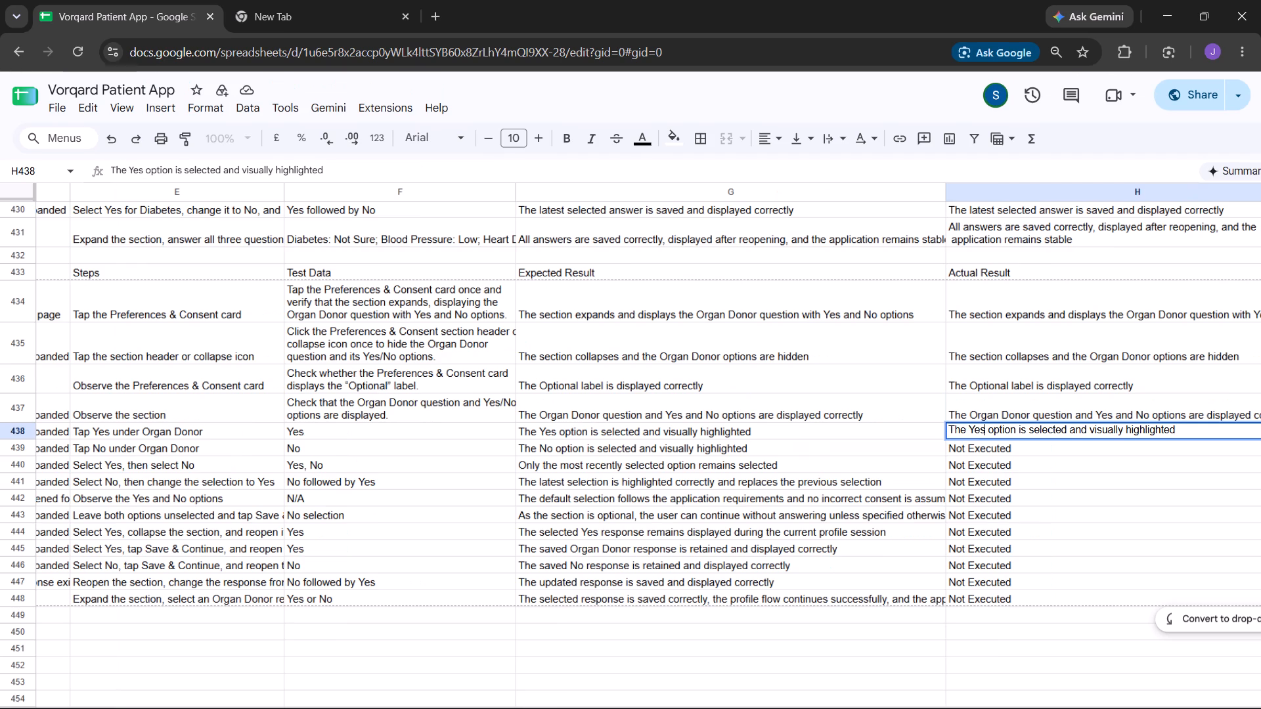
scroll(984, 432, left, 1)
click(1014, 448)
Replace the status of the Yes option test case in row 438 with "Pass".
scroll(1014, 448, left, 3)
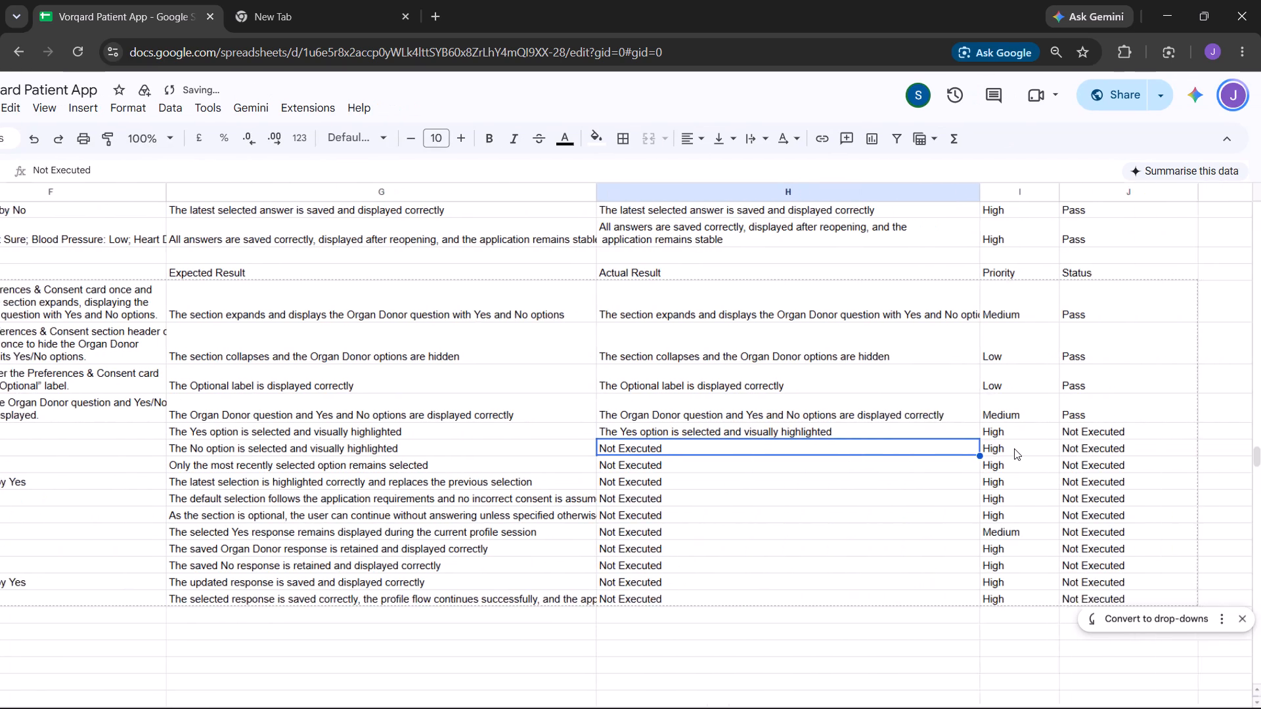
double_click(1046, 433)
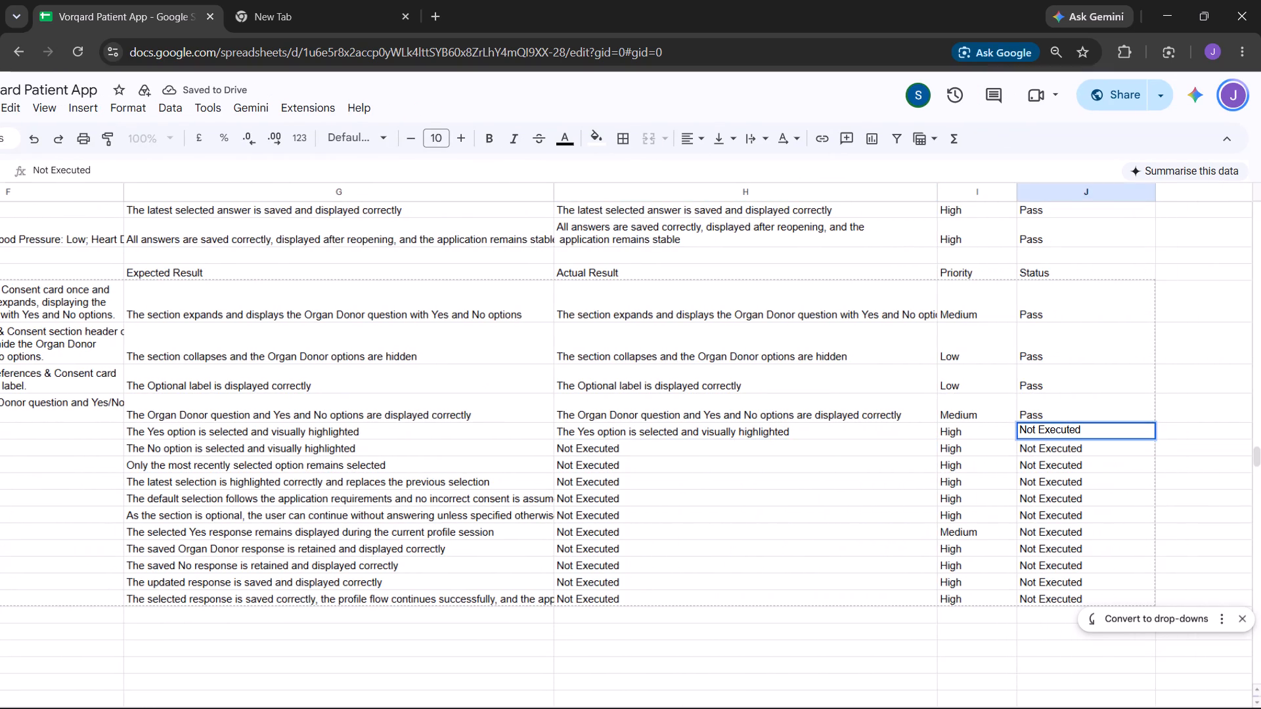
key(ctrl+a)
key(BackSpace)
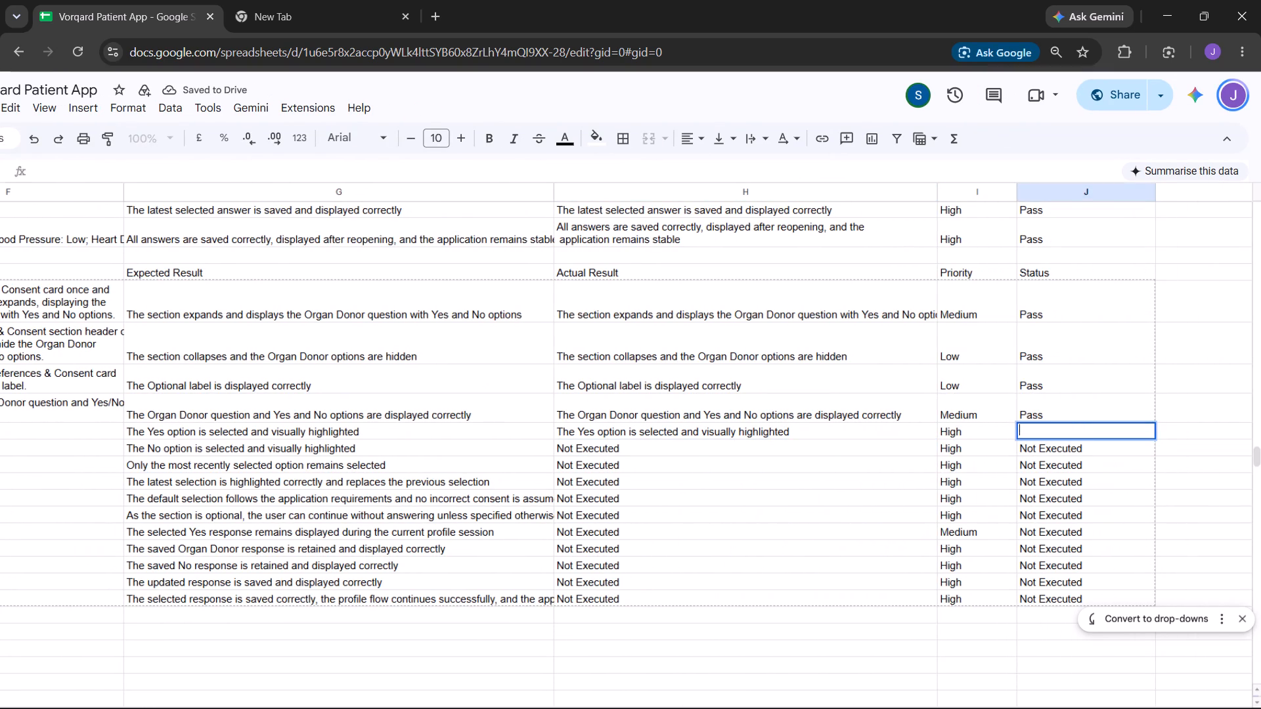
key(a)
text(ss)
click(1187, 432)
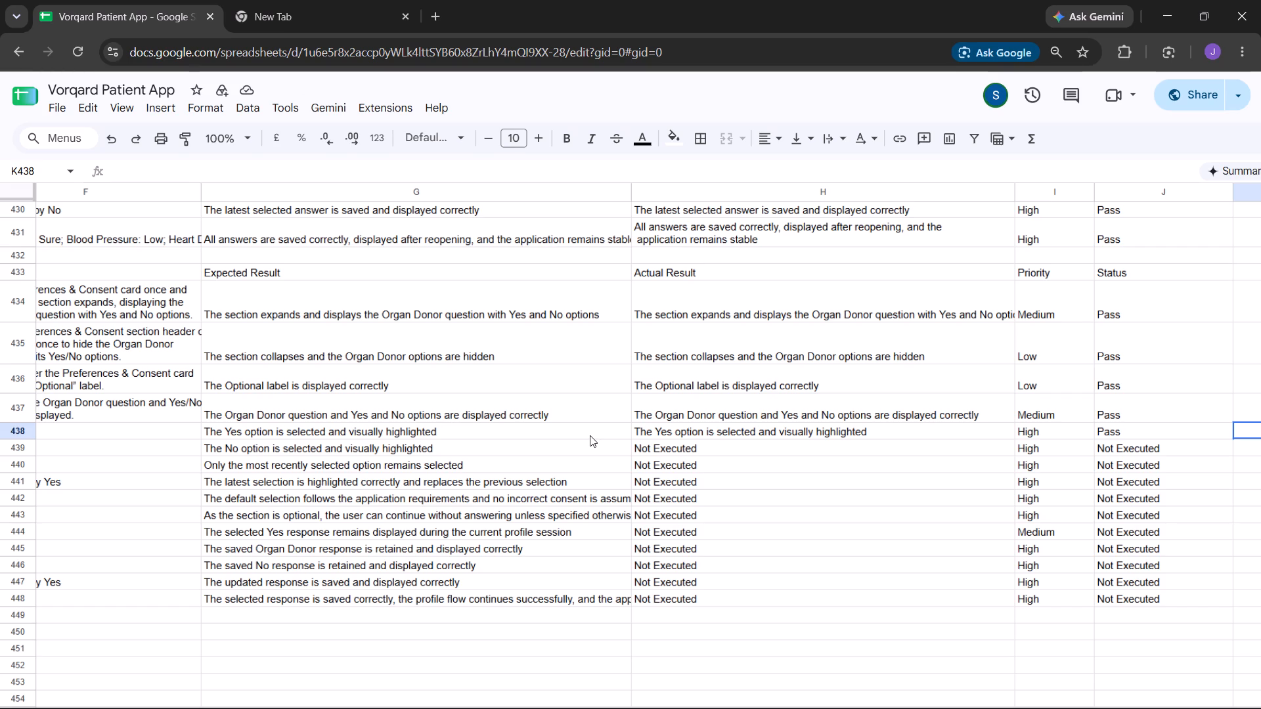
Copy row 439's expected result, "The No option is selected and visually highlighted", over its actual result.
double_click(498, 446)
key(ctrl+a)
key(ctrl+c)
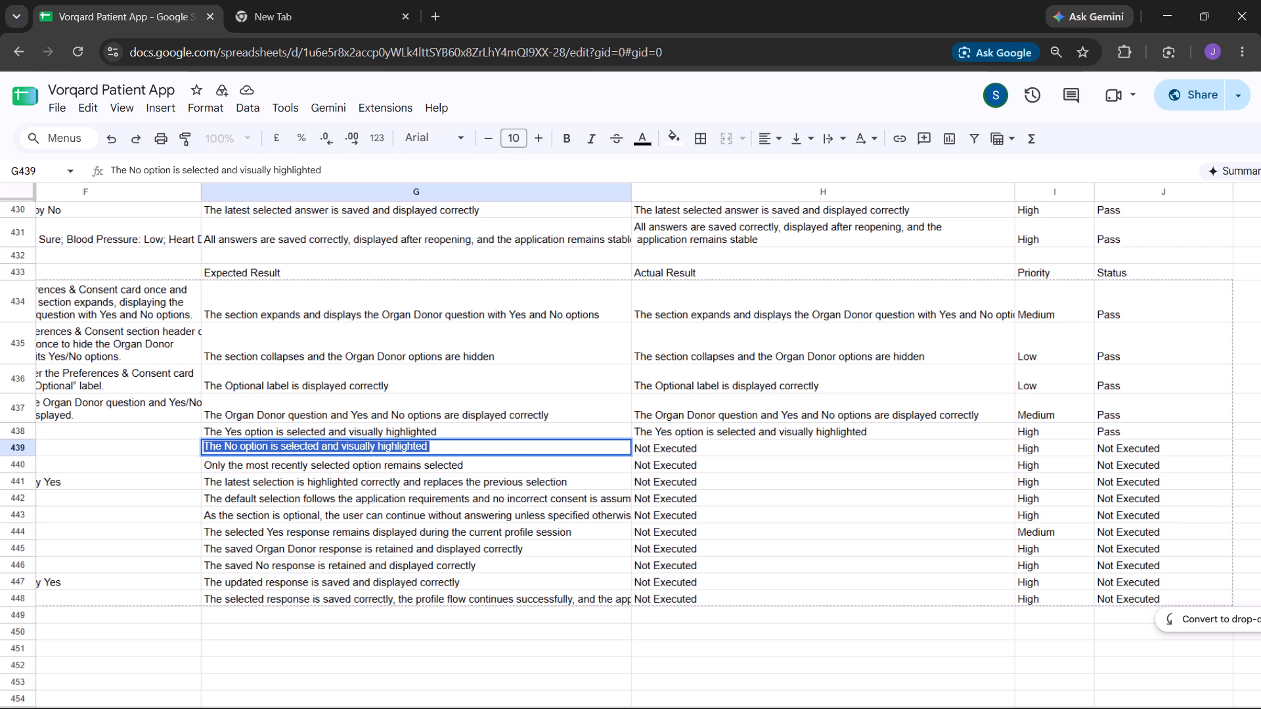
double_click(701, 444)
key(ctrl+a)
key(ctrl+v)
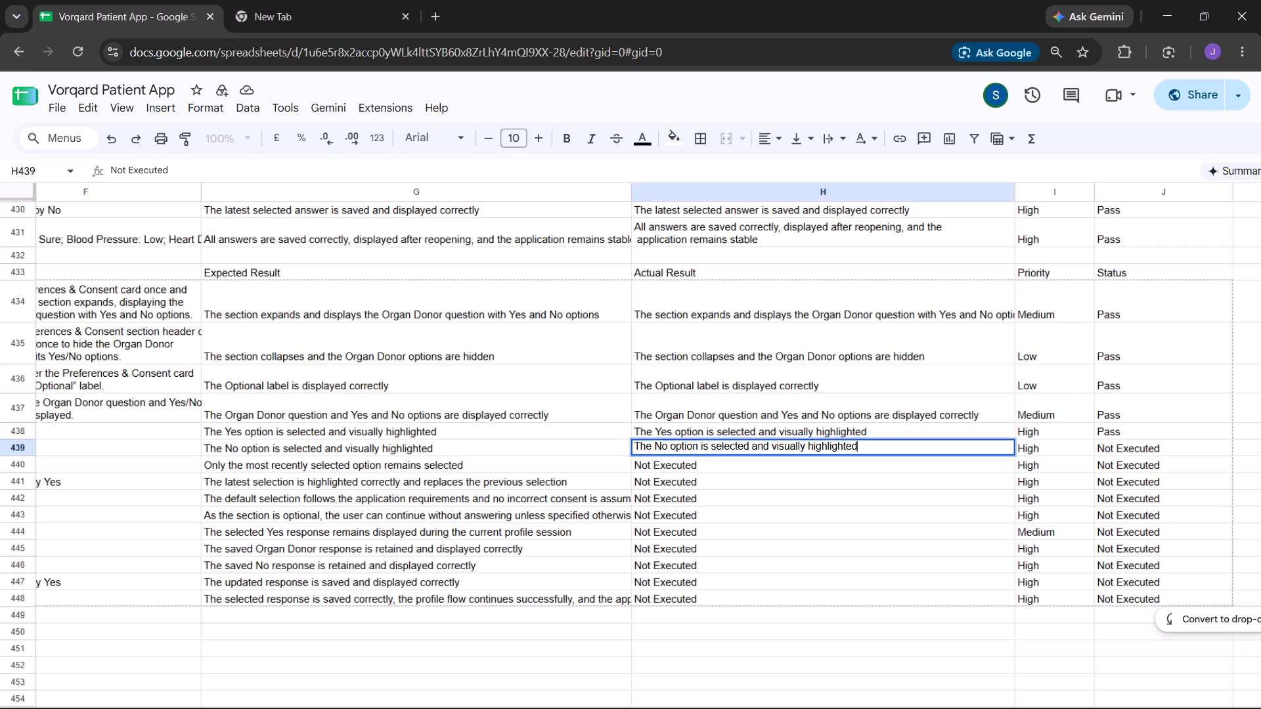
Replace the status of the No option test case in row 439 with "Pass".
double_click(1143, 442)
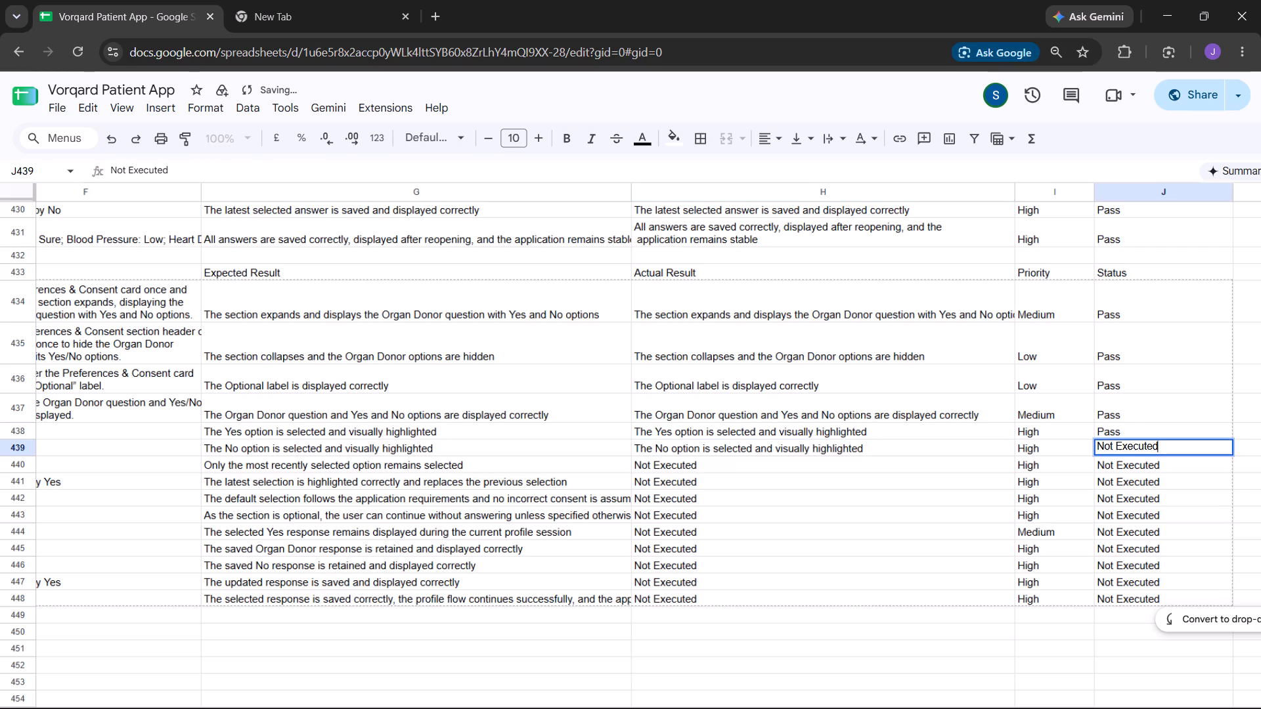
key(ctrl+a)
key(BackSpace)
text(pass)
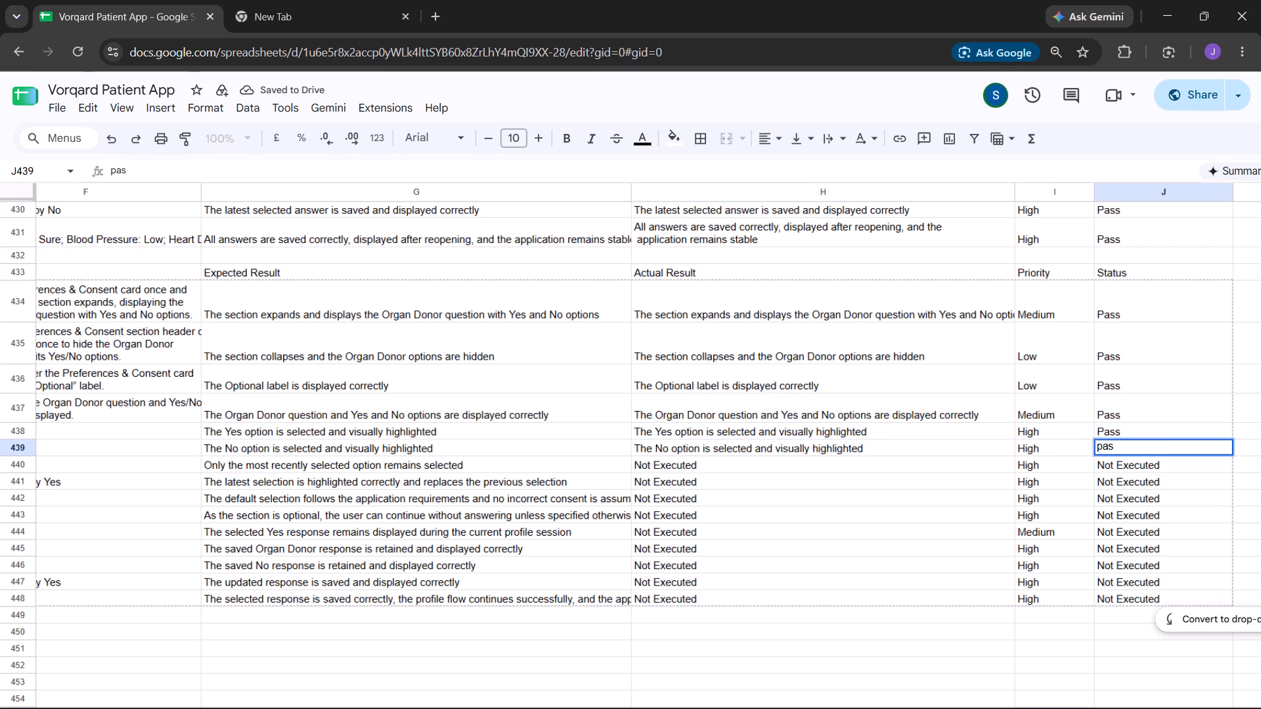
text(ass)
click(1238, 462)
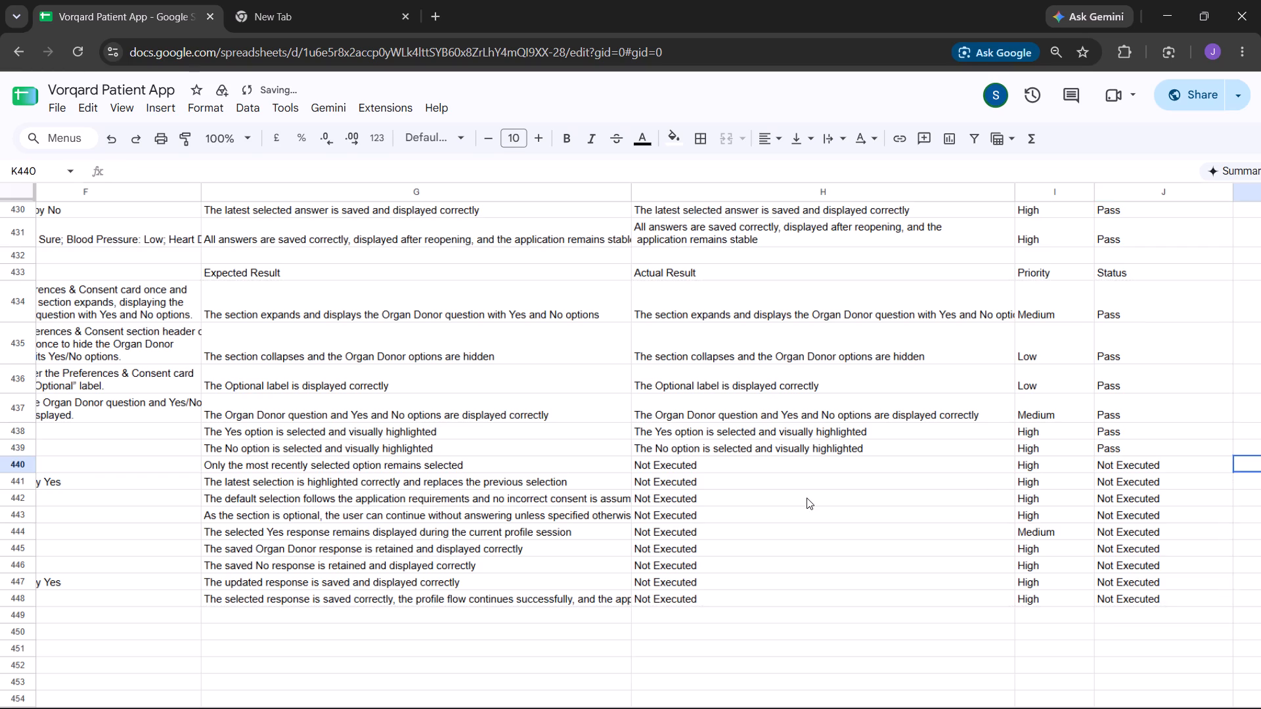
Copy row 440's expected result, "Only the most recently selected option remains selected", over its actual result.
scroll(807, 498, right, 5)
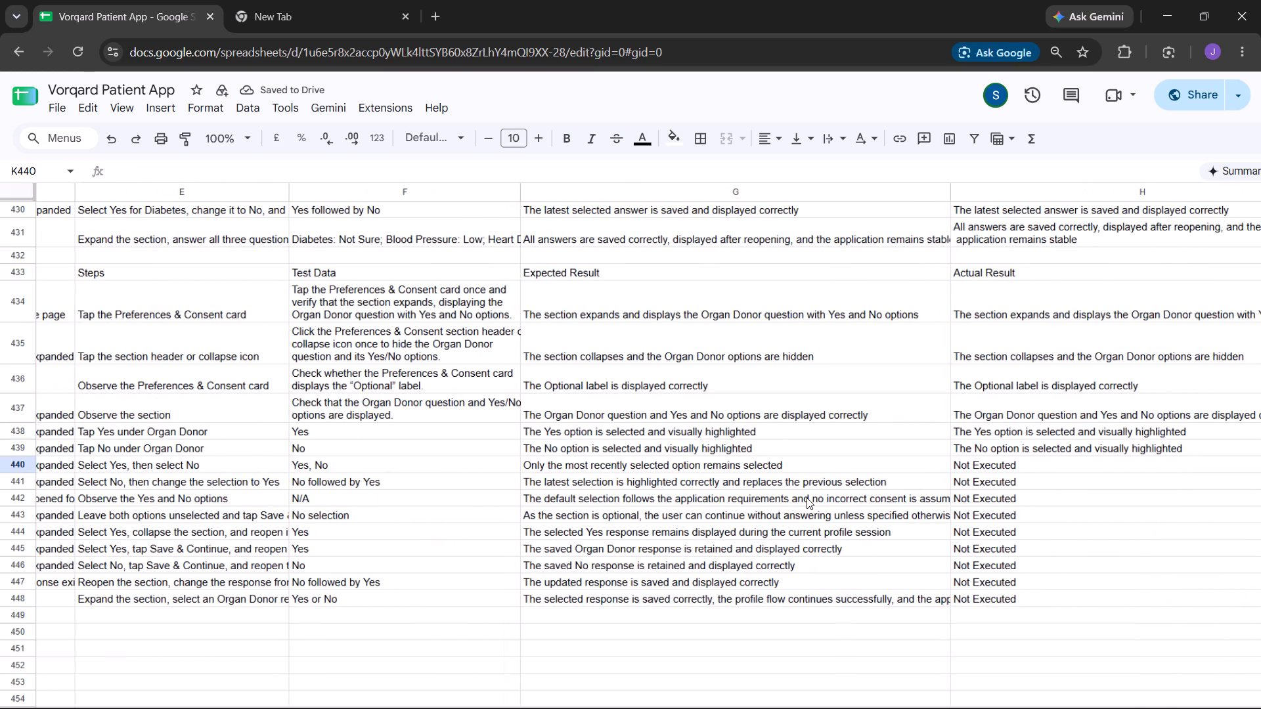
scroll(807, 498, right, 2)
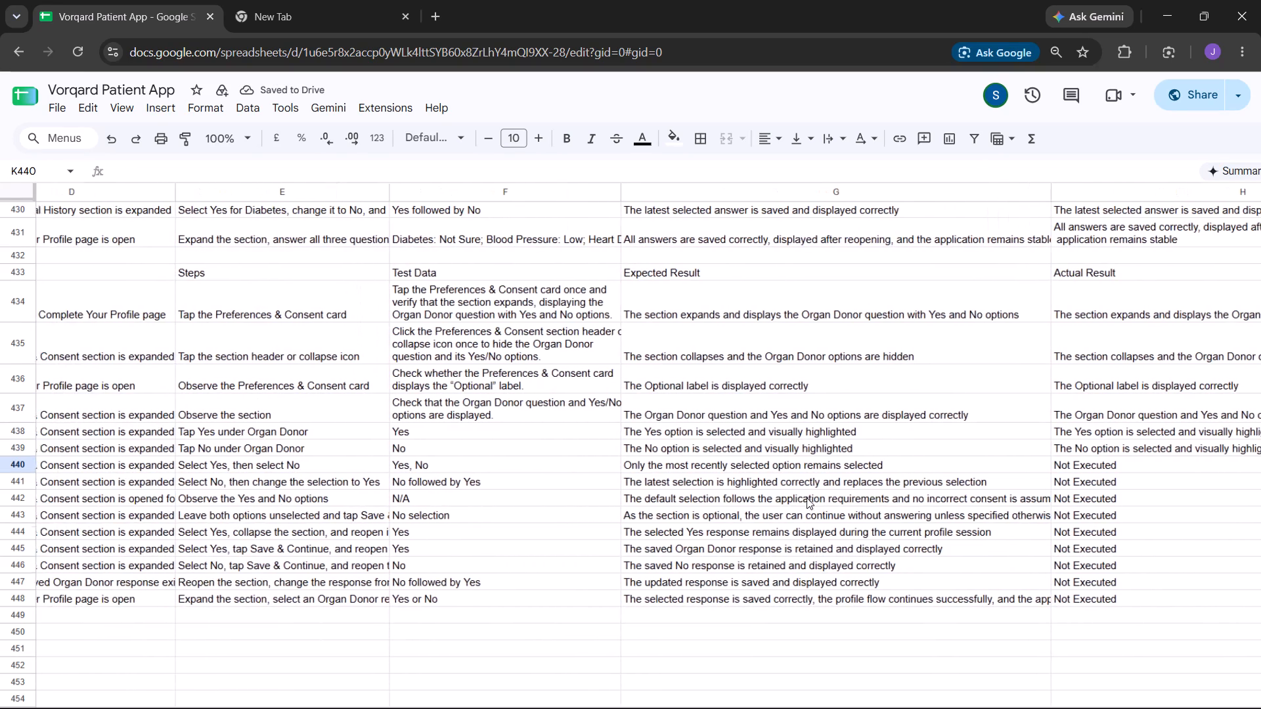
scroll(807, 498, right, 1)
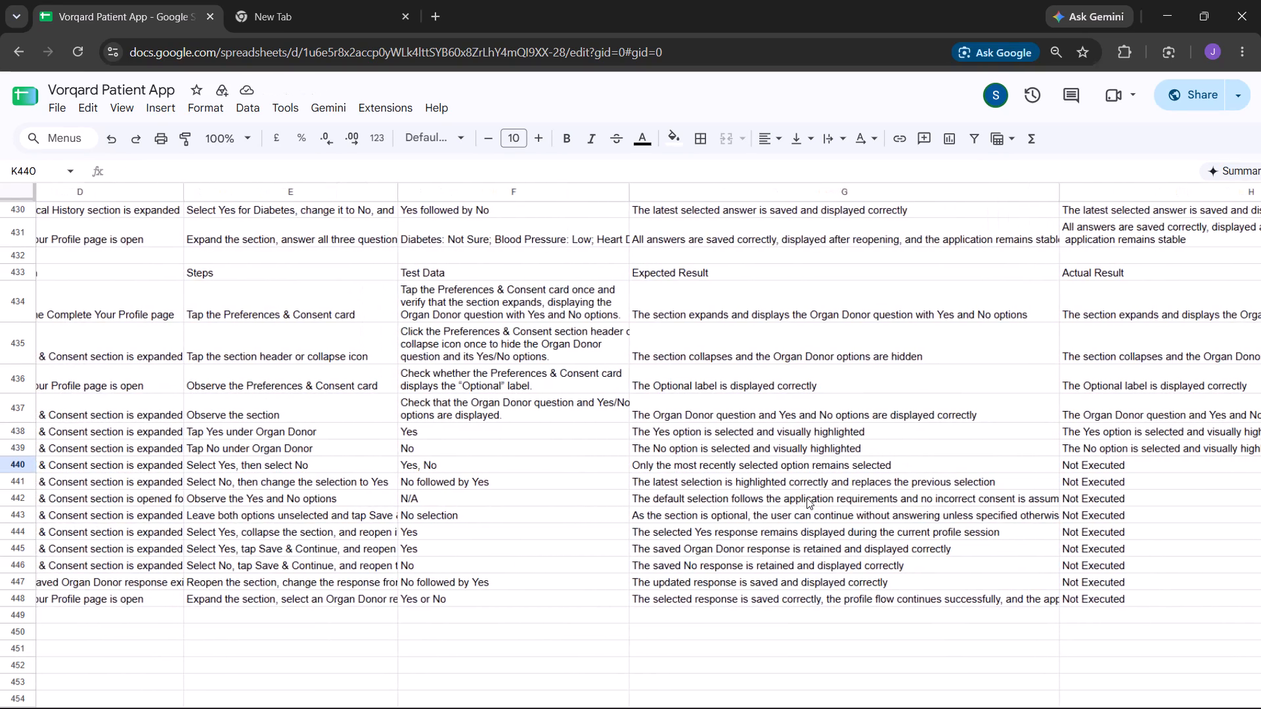
scroll(807, 498, left, 3)
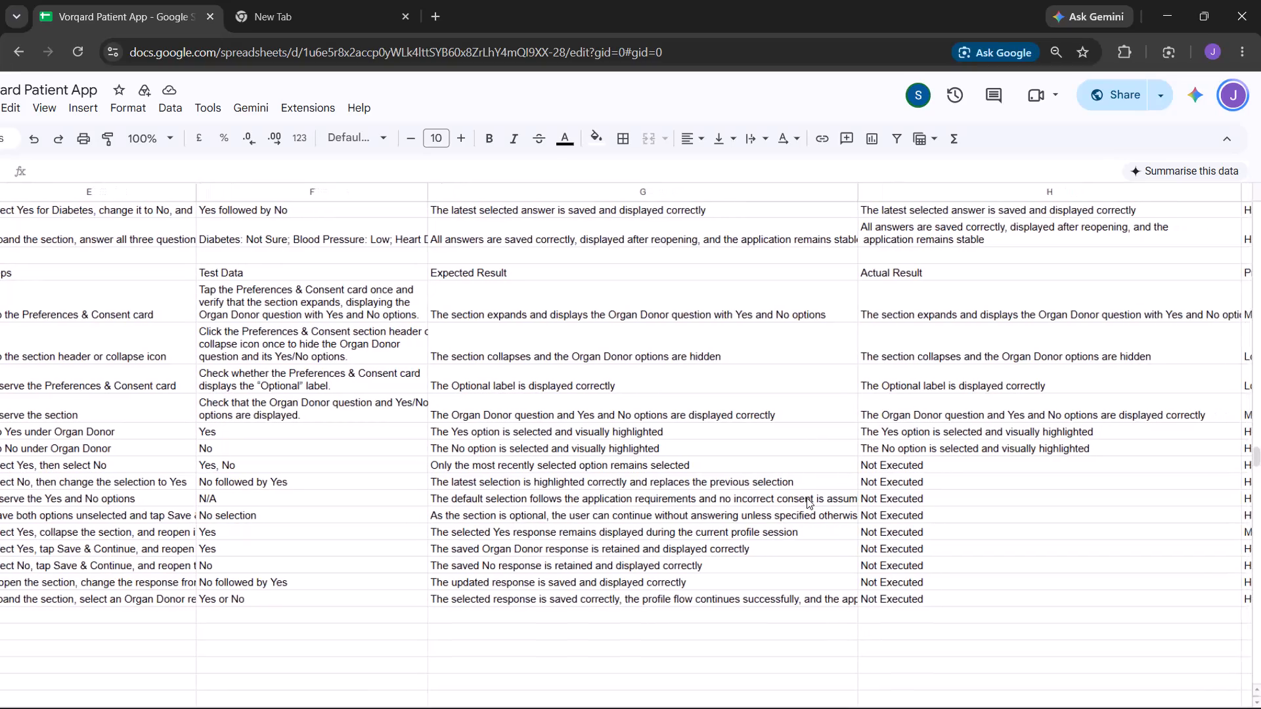
double_click(697, 460)
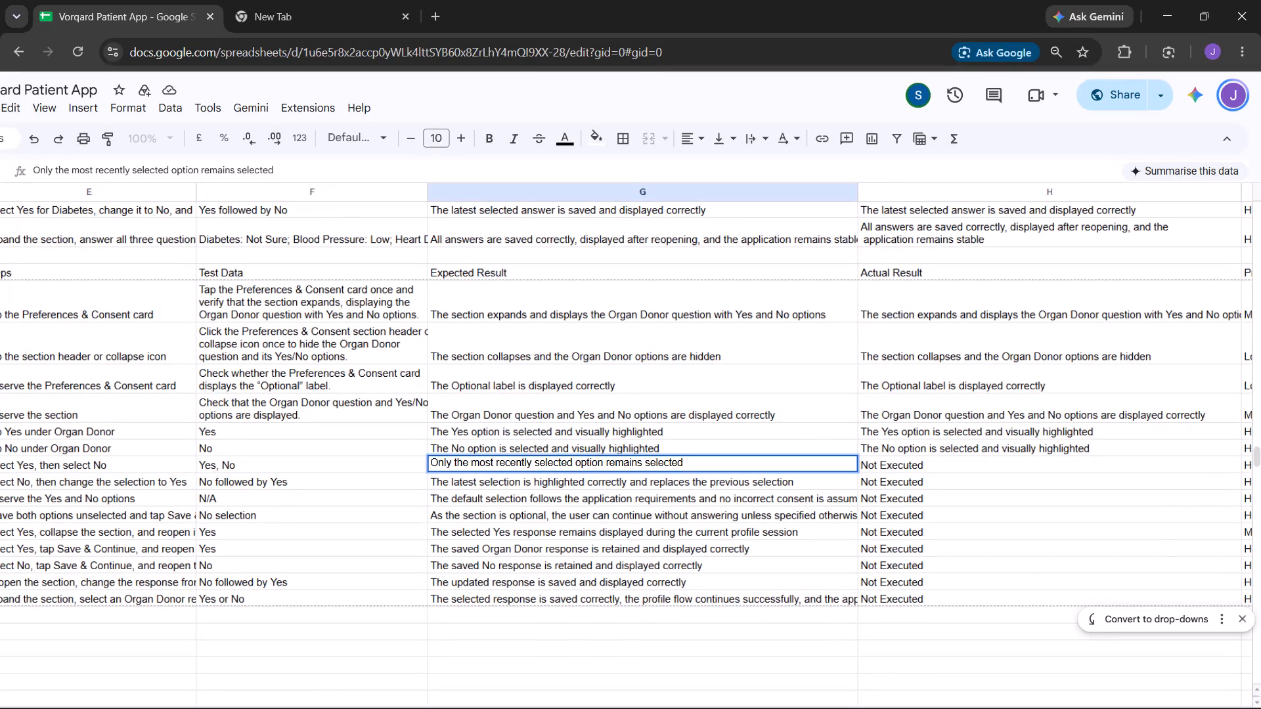
key(ctrl+a)
key(ctrl+c)
double_click(990, 467)
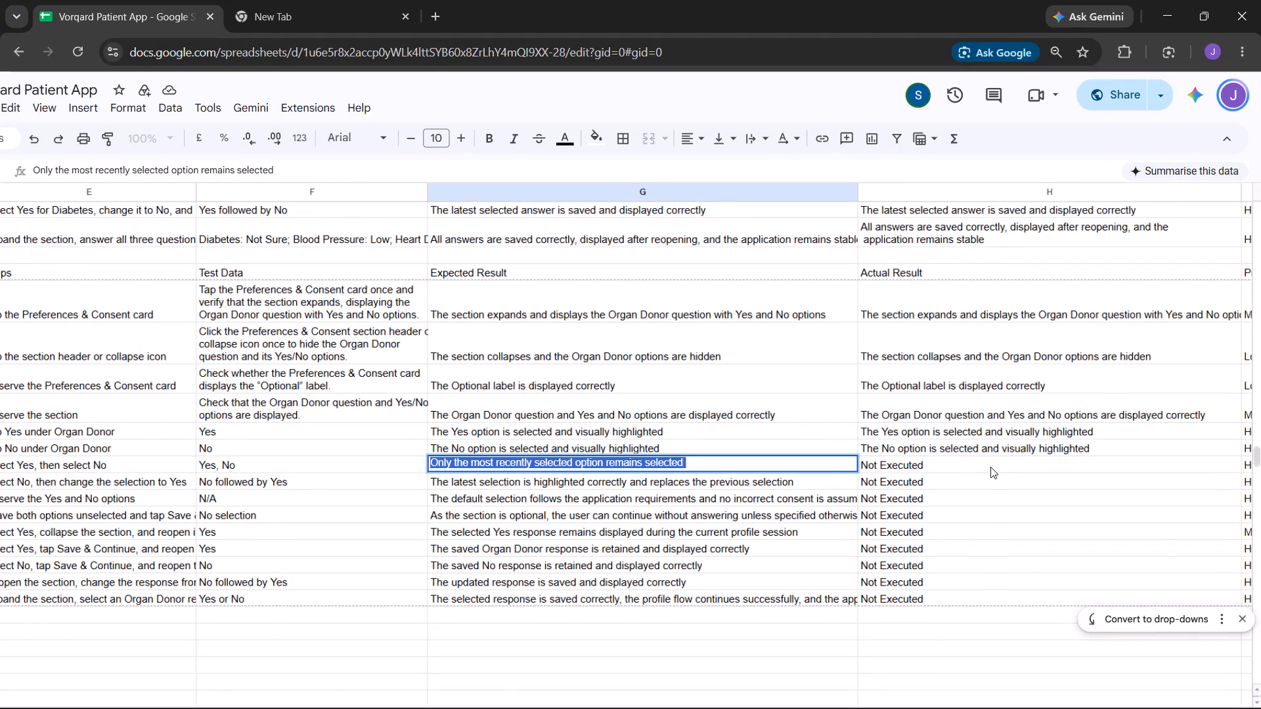
key(ctrl+a)
key(ctrl+v)
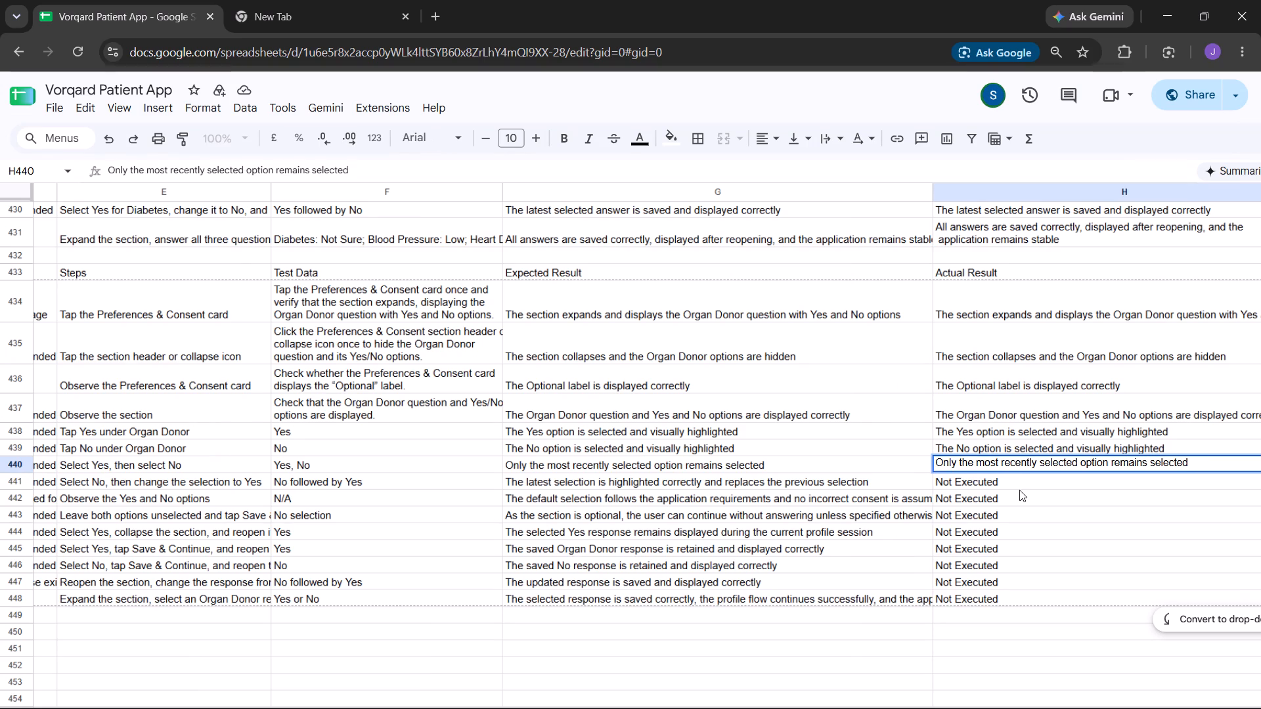
click(1019, 490)
Replace the status of the "Select Yes, then select No" test case in row 440 with "Pass".
scroll(1019, 490, left, 2)
double_click(1136, 462)
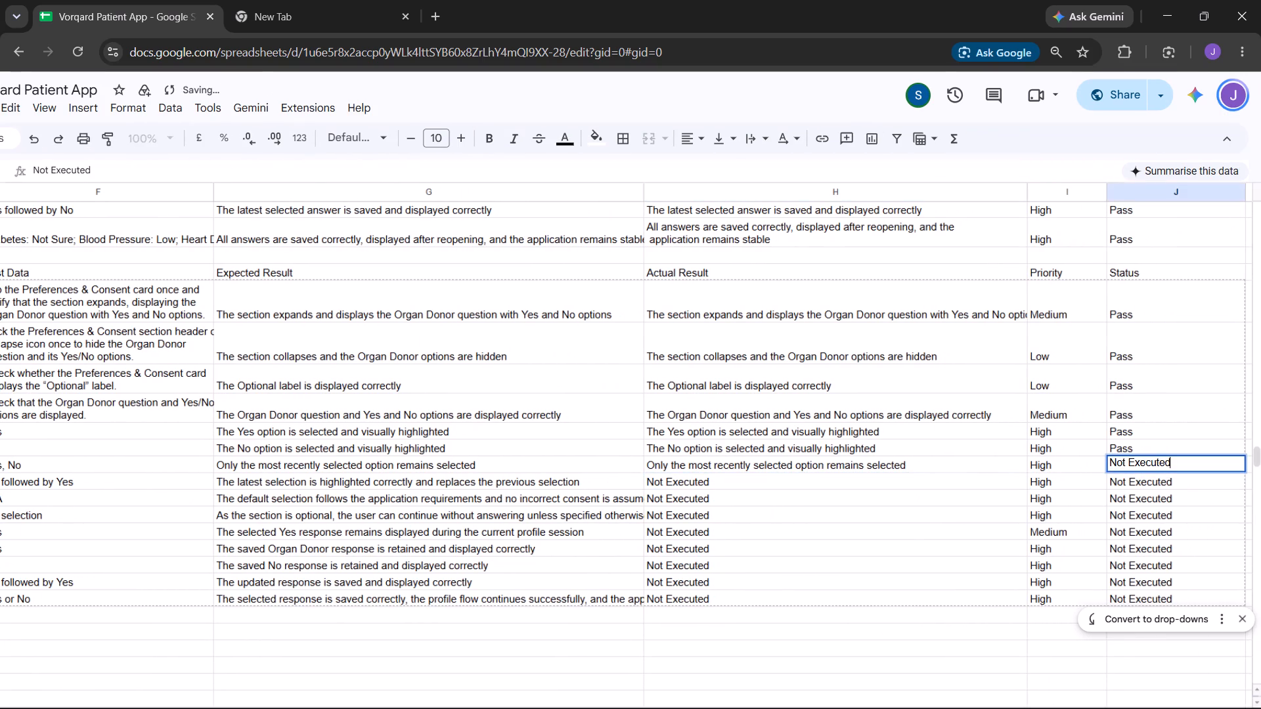
key(ctrl+a)
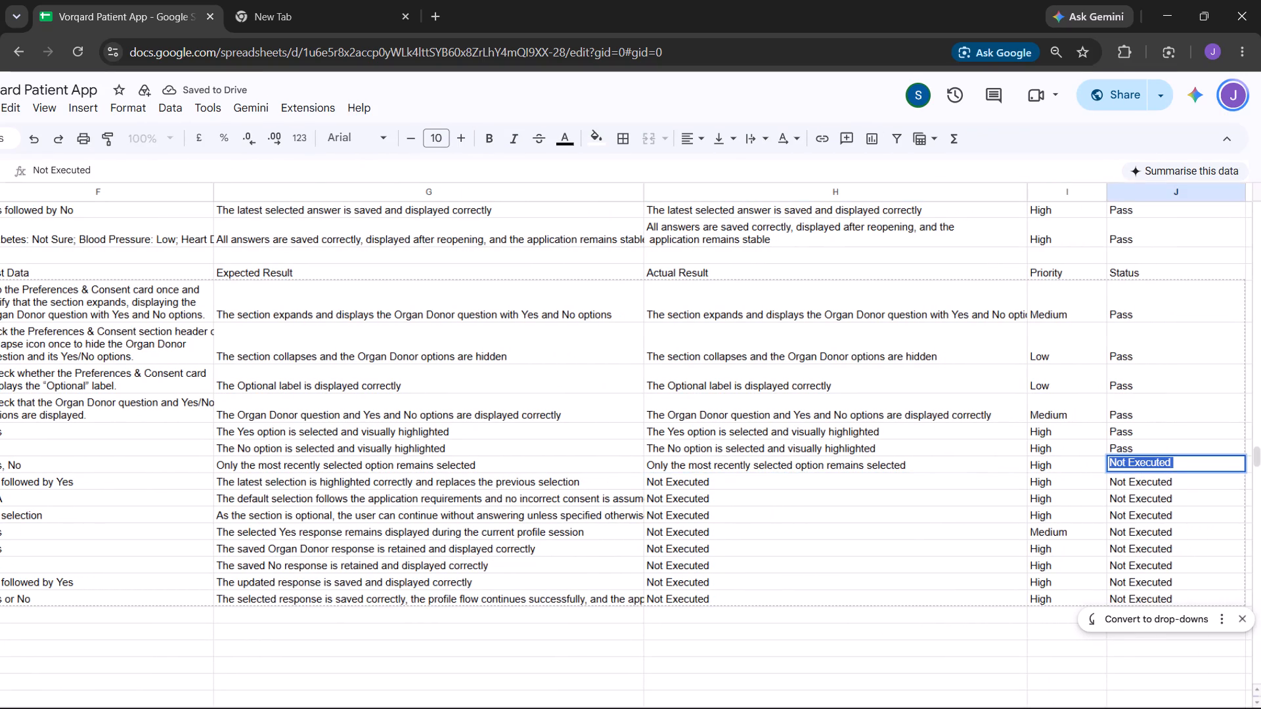
key(BackSpace)
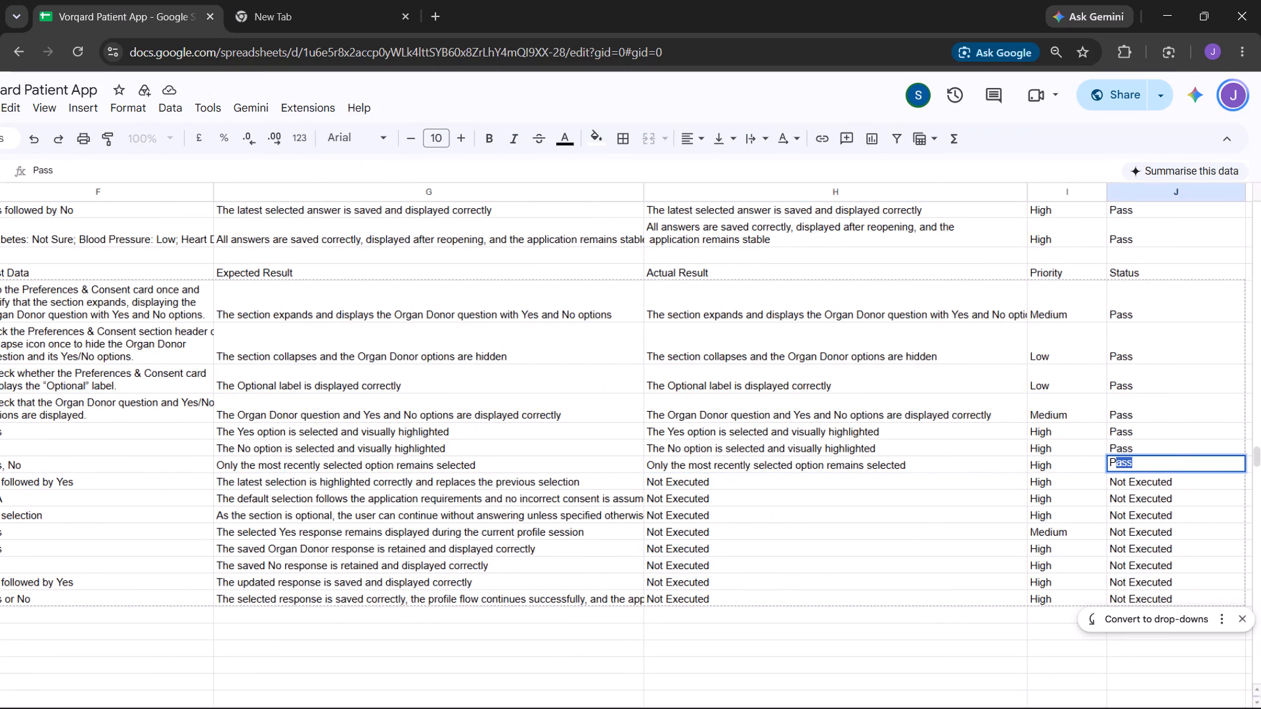
key(Return)
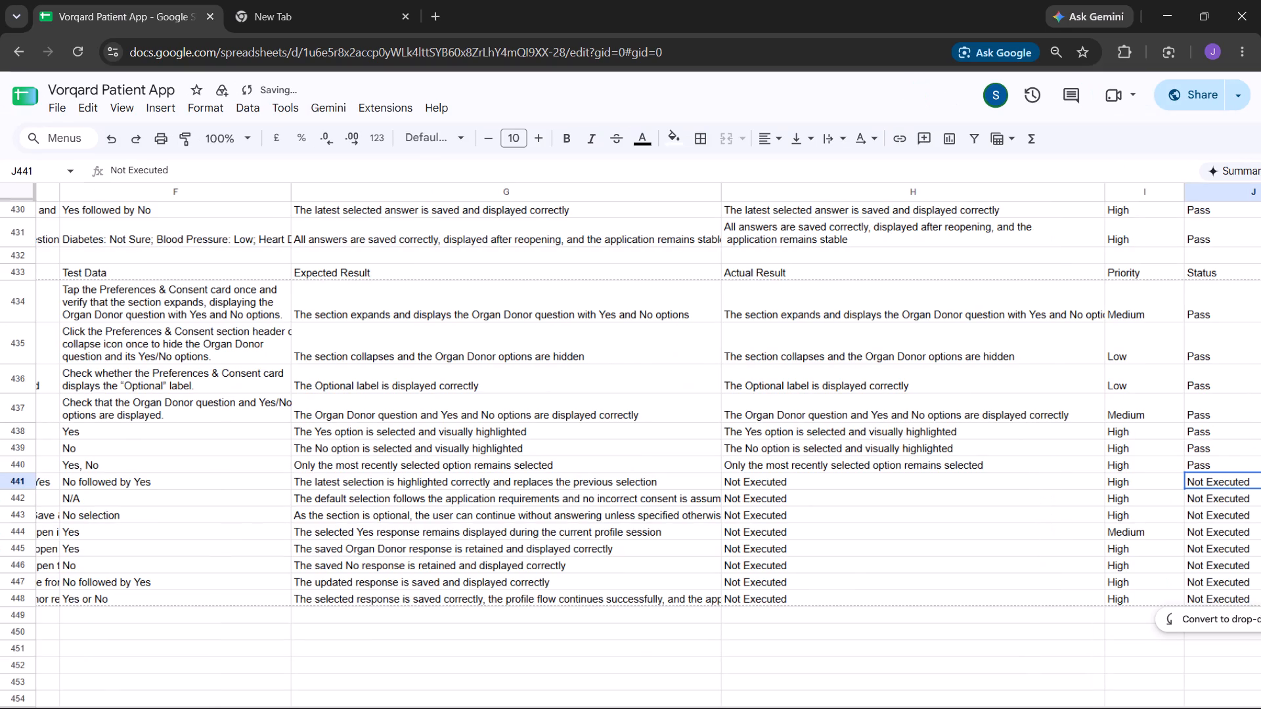
Copy row 441's expected result, "The latest selection is highlighted correctly and replaces the previous selection", over its actual result.
scroll(928, 448, right, 1)
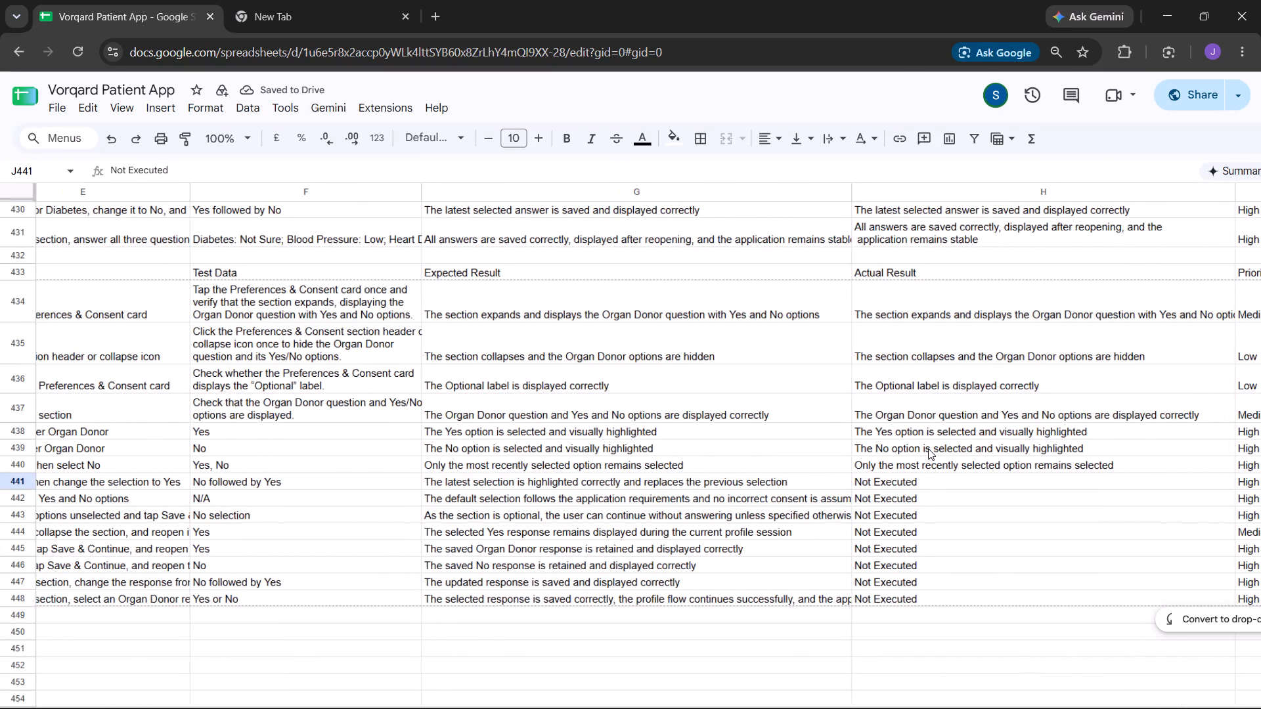
scroll(928, 448, right, 1)
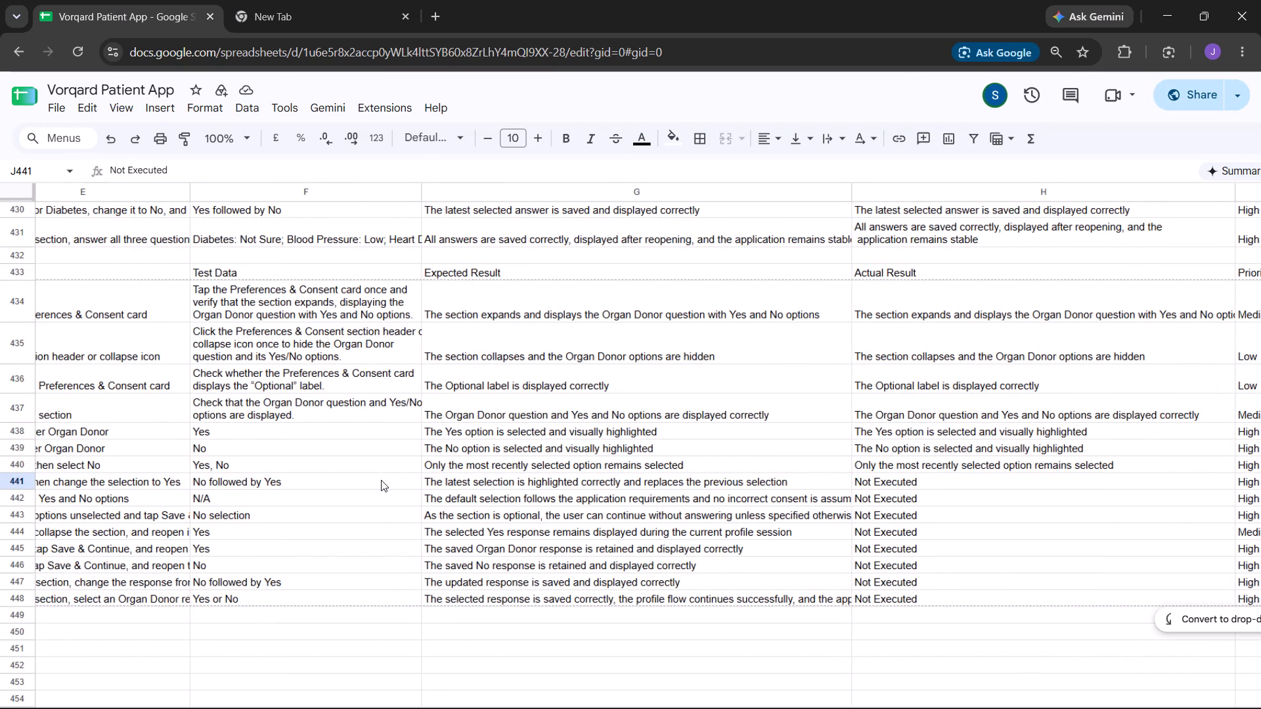
scroll(422, 449, right, 1)
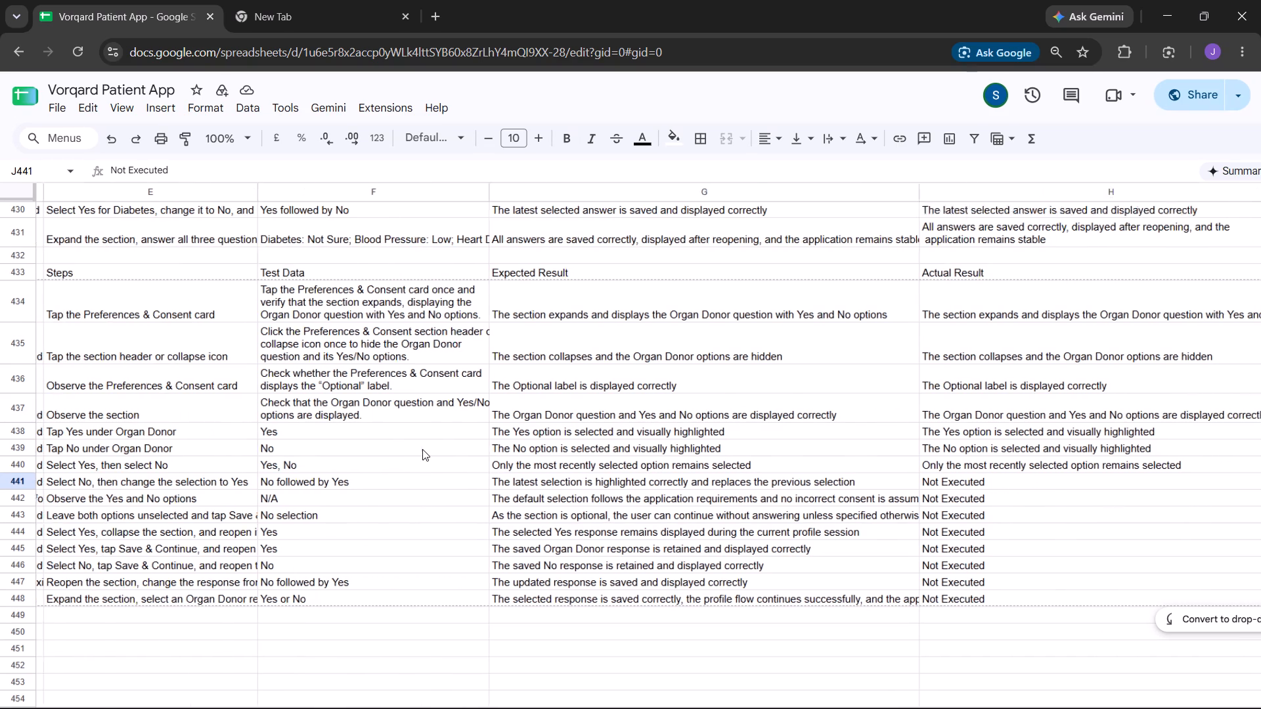
scroll(422, 449, right, 2)
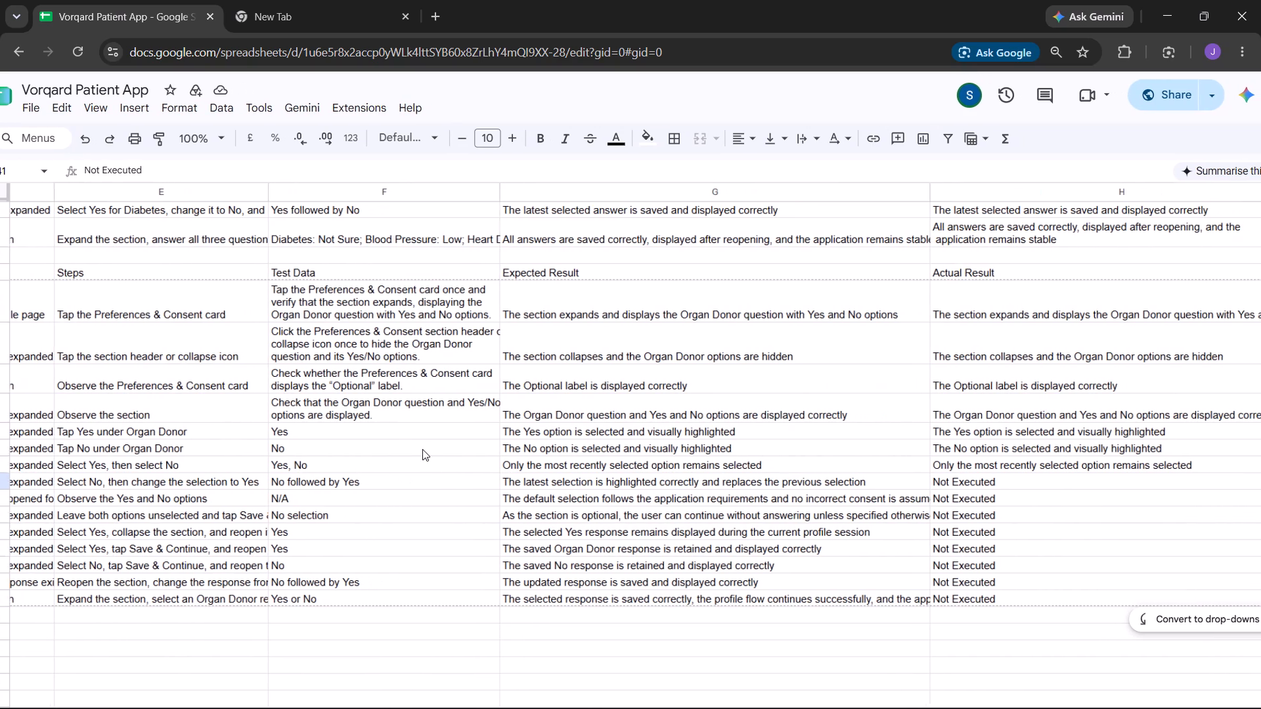
scroll(422, 449, right, 1)
scroll(422, 449, left, 1)
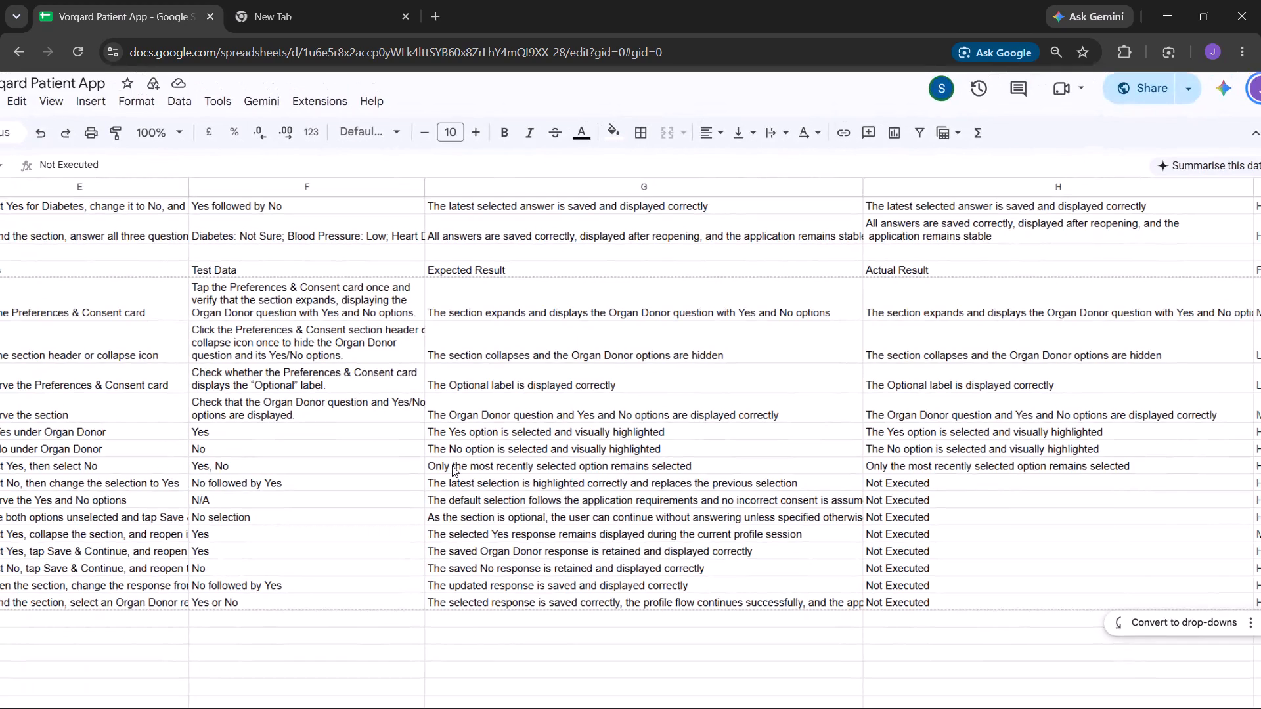
double_click(738, 475)
key(ctrl+a)
key(ctrl+c)
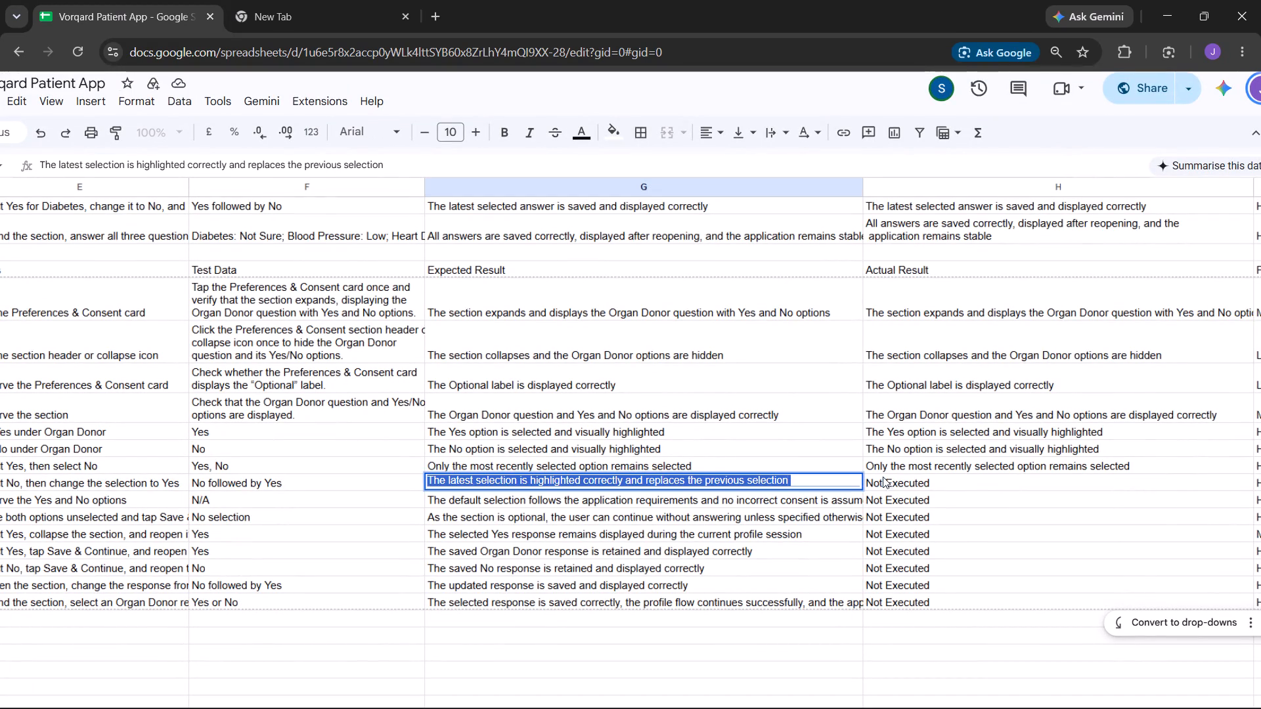
double_click(984, 486)
key(ctrl+a)
key(ctrl+v)
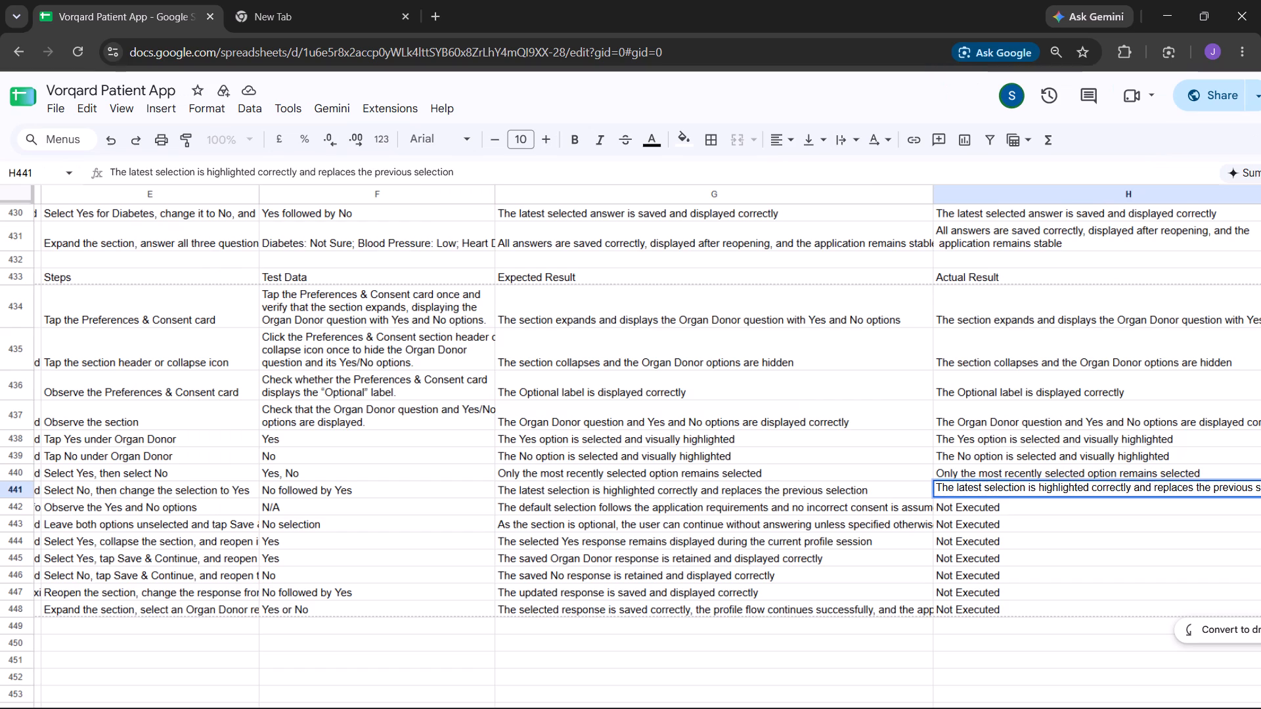
click(1014, 512)
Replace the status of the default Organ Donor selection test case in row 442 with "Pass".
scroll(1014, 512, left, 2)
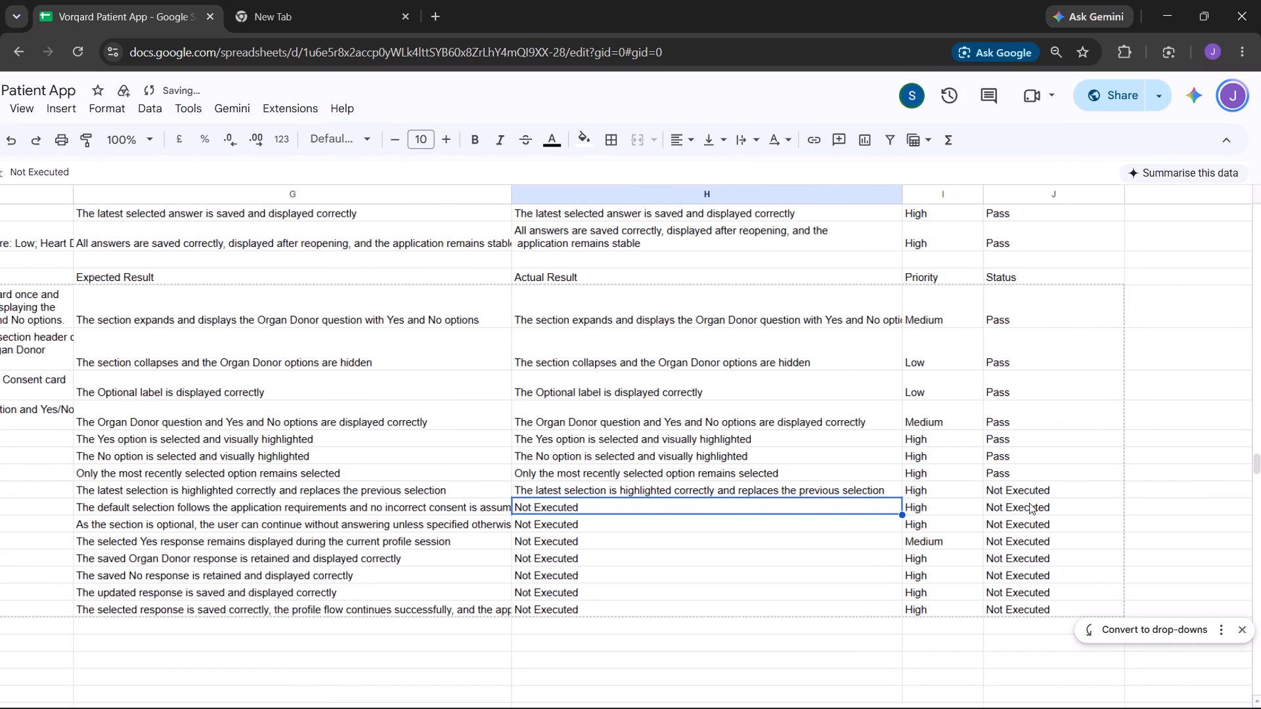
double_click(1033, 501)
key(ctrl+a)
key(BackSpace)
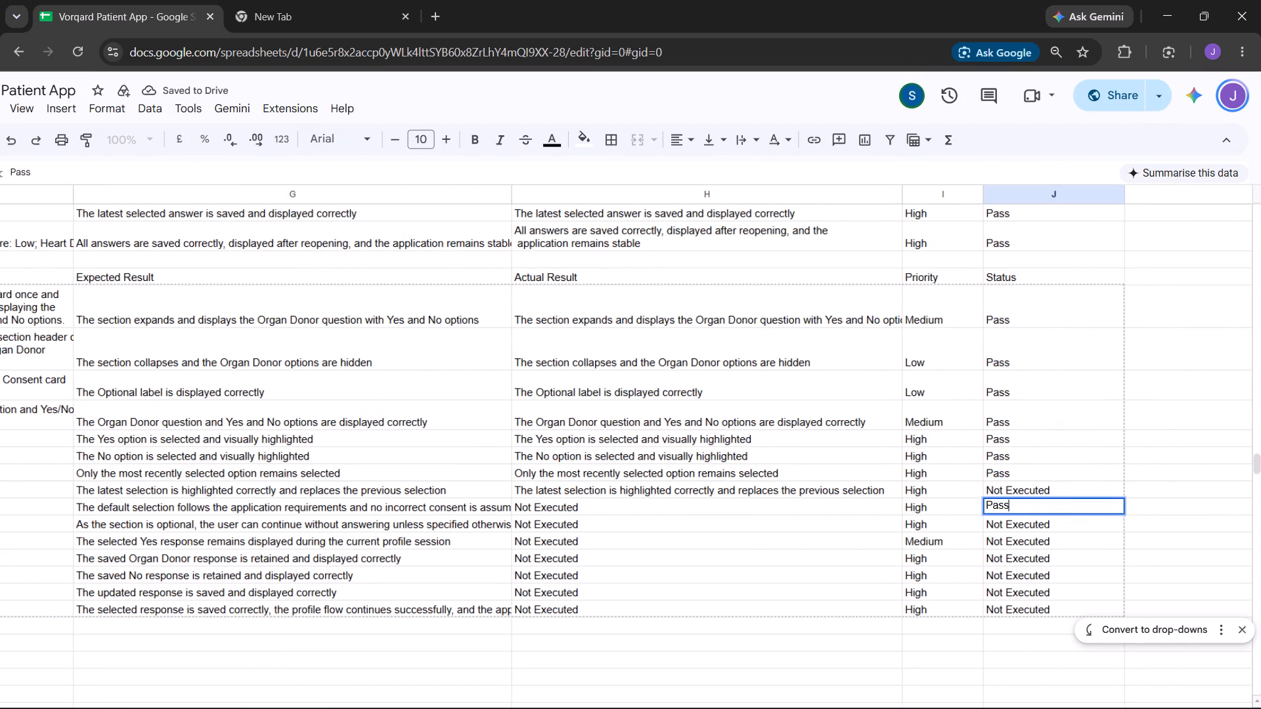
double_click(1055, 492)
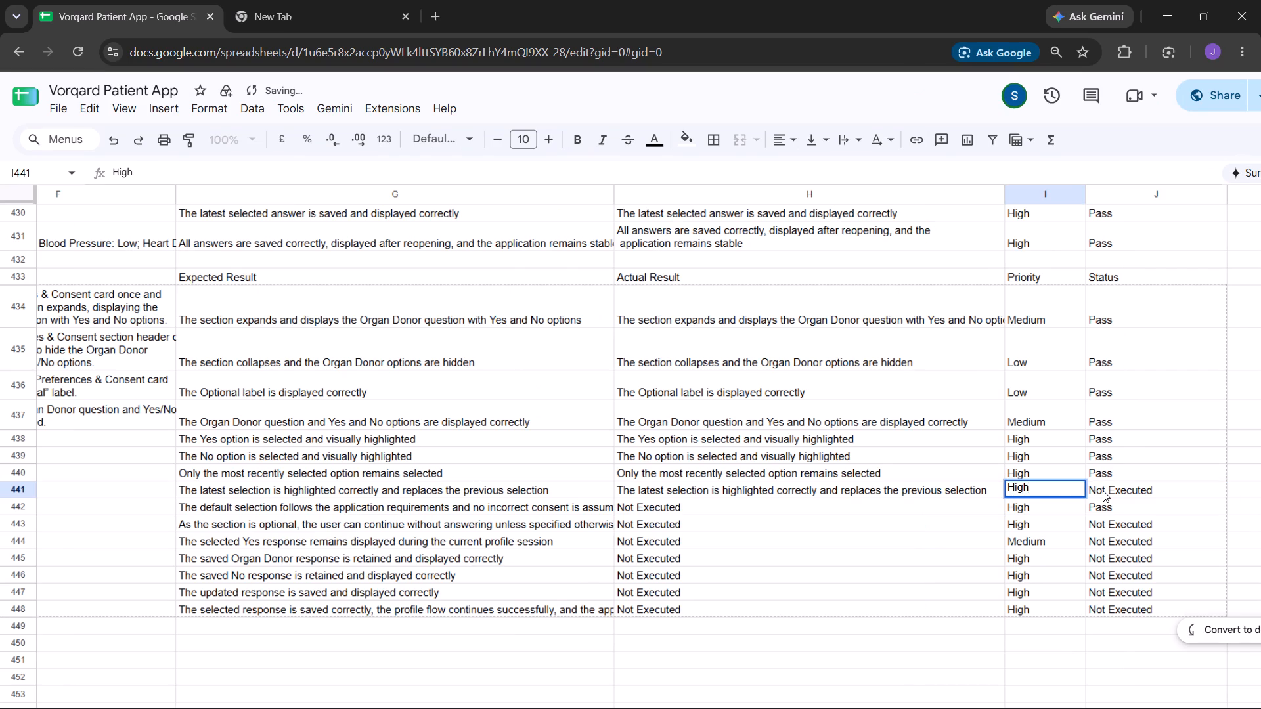
Replace the status of the "Select No, then change the selection to Yes" test case in row 441 with "Pass".
double_click(1103, 490)
key(ctrl+a)
key(ctrl+BackSpace)
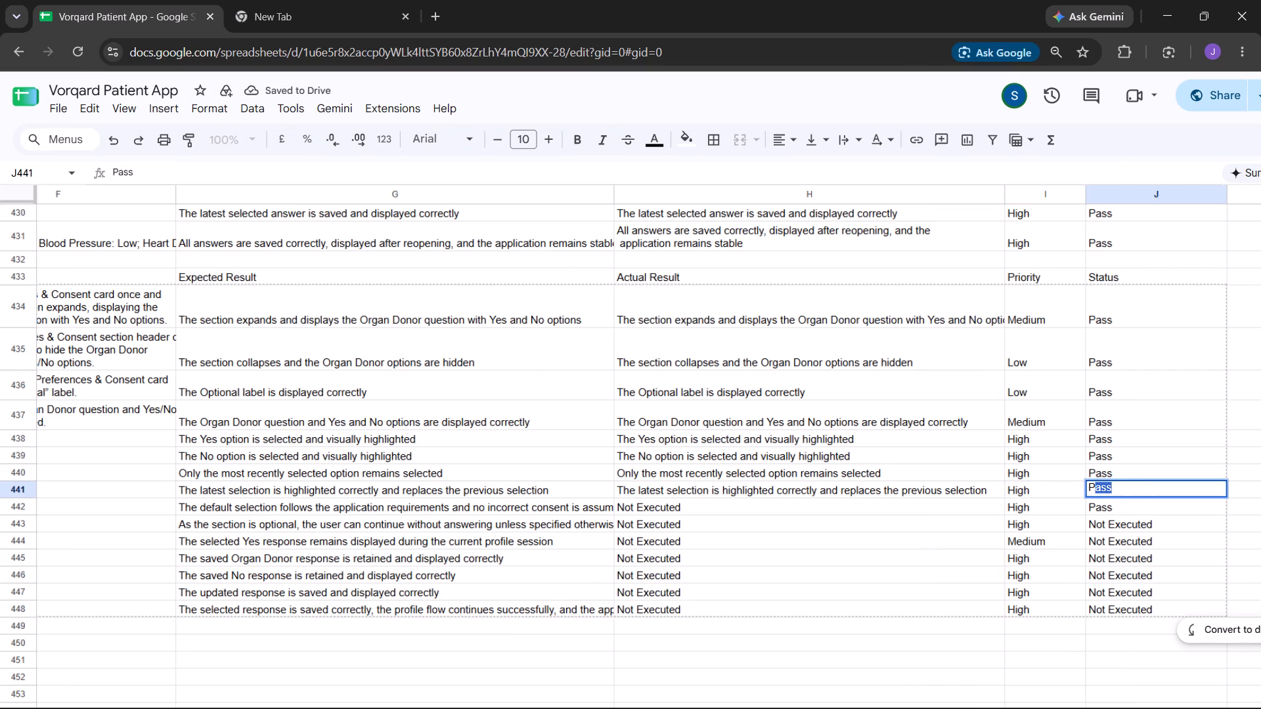
key(Return)
Clear the status of the default Organ Donor selection test case in row 442.
scroll(1103, 490, right, 2)
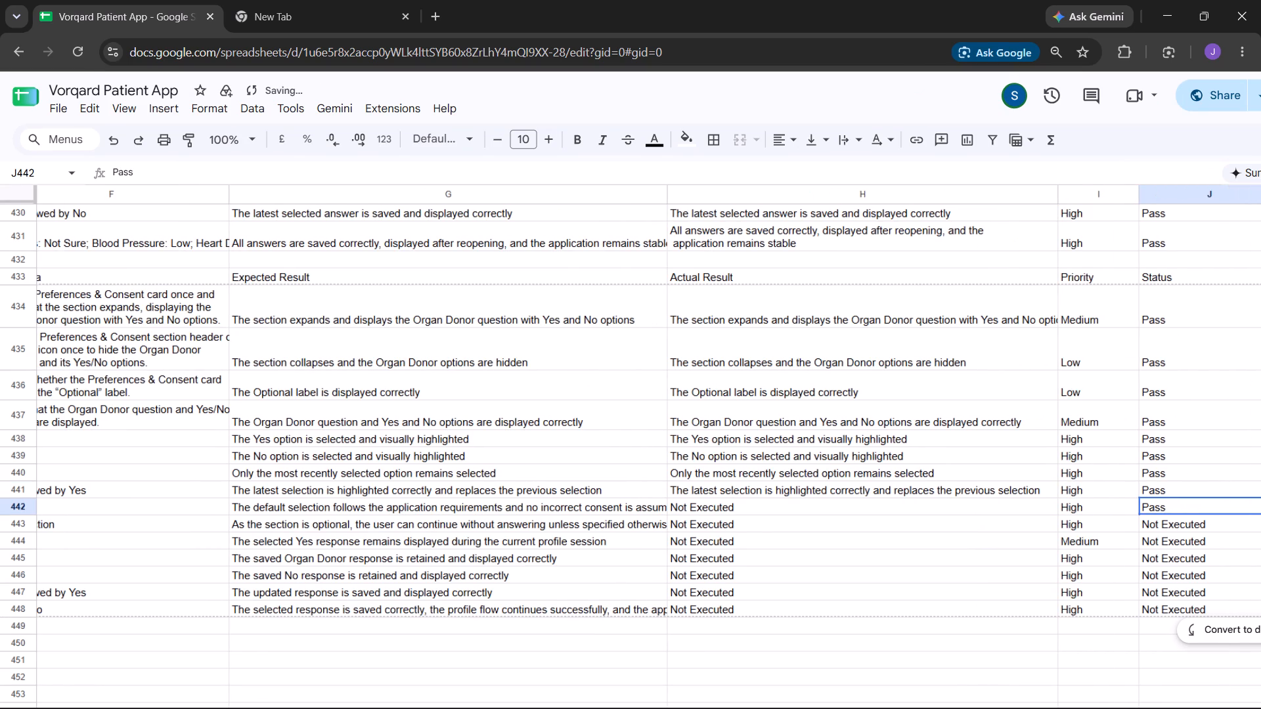
scroll(1103, 490, right, 2)
scroll(737, 480, right, 1)
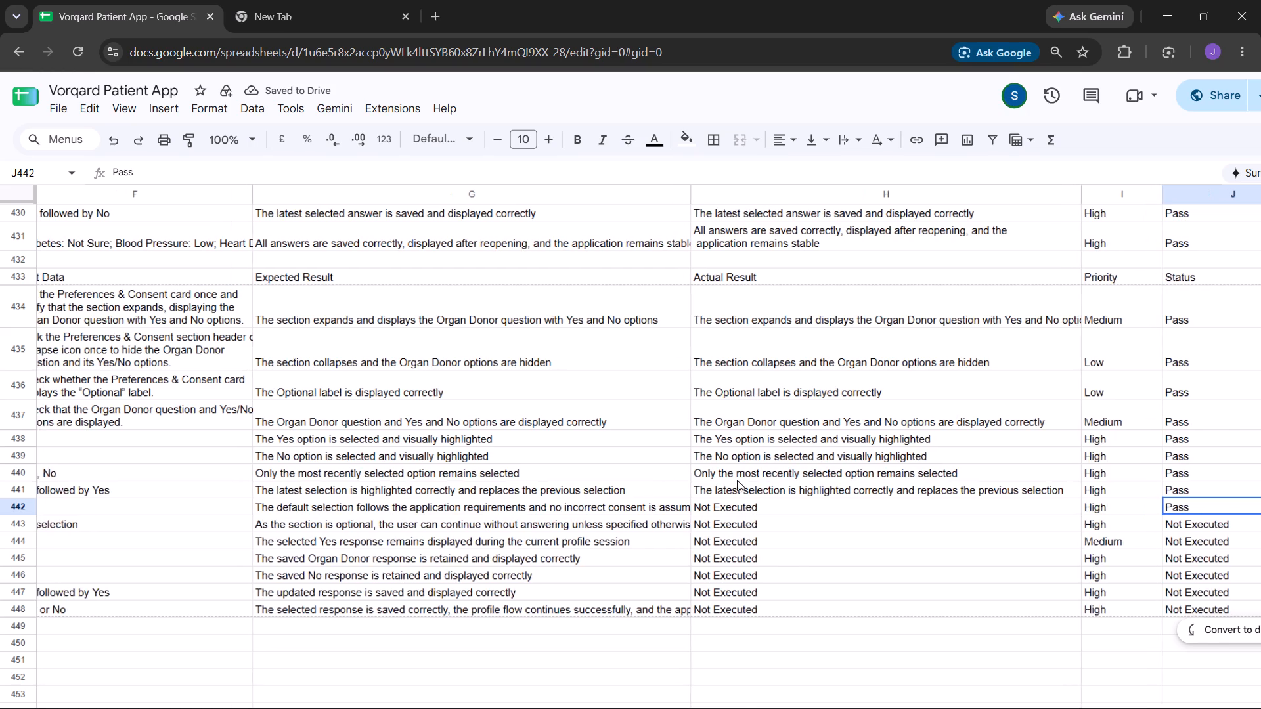
scroll(737, 480, right, 1)
scroll(737, 480, left, 1)
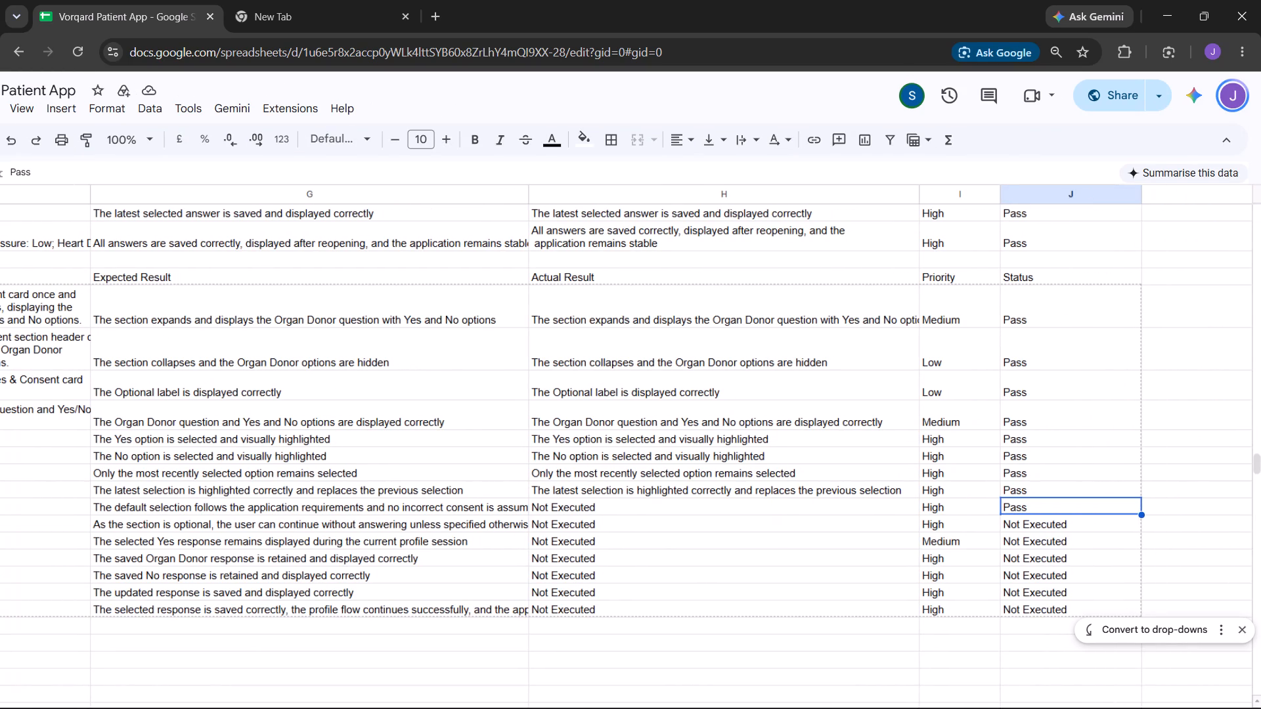
click(1059, 509)
double_click(1061, 505)
key(BackSpace)
key(BackSpace)
key(BackSpace)
key(BackSpace)
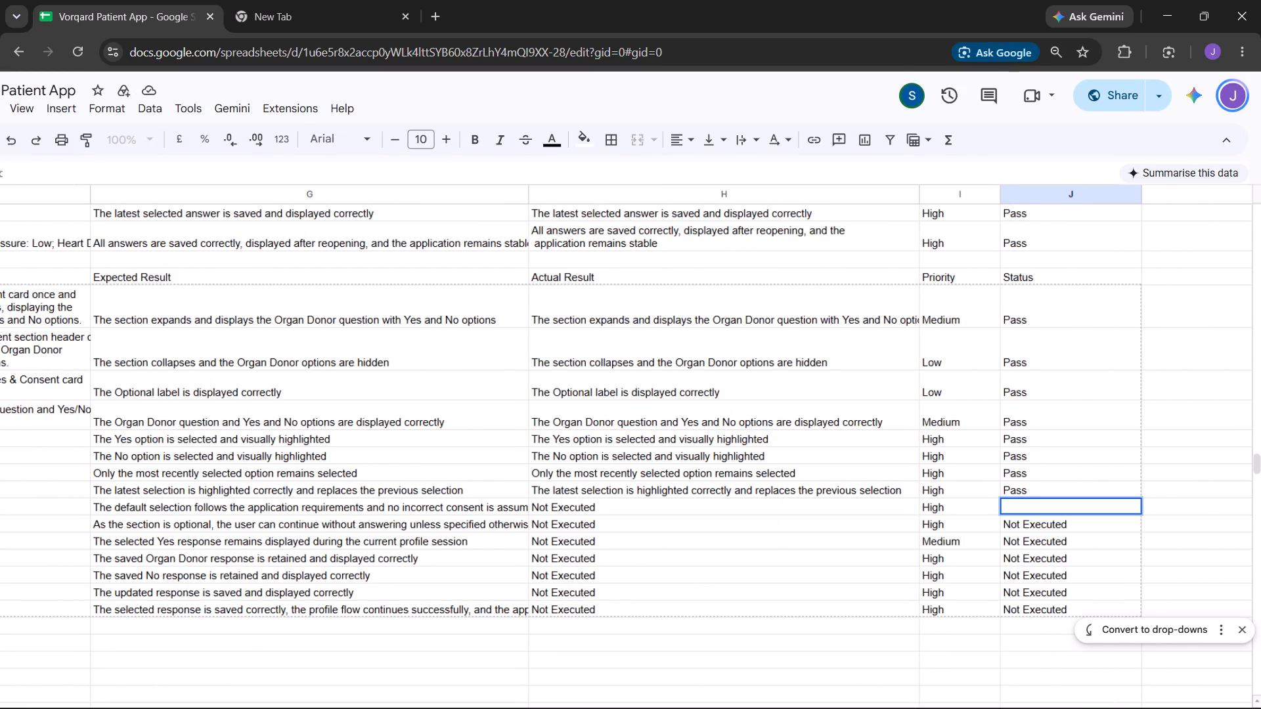
click(486, 515)
scroll(486, 515, right, 3)
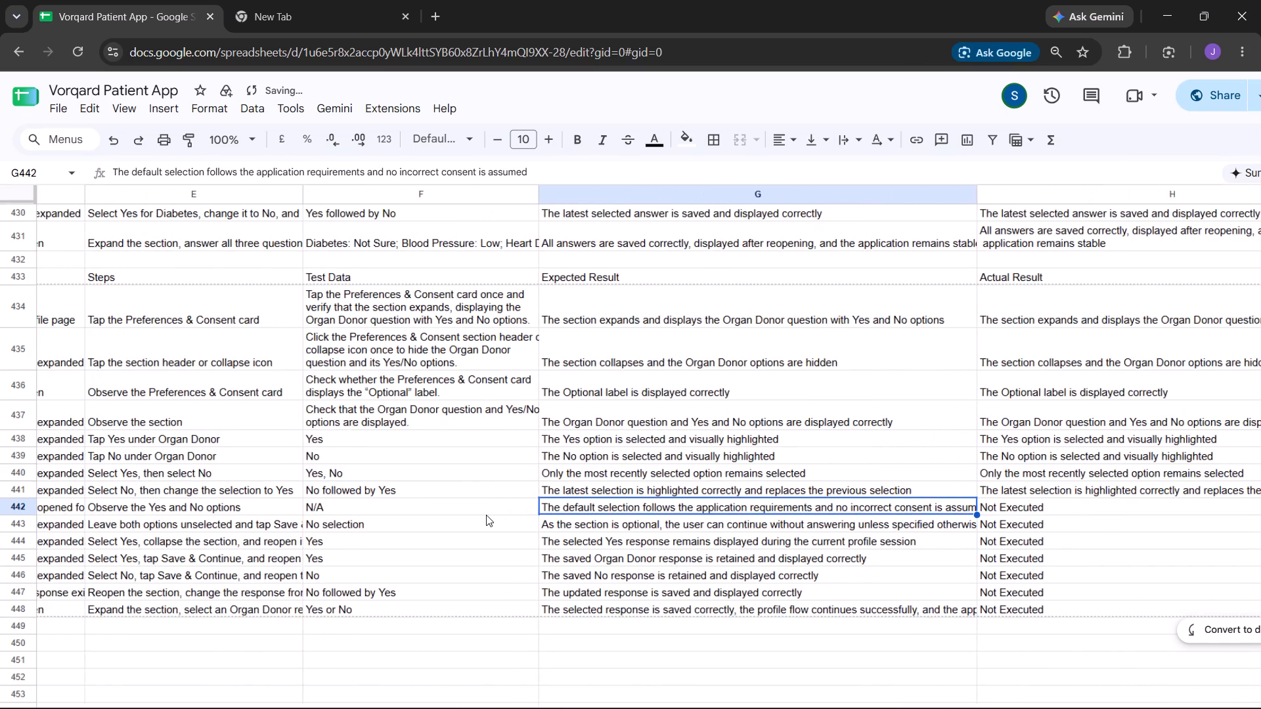
scroll(486, 515, right, 1)
scroll(236, 489, right, 1)
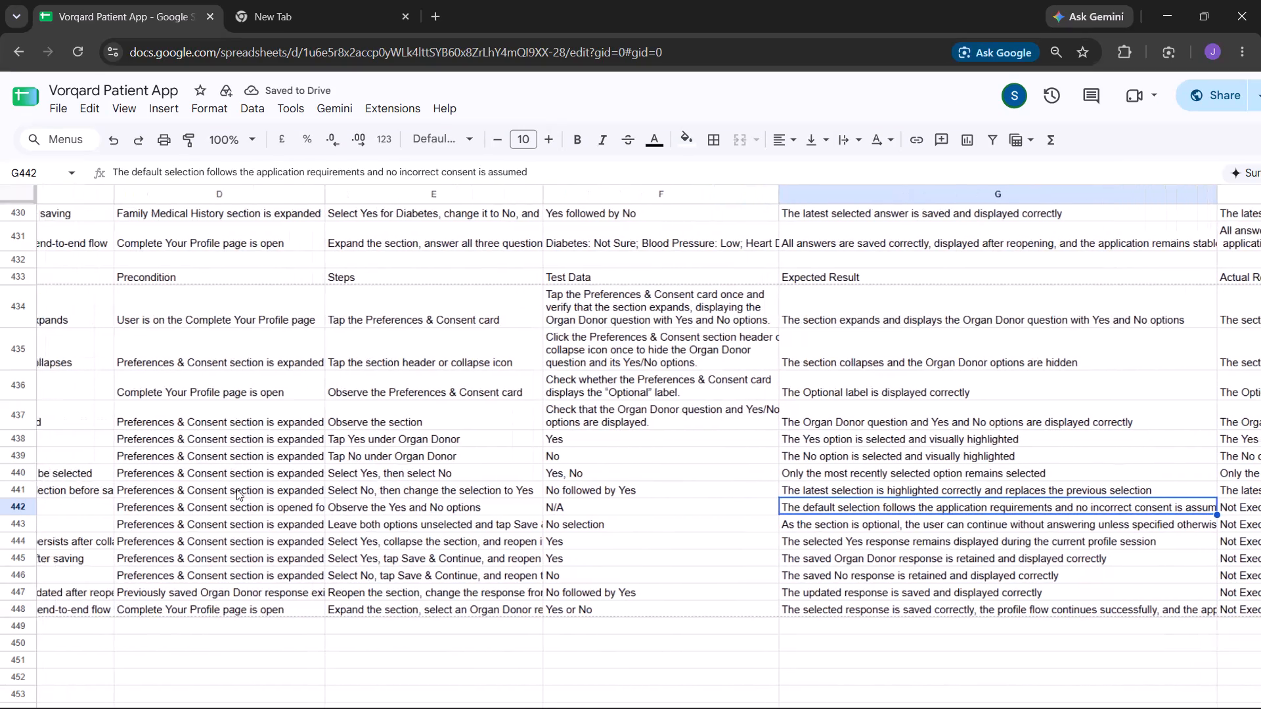
double_click(19, 507)
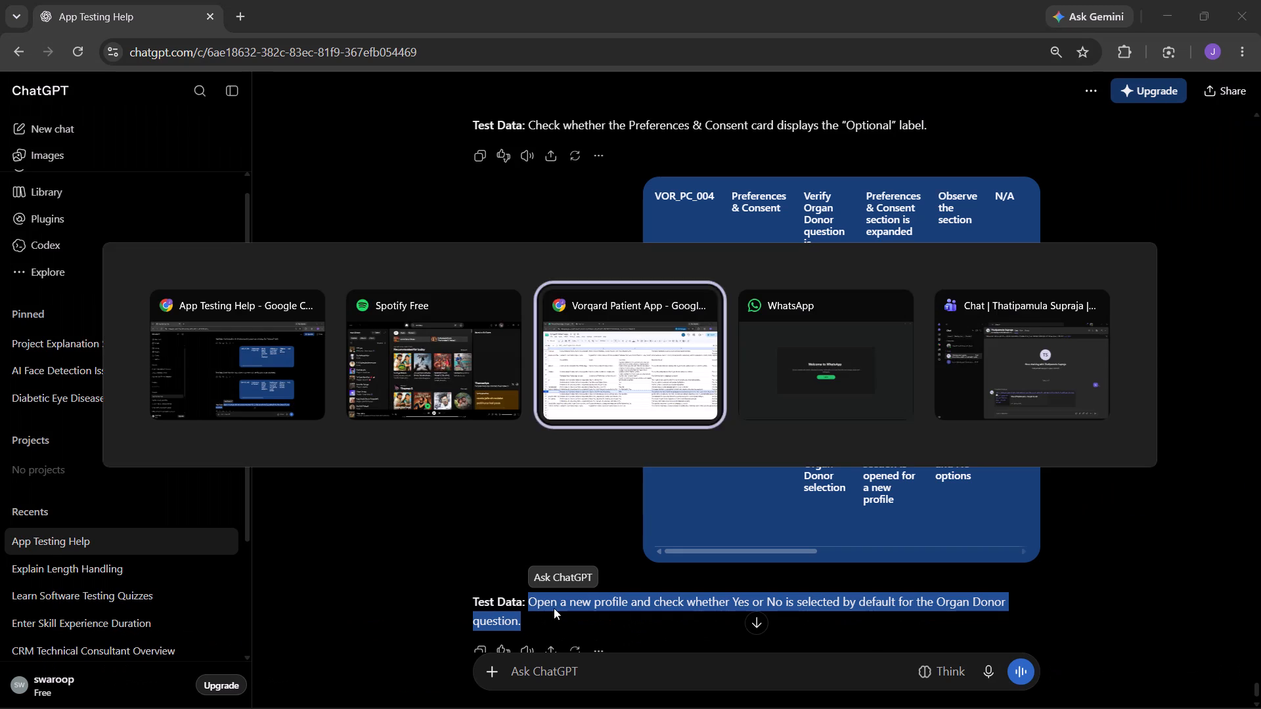
scroll(632, 619, left, 1)
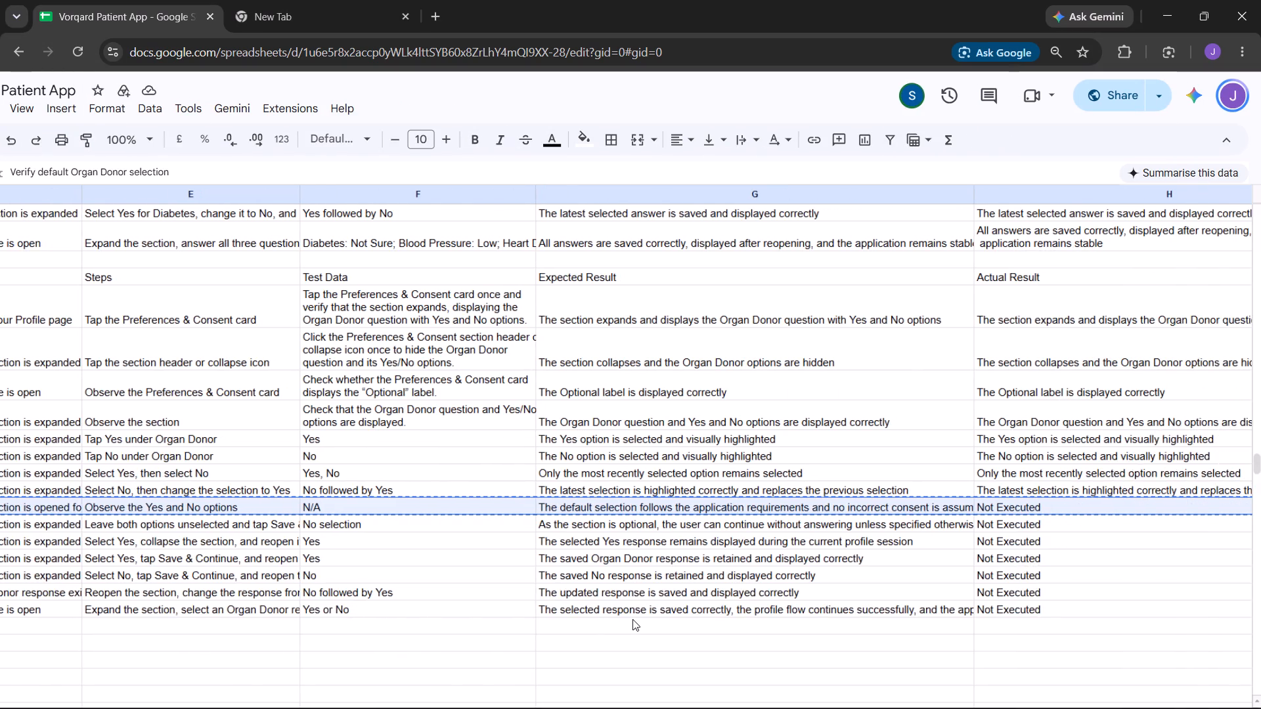
scroll(632, 619, left, 1)
double_click(860, 504)
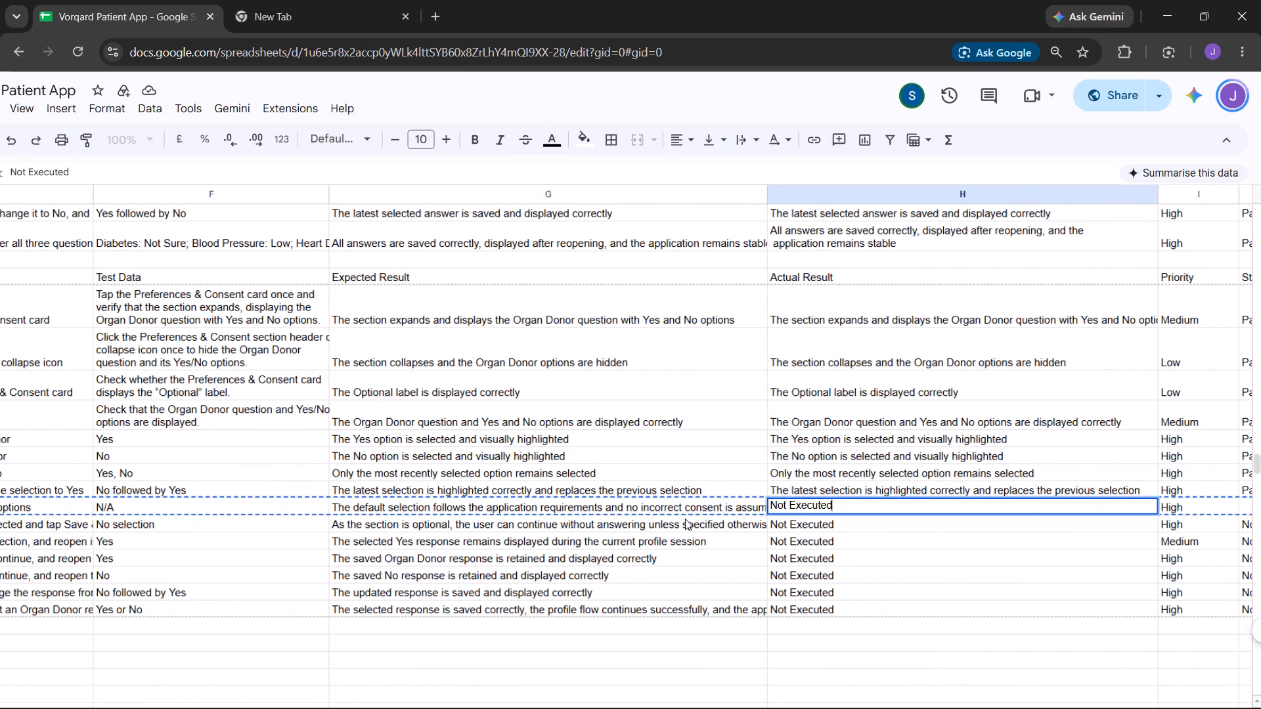
scroll(549, 520, up, 1)
double_click(143, 542)
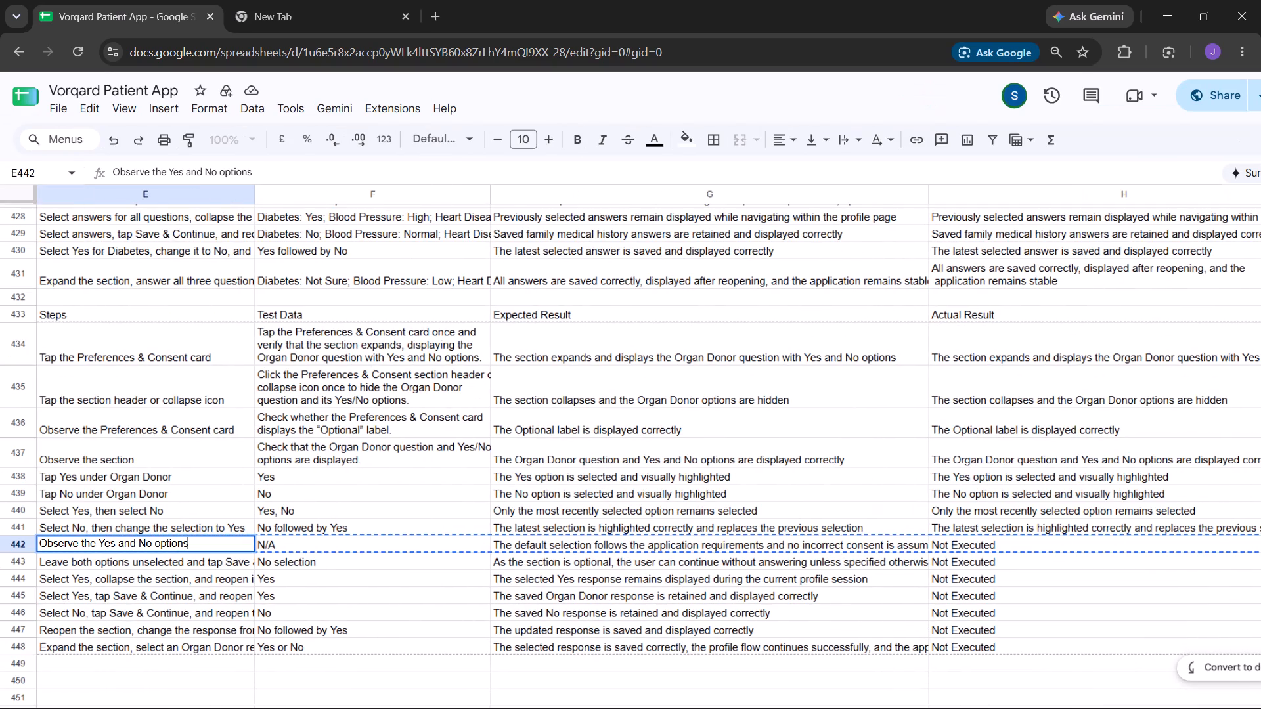
double_click(309, 542)
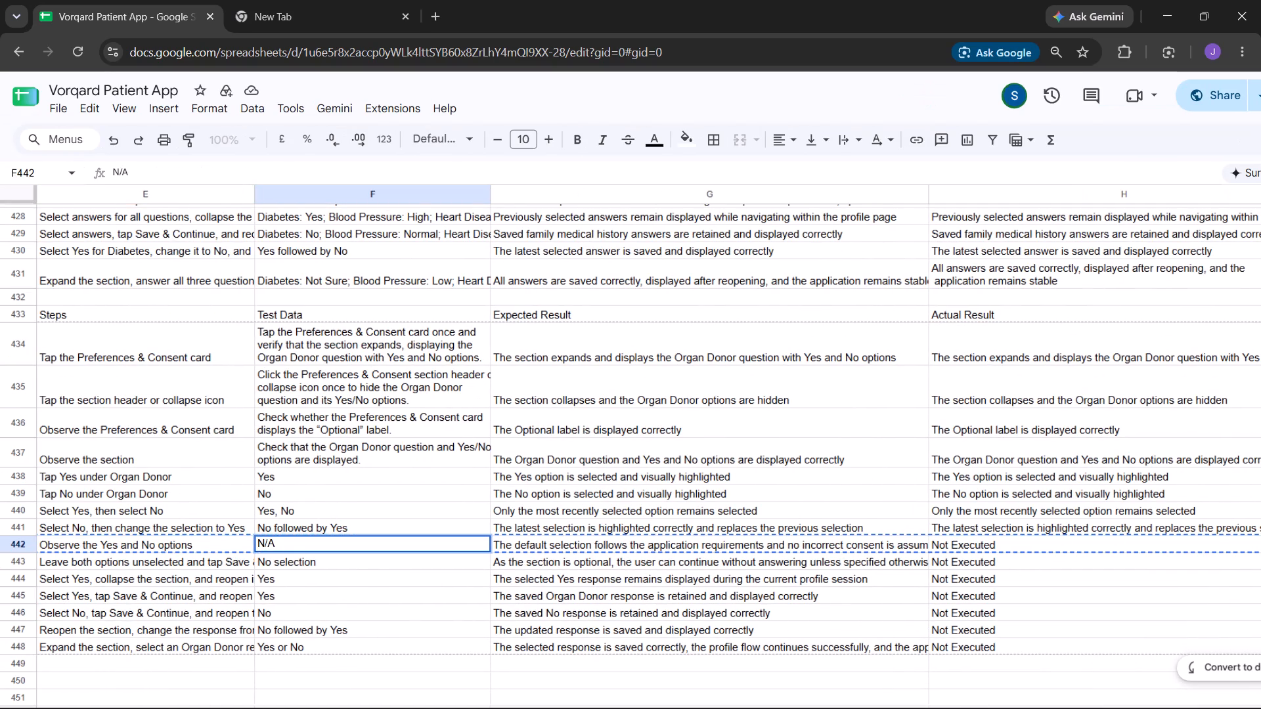
key(ctrl+a)
key(ctrl+v)
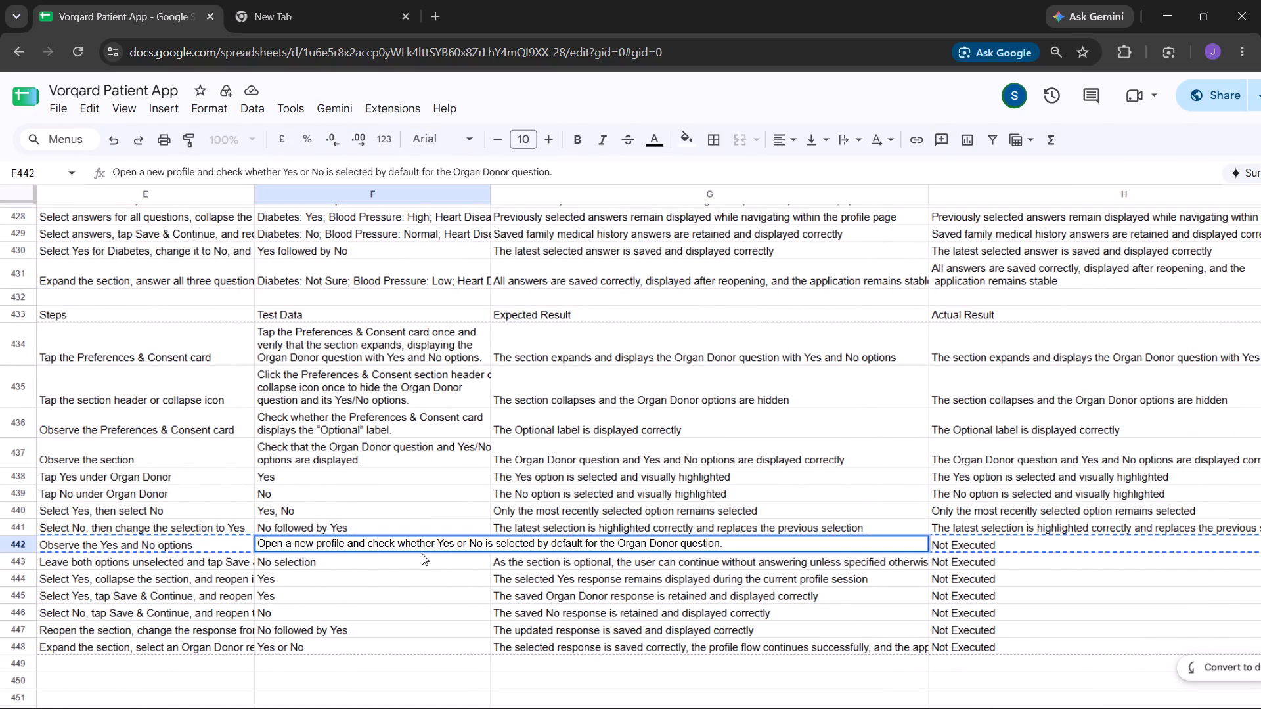
Split row 442's test data into three lines, breaking after "Yes or No" and after "Organ Donor".
click(485, 546)
key(ctrl+Return)
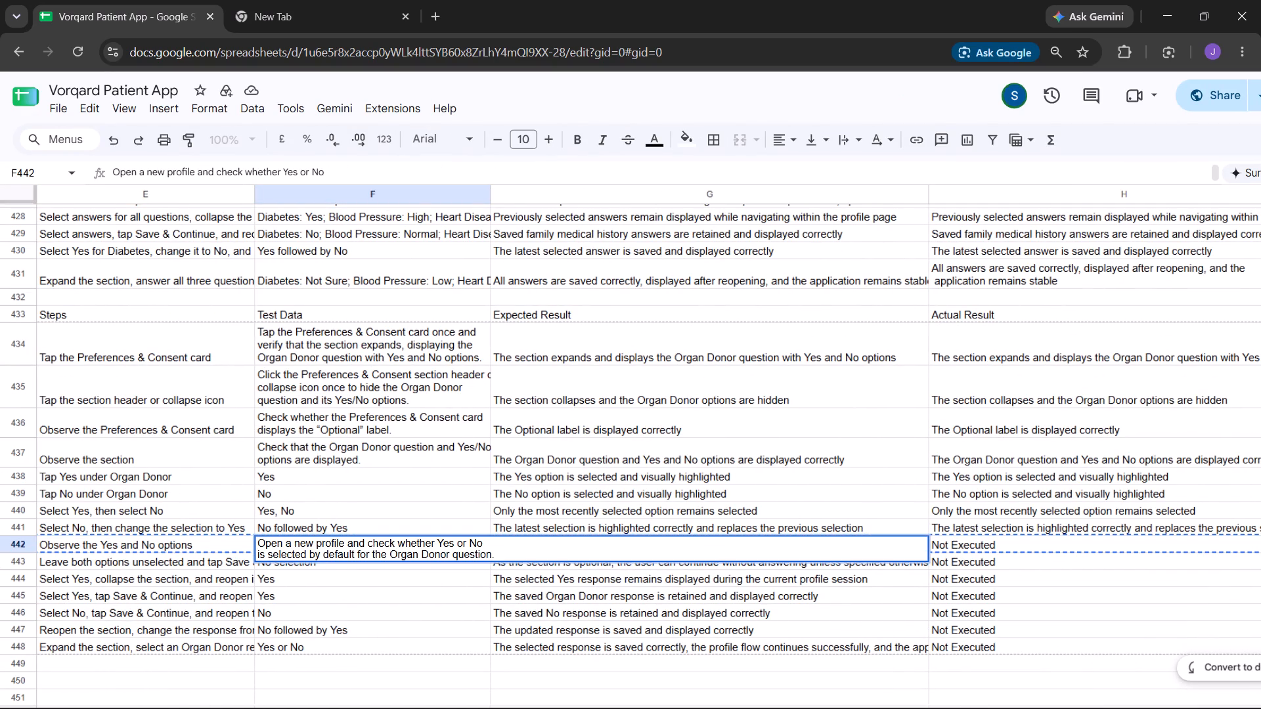
click(453, 555)
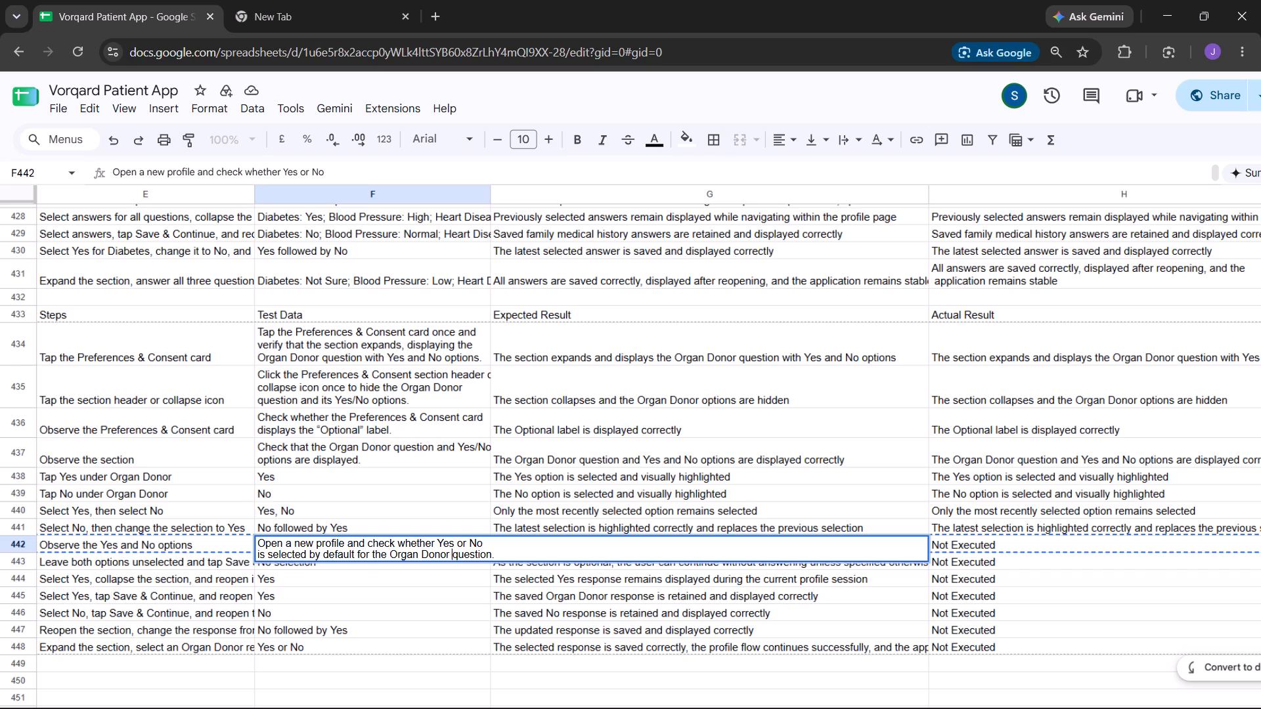
key(ctrl+Return)
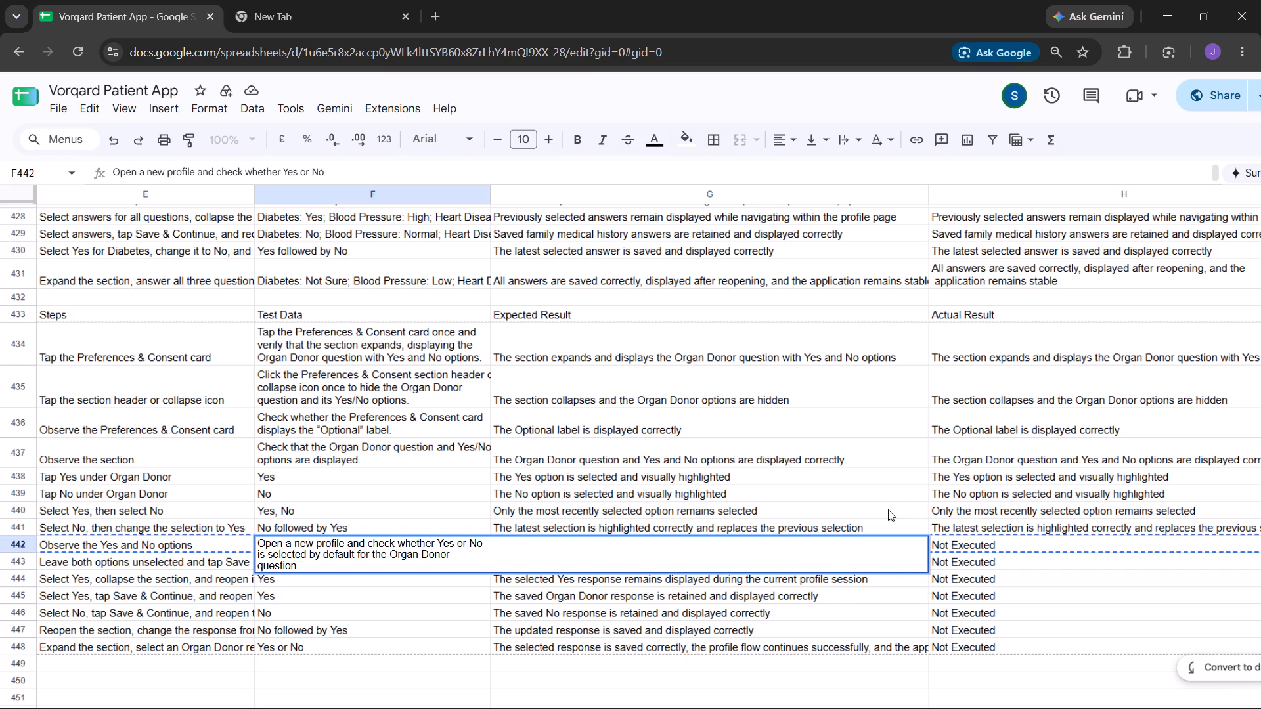
click(888, 509)
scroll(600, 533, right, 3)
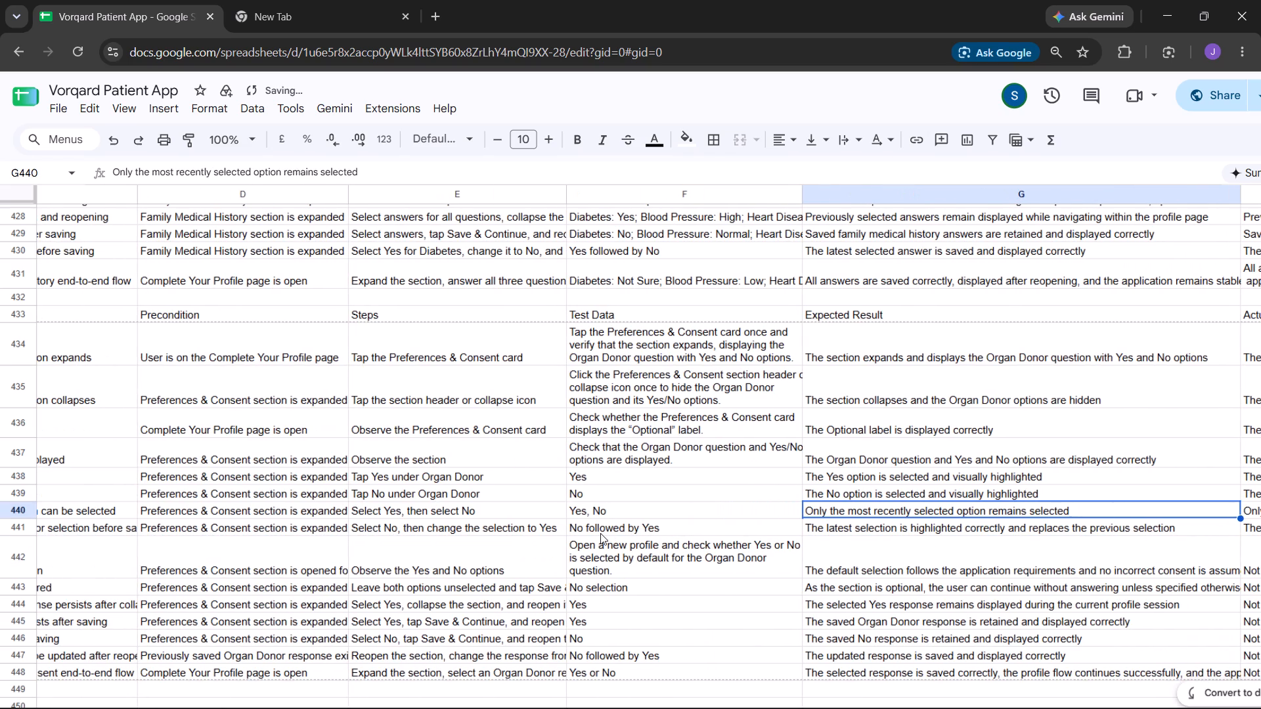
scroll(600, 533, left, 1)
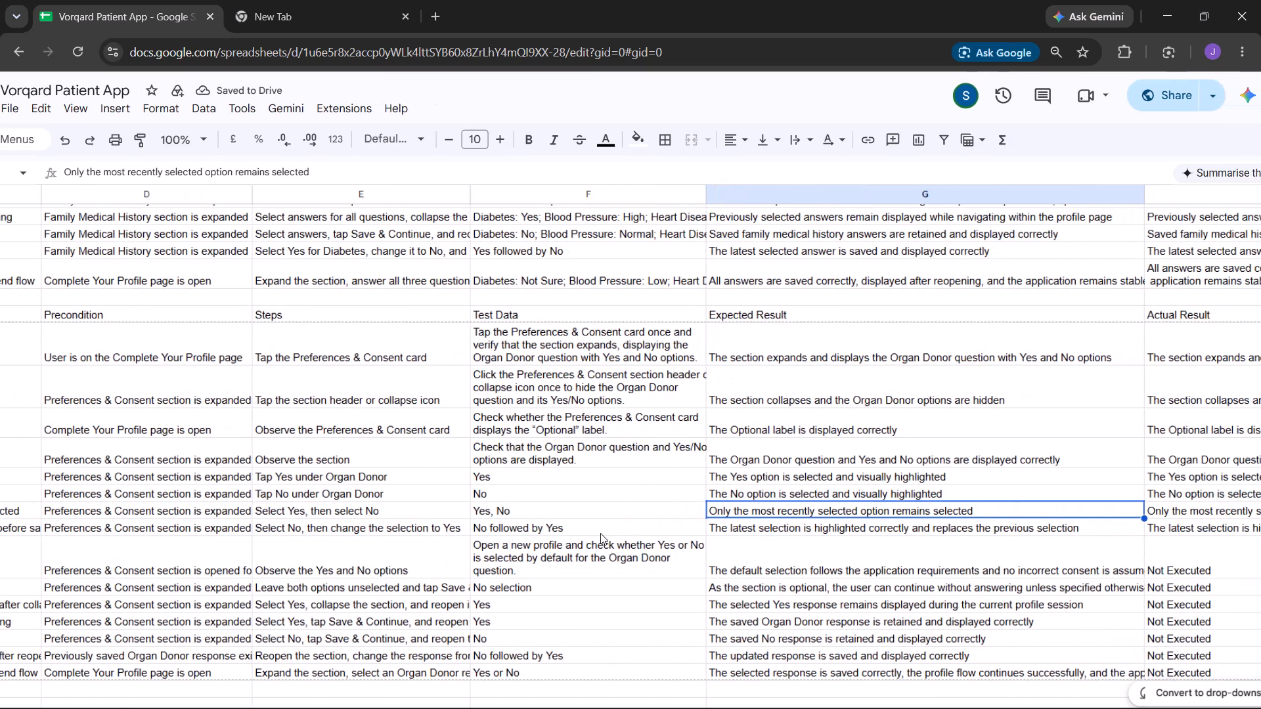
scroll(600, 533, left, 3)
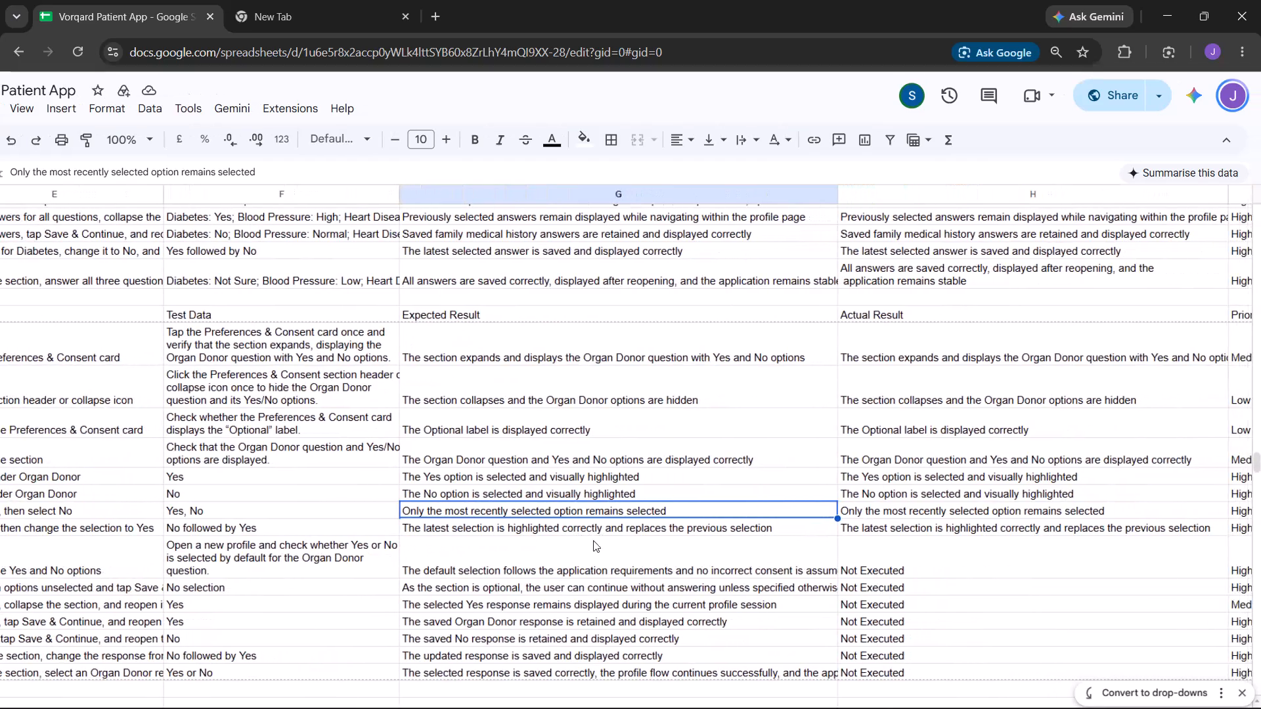
Review row 442's full expected result against its steps and test data for the default Organ Donor selection.
double_click(590, 547)
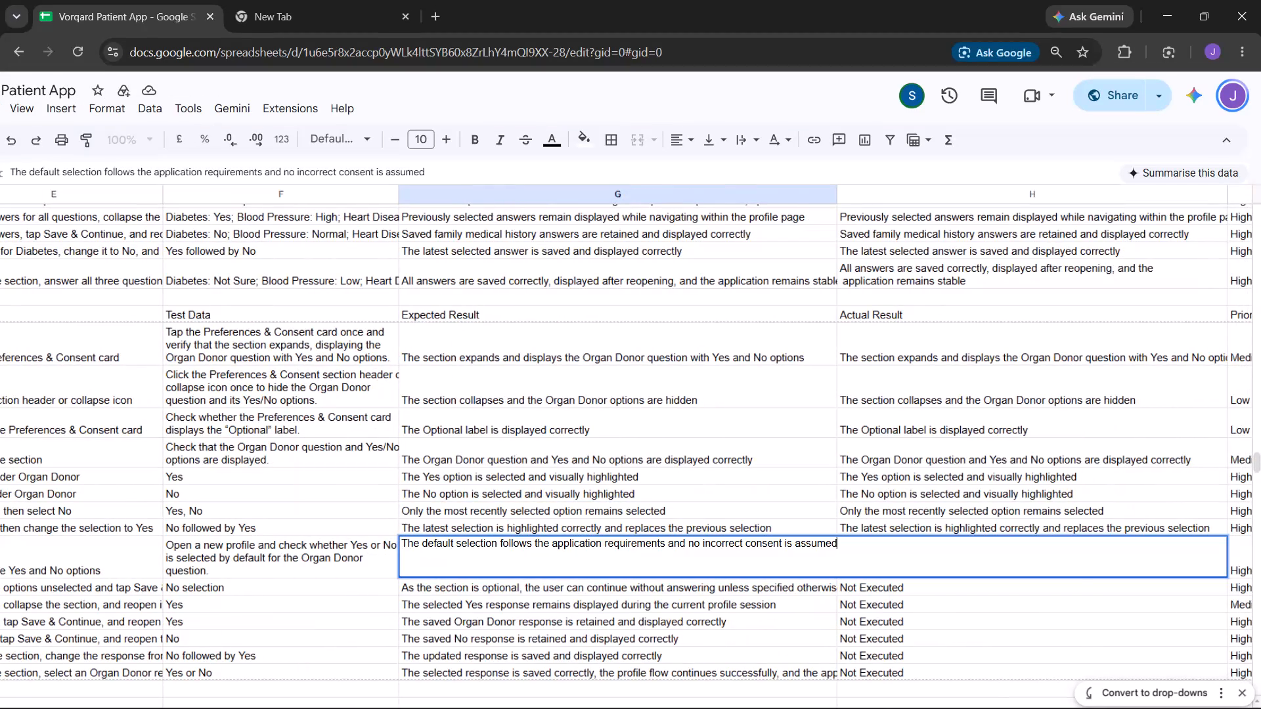
scroll(590, 547, right, 2)
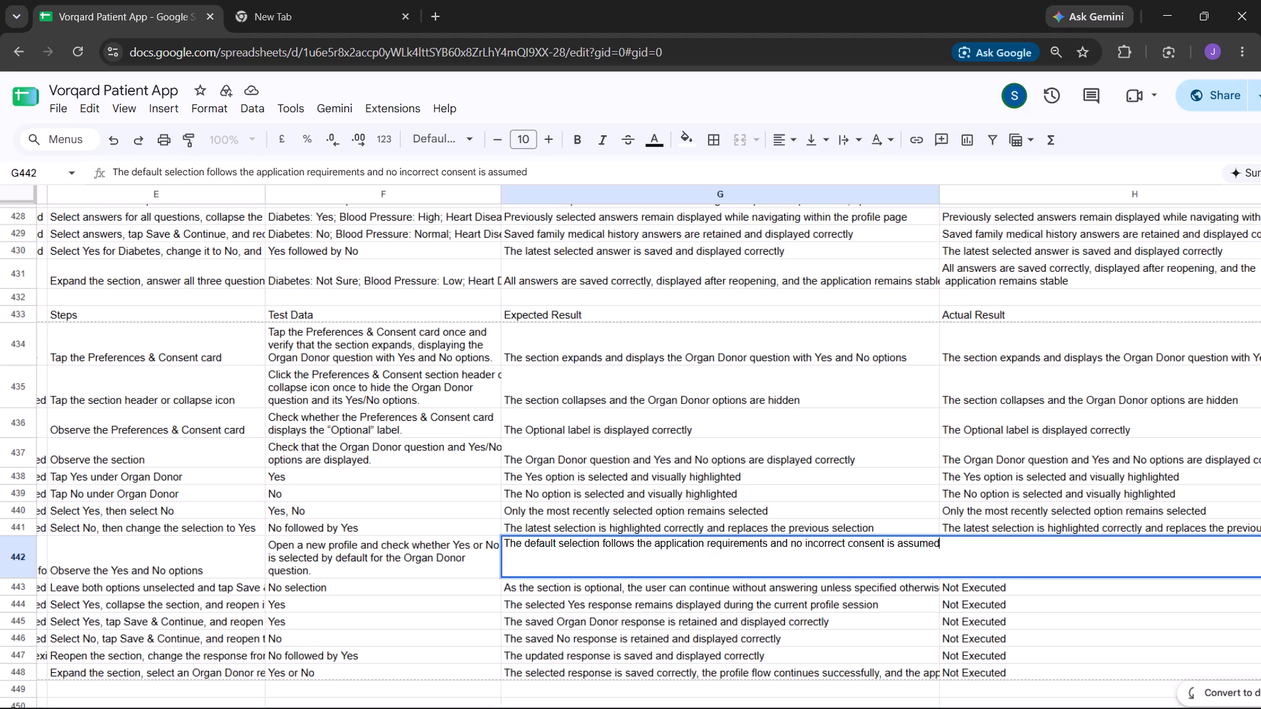
scroll(505, 559, right, 1)
scroll(374, 545, right, 1)
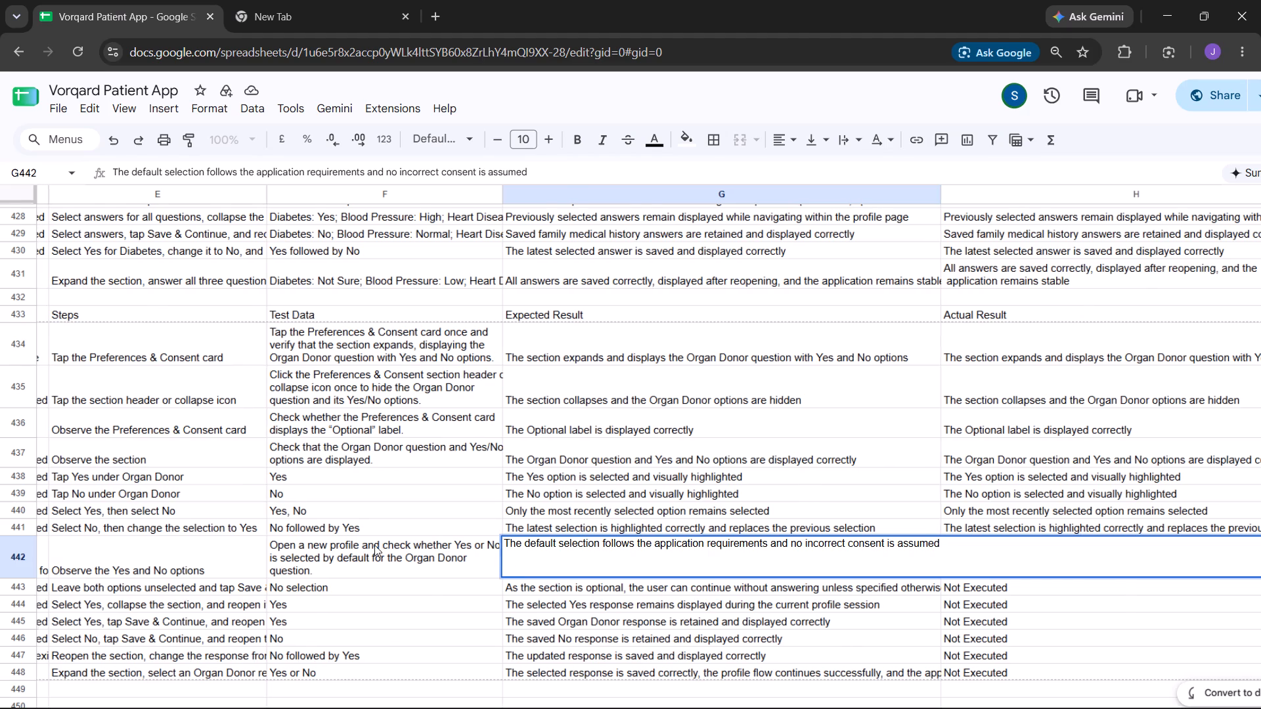
scroll(374, 545, right, 1)
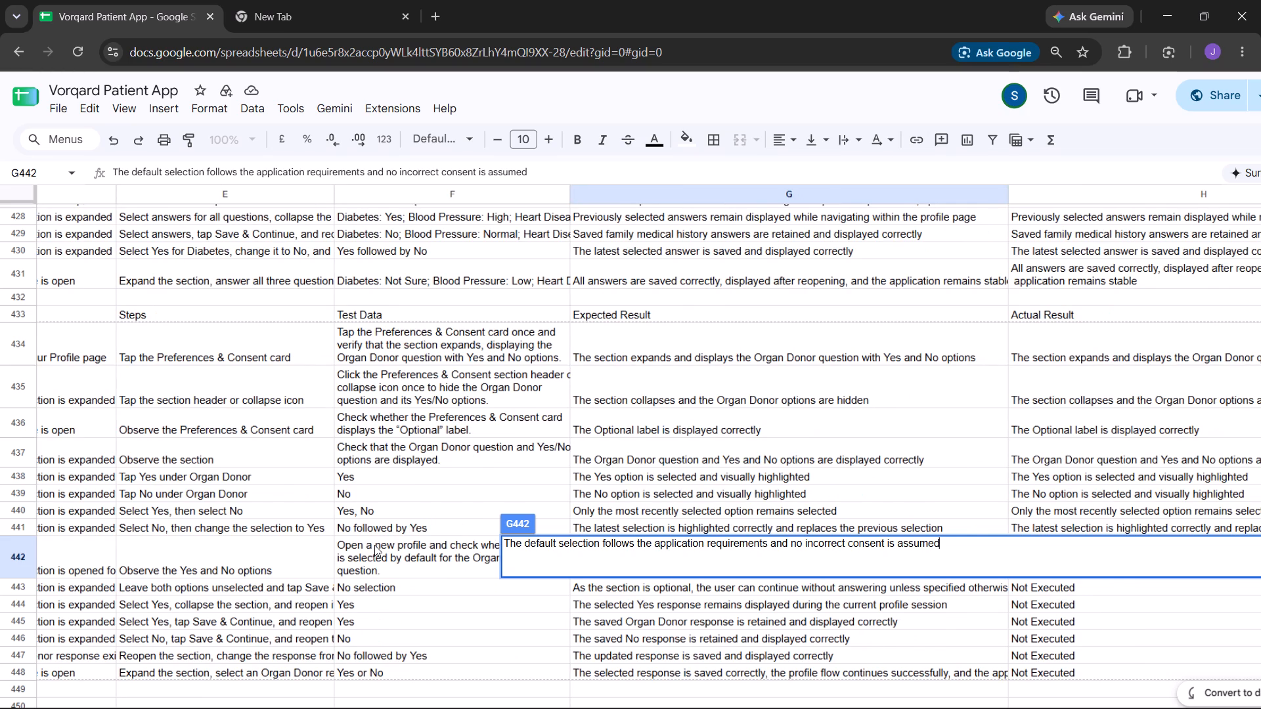
click(494, 513)
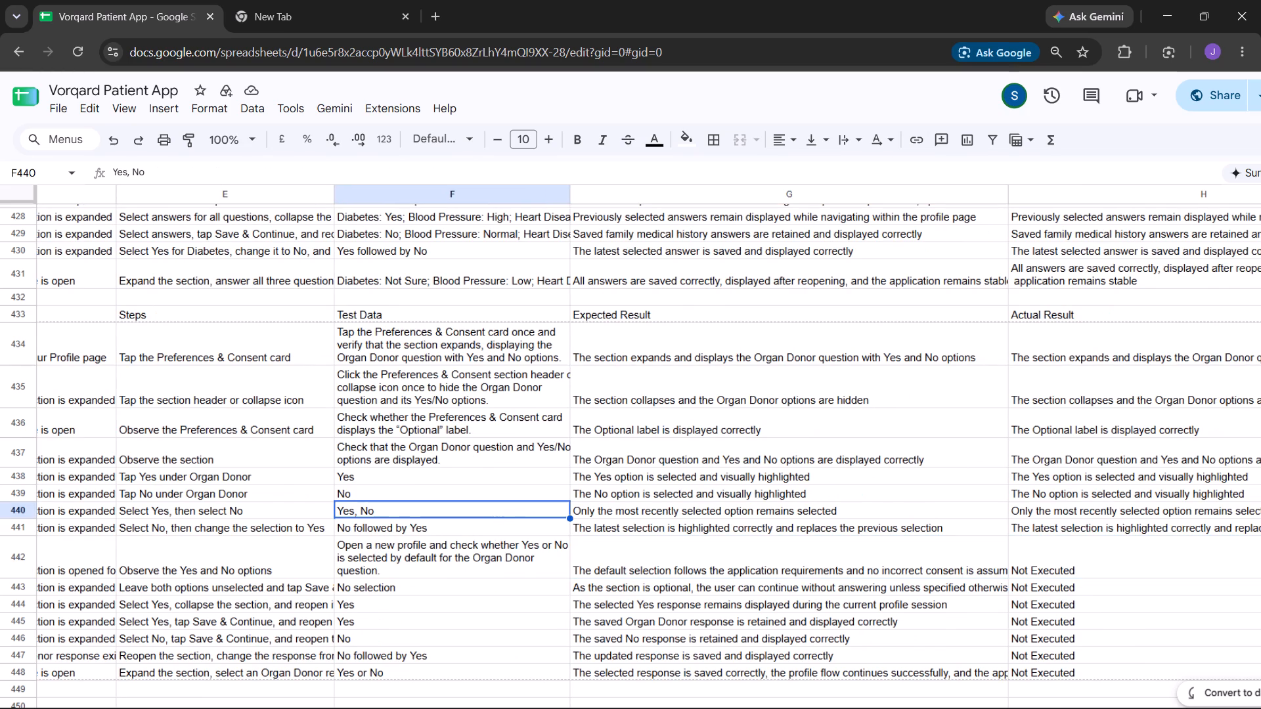
click(489, 553)
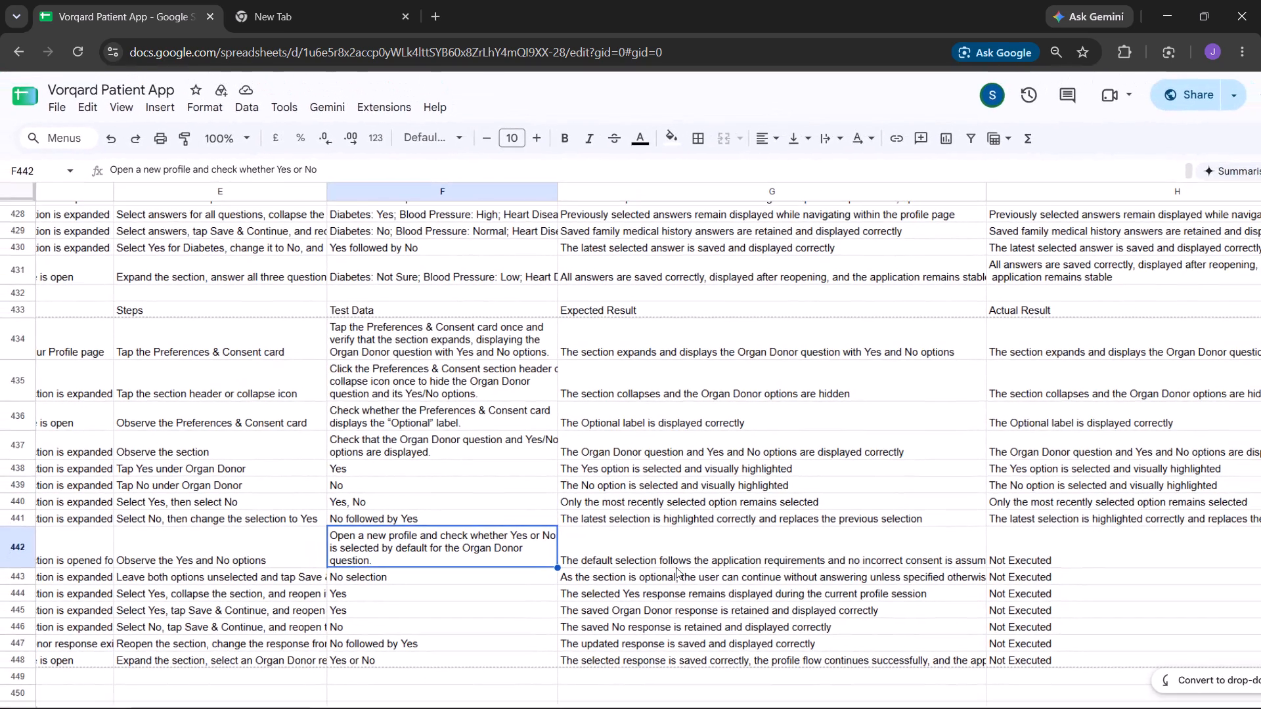
scroll(676, 567, down, 2)
scroll(676, 567, up, 1)
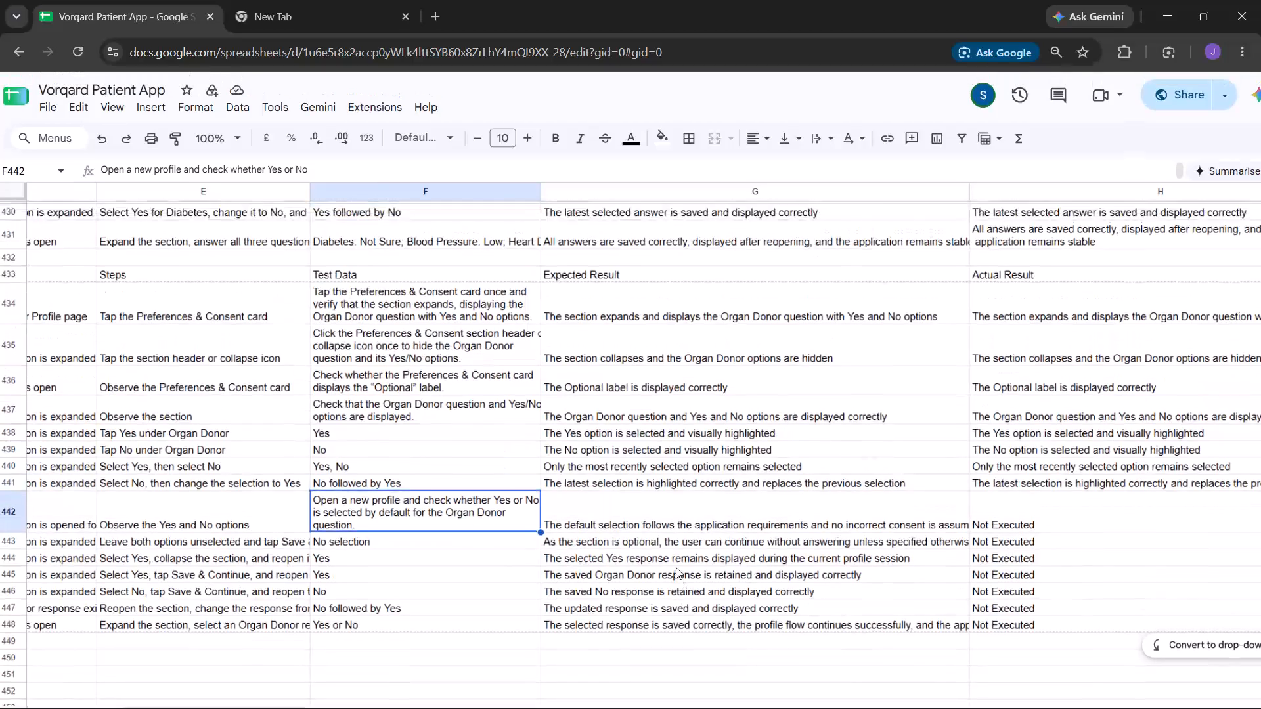
scroll(676, 567, up, 1)
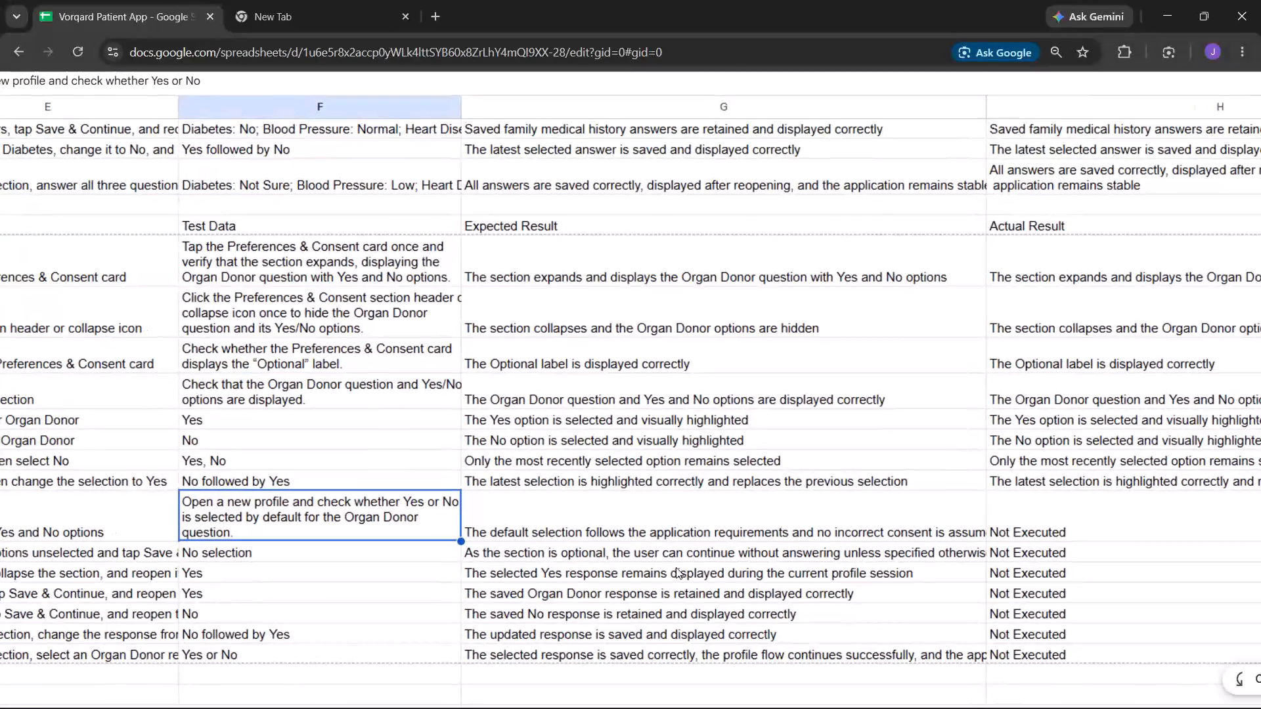
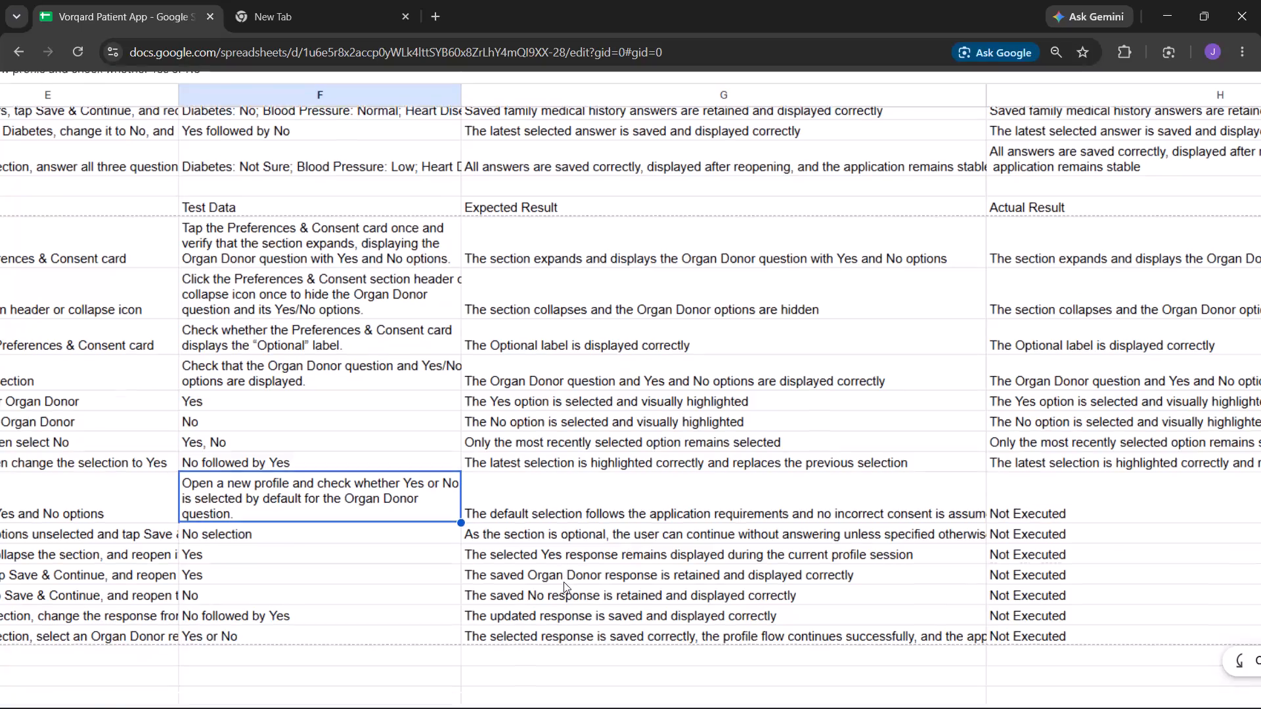
Review the preconditions, steps, test data and expected results of the remaining Not Executed rows, 442 to 448.
scroll(564, 582, up, 1)
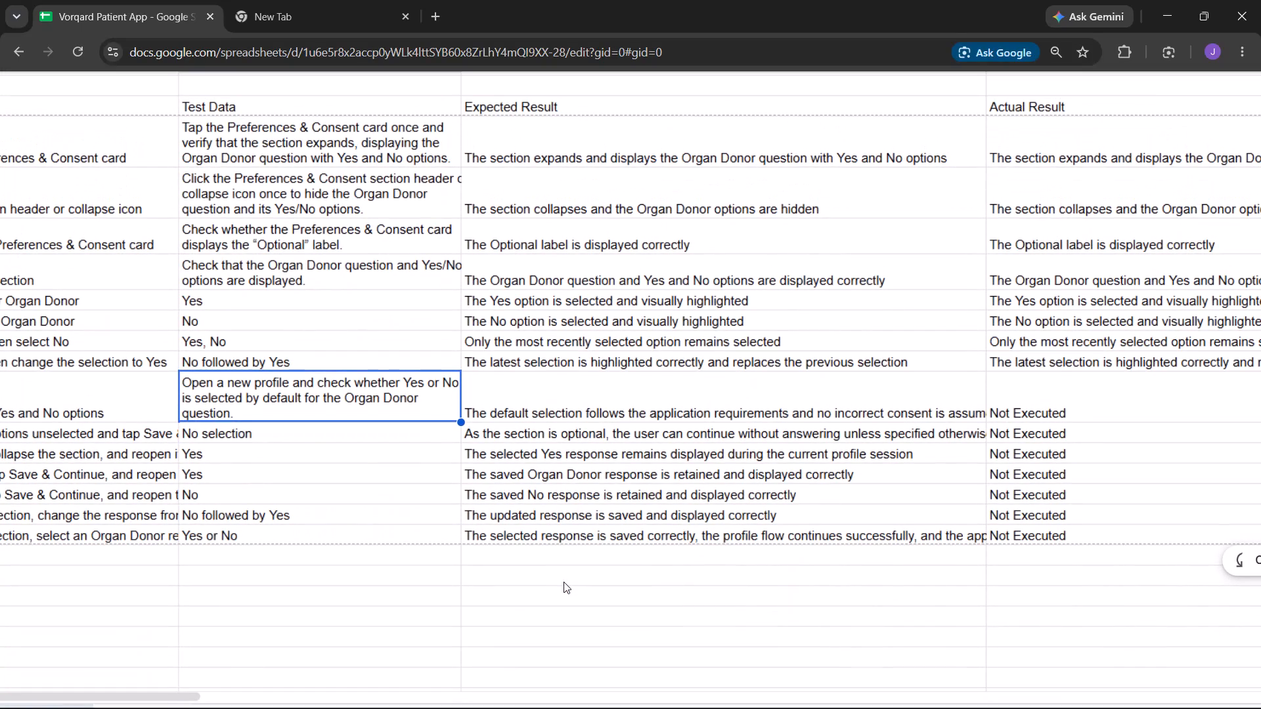
scroll(564, 582, right, 1)
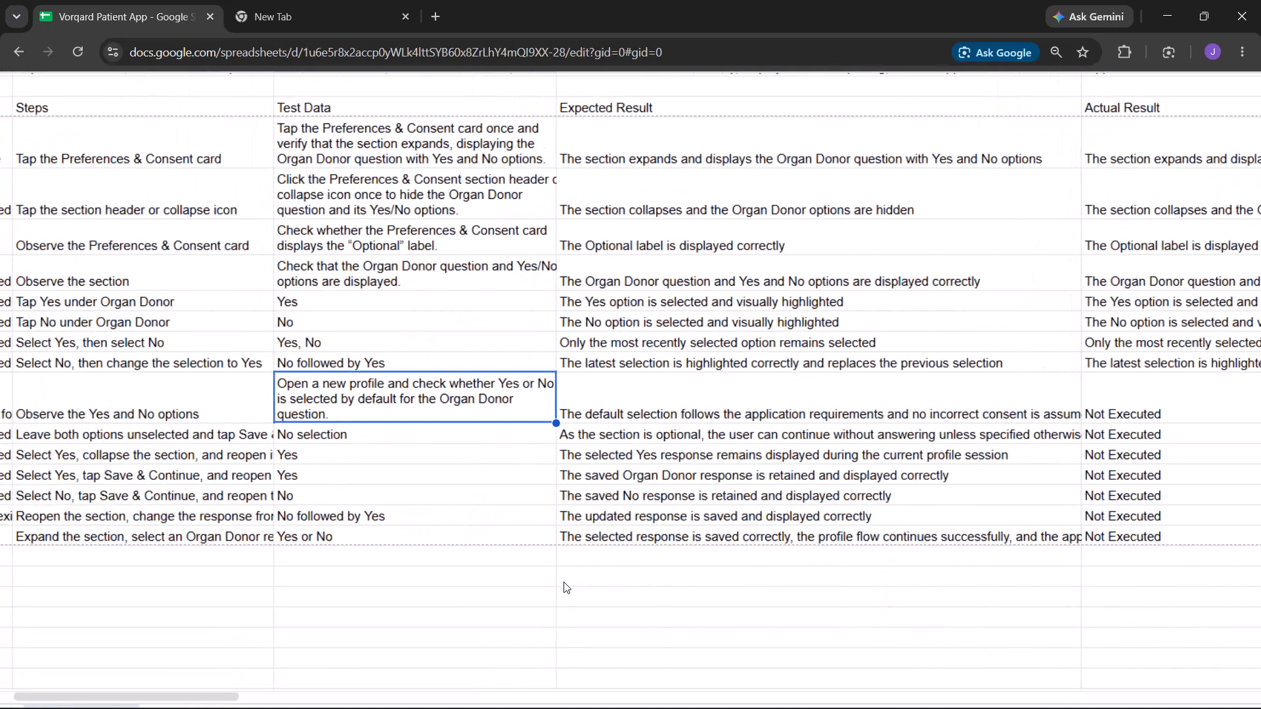
scroll(564, 582, right, 2)
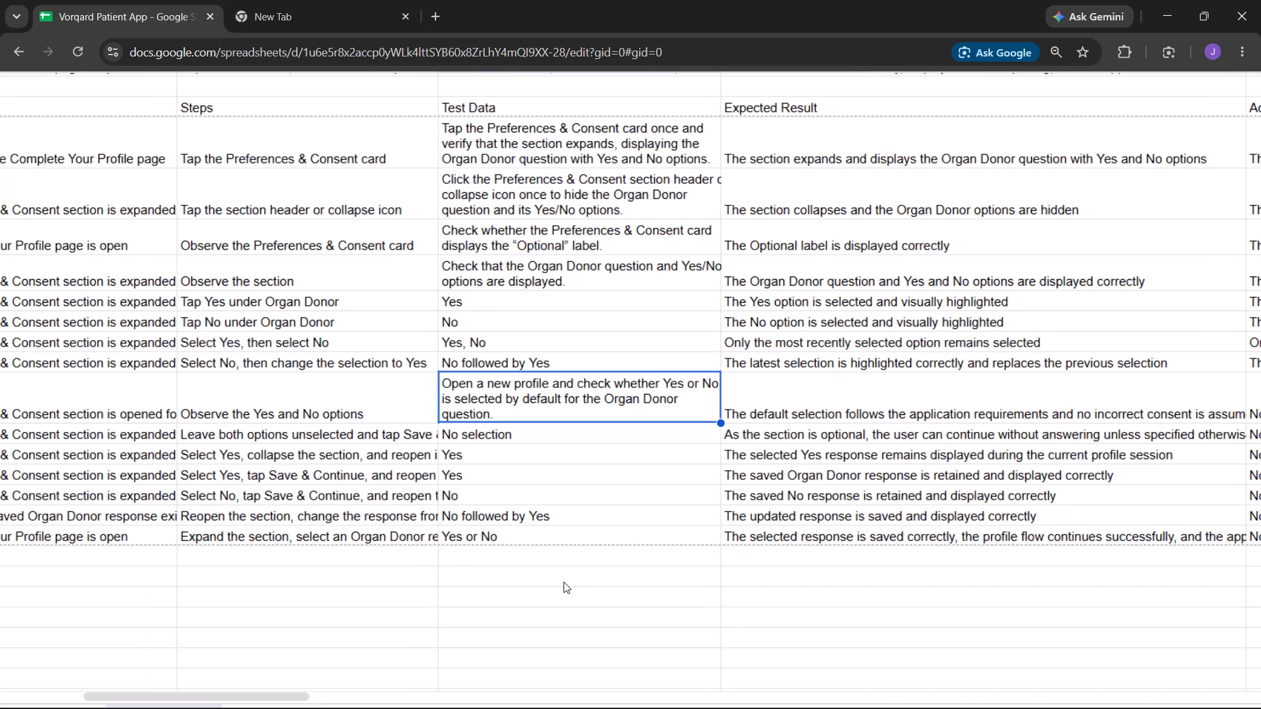
scroll(564, 582, right, 1)
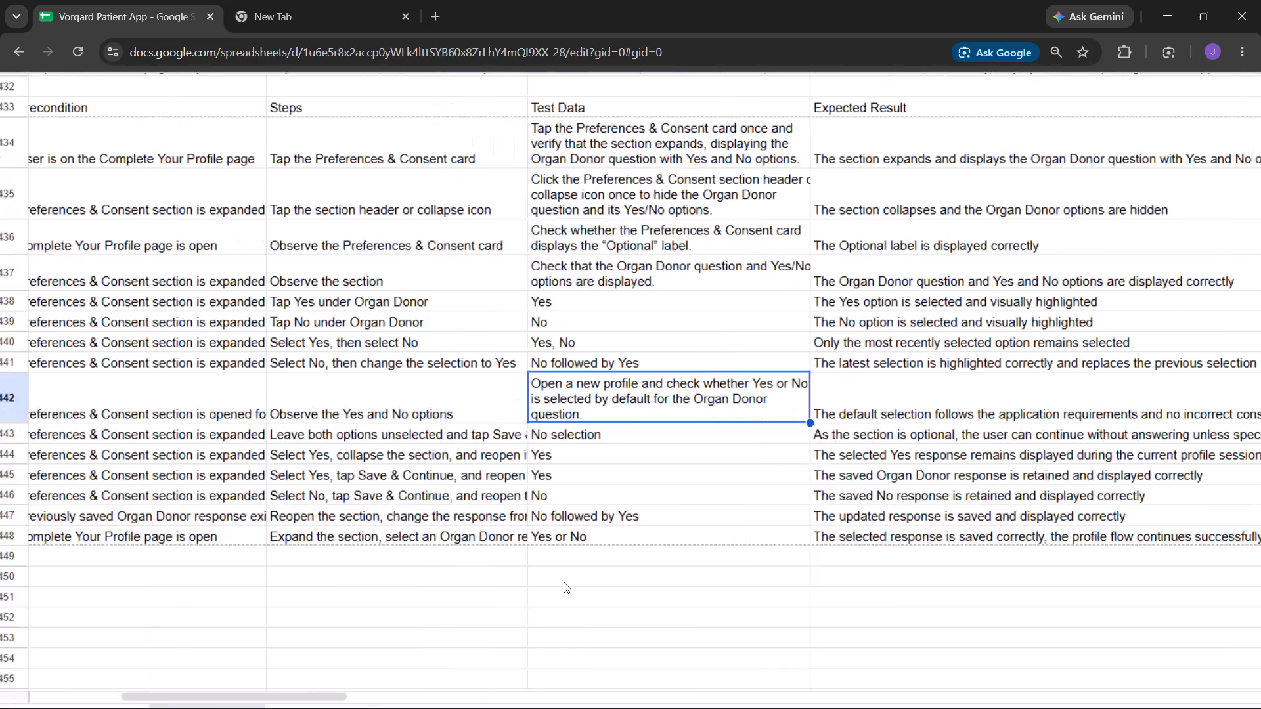
scroll(564, 582, right, 1)
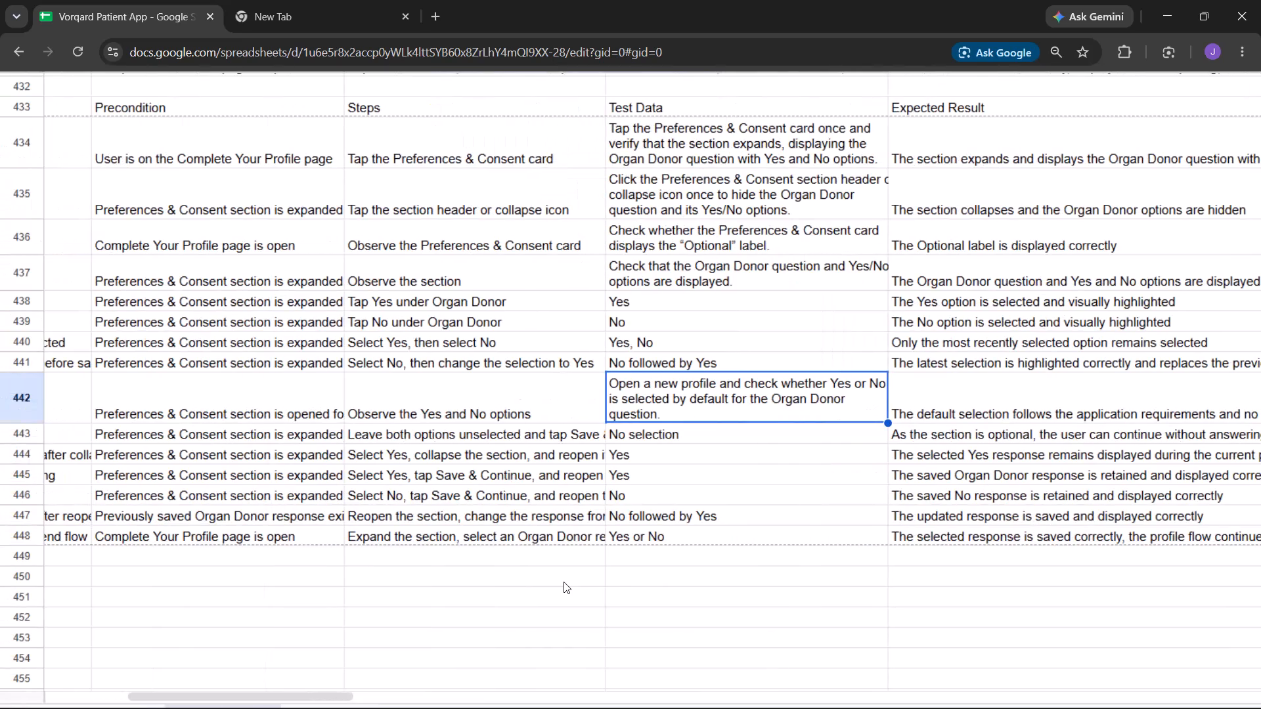
scroll(564, 582, left, 3)
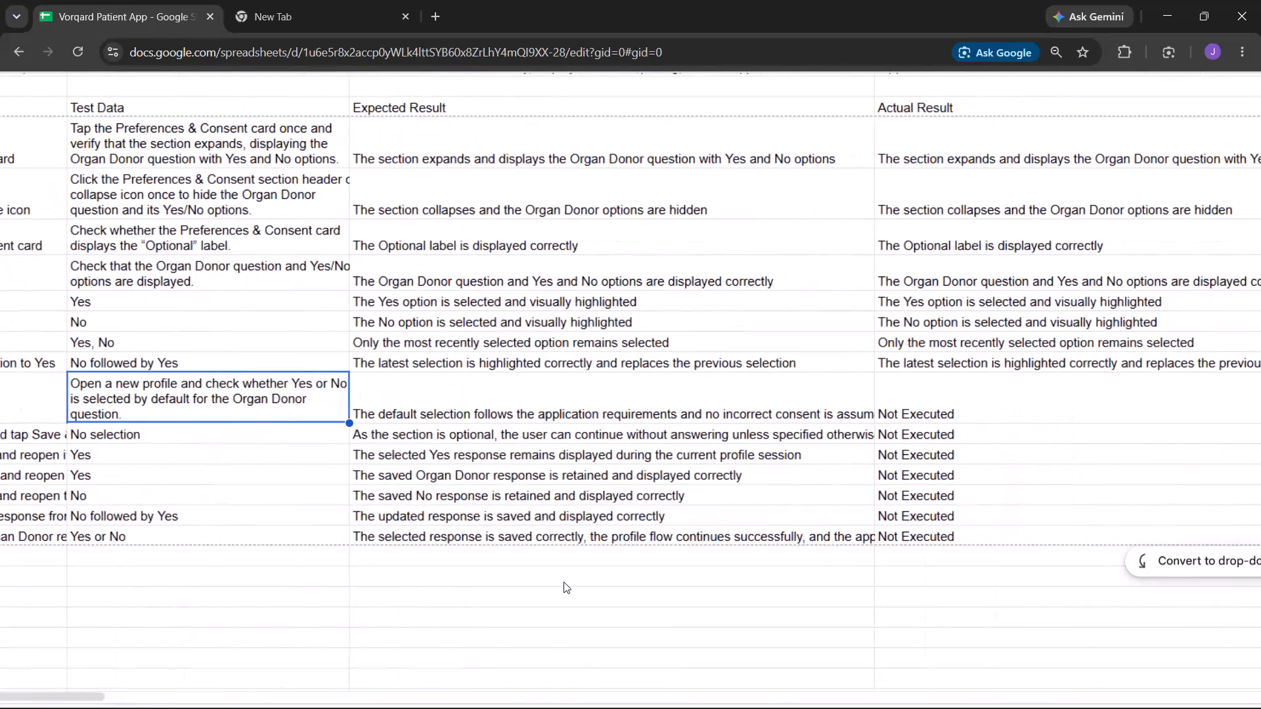
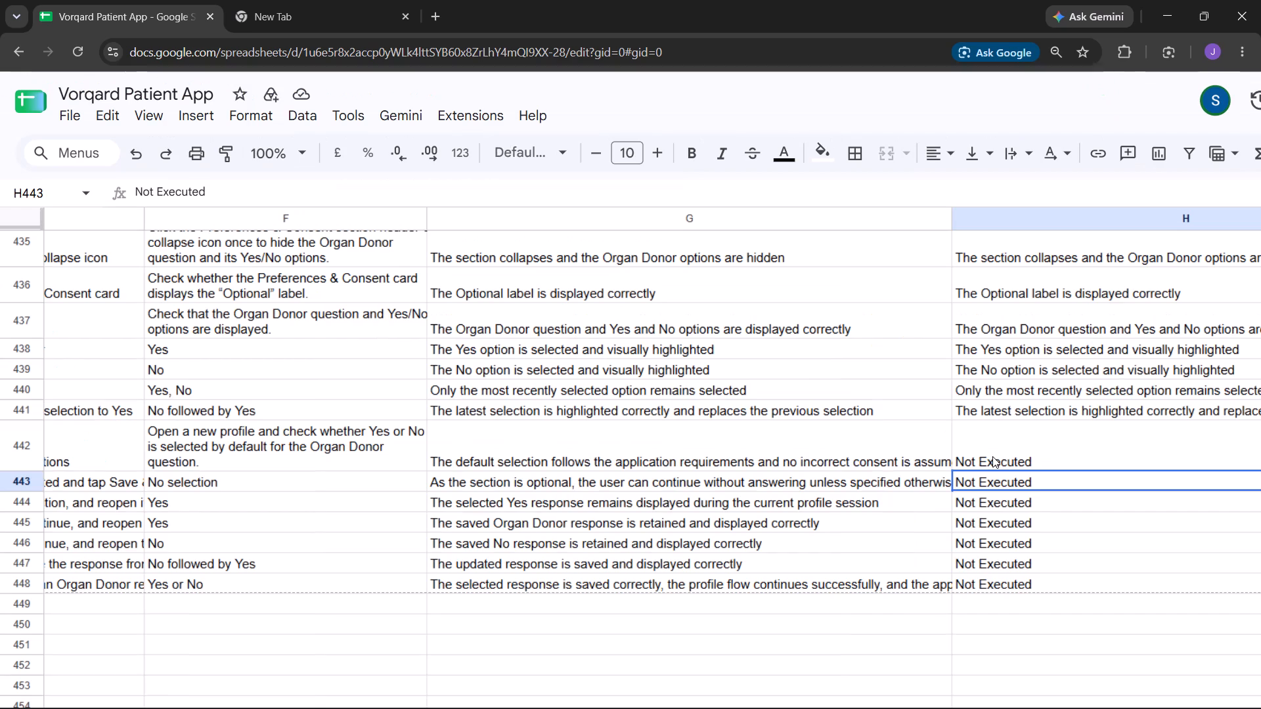
scroll(983, 431, left, 2)
double_click(887, 444)
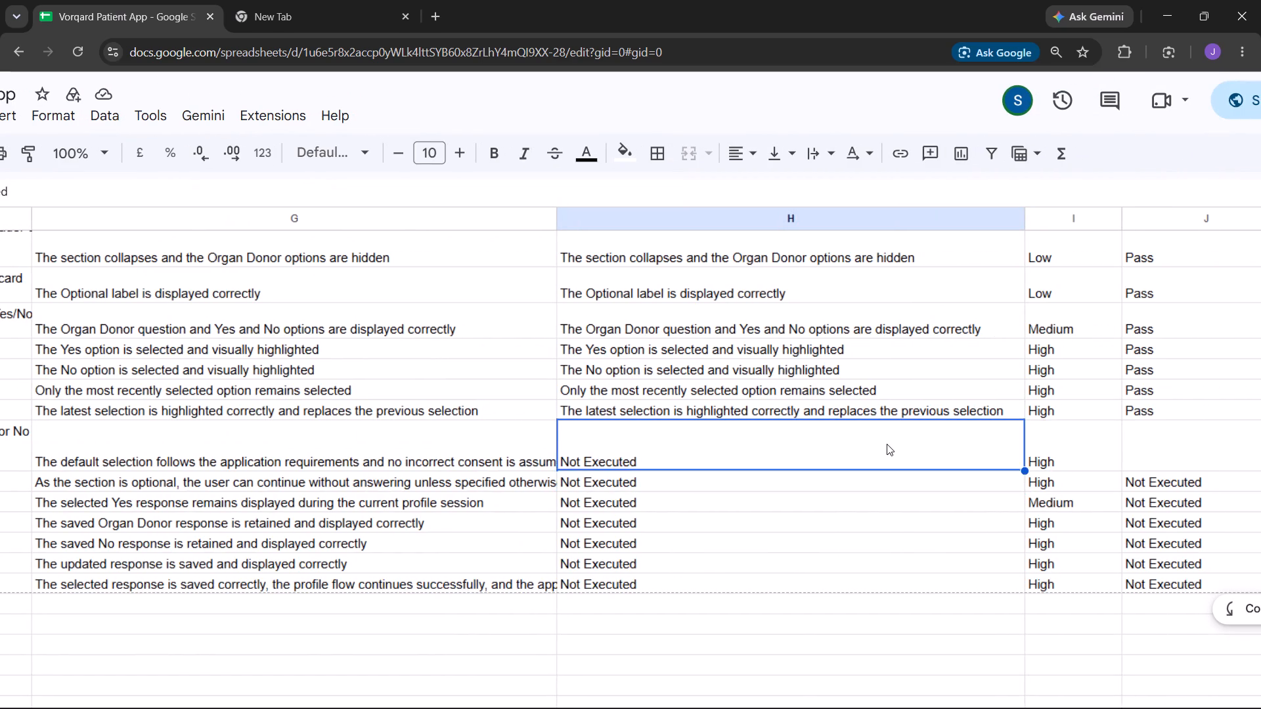
key(ctrl+a)
key(ctrl+v)
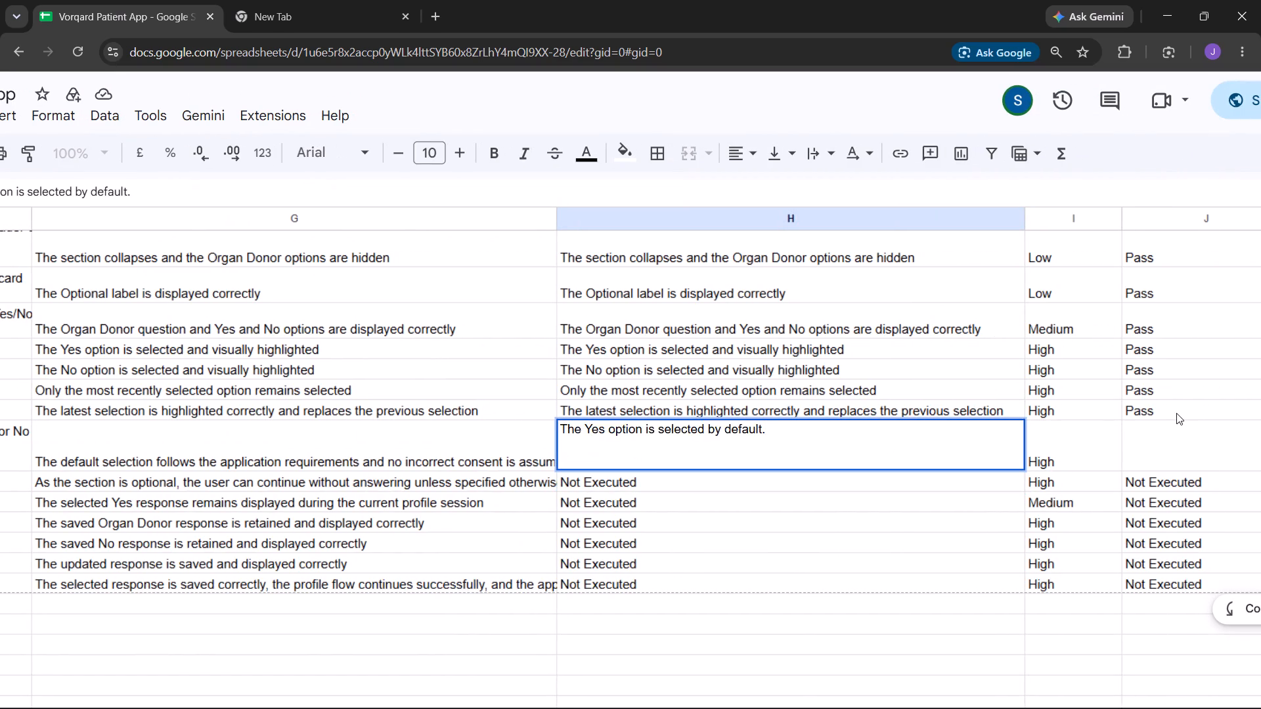
Set the status of the default Organ Donor selection case in row 442 to Fail.
click(1176, 413)
double_click(1166, 432)
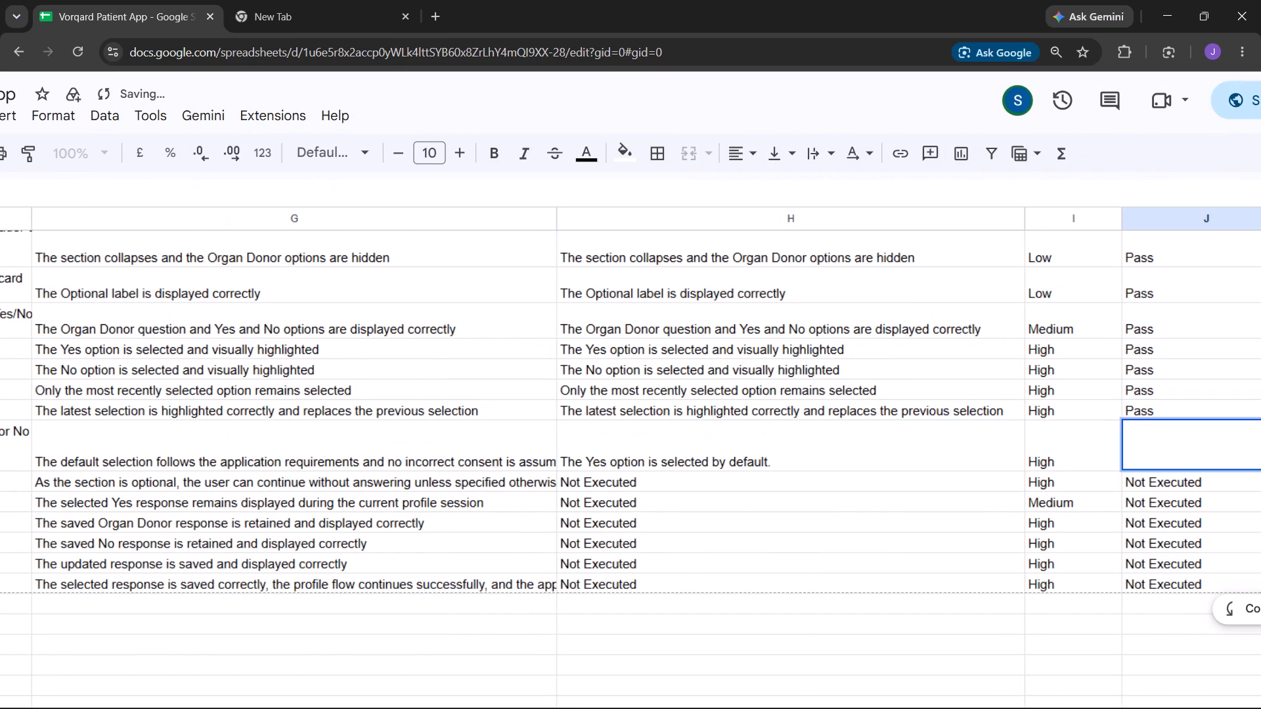
key(f)
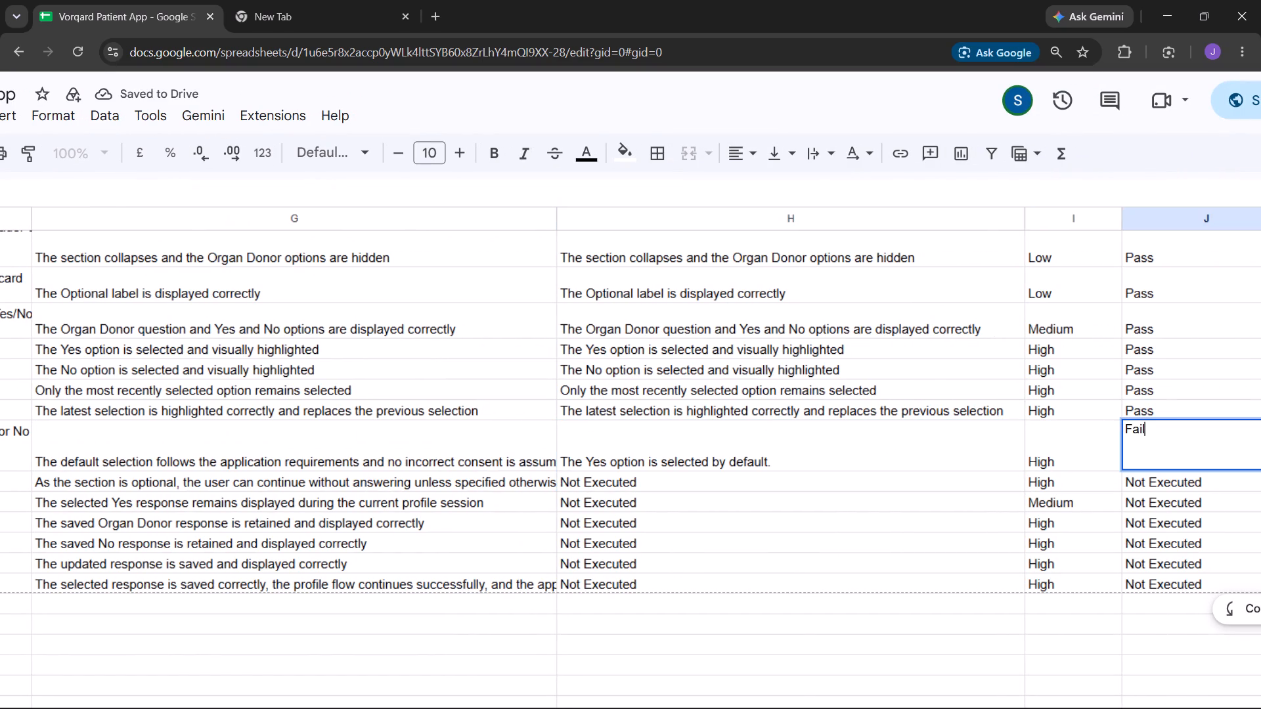
key(Return)
Check row 442's full expected result against its newly entered actual result and status.
scroll(1166, 432, left, 4)
scroll(1166, 432, right, 1)
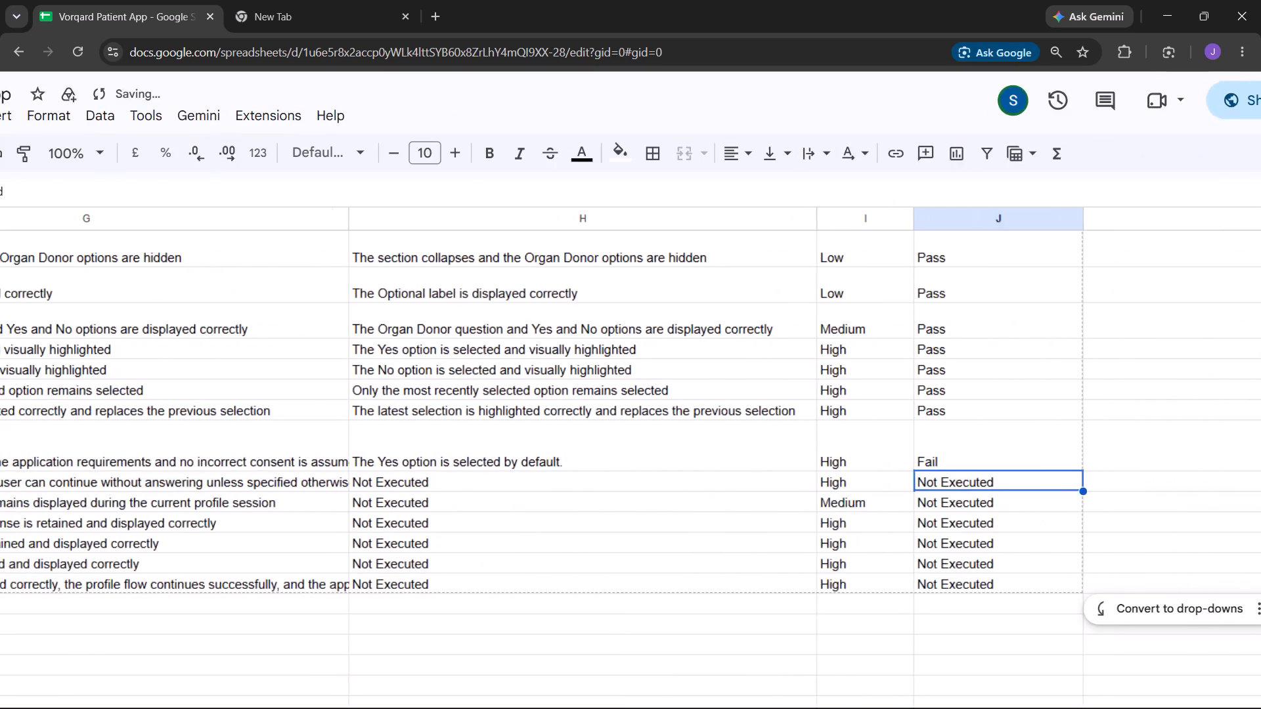
scroll(1166, 432, right, 2)
scroll(1013, 397, right, 1)
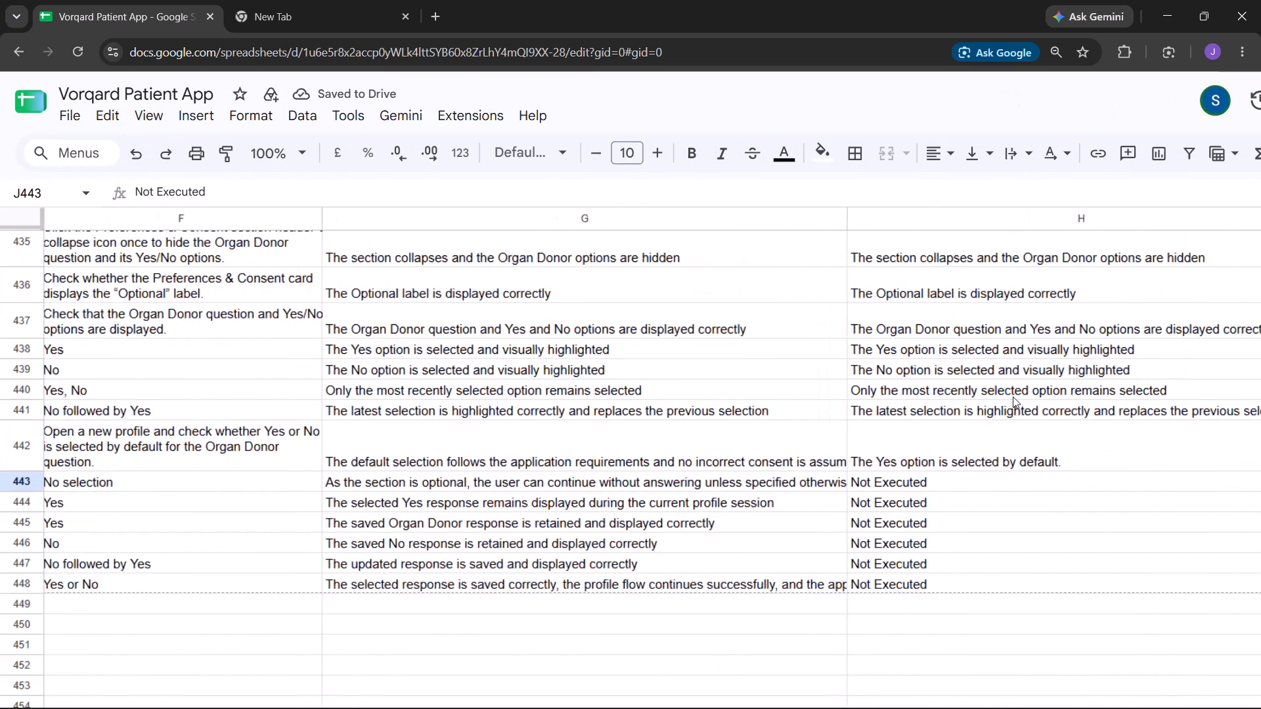
scroll(761, 429, right, 1)
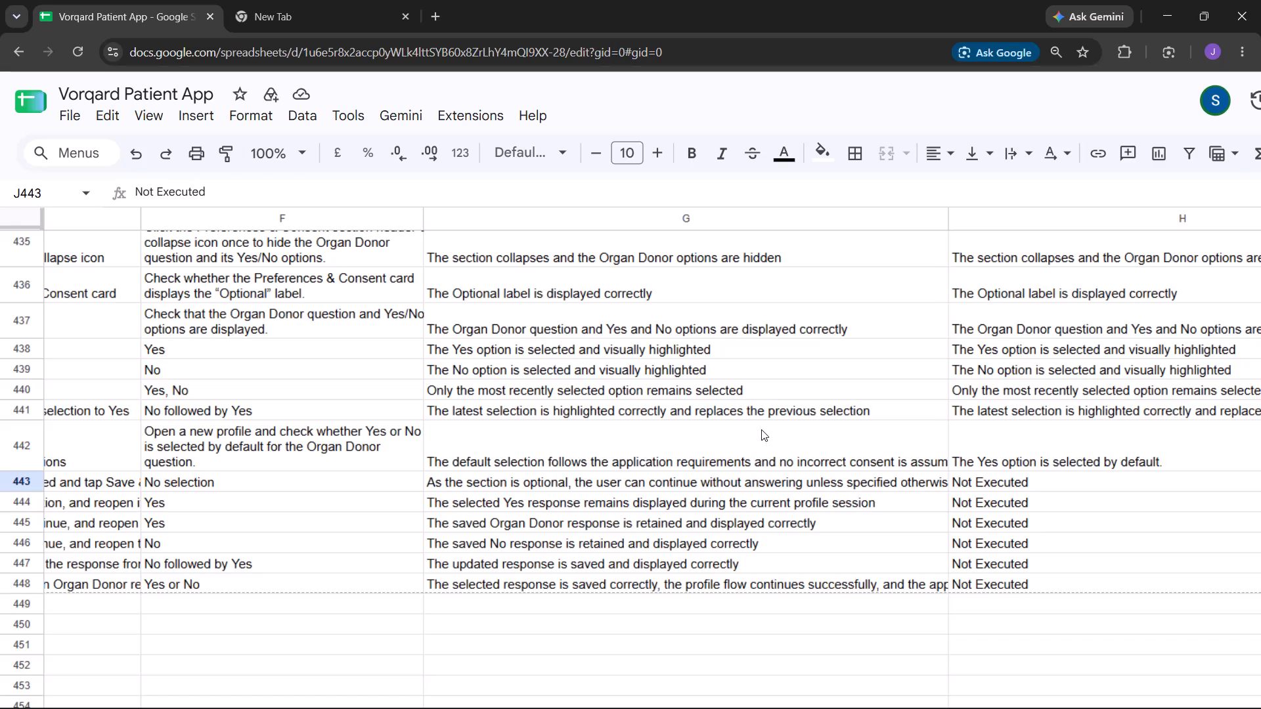
click(761, 429)
double_click(761, 429)
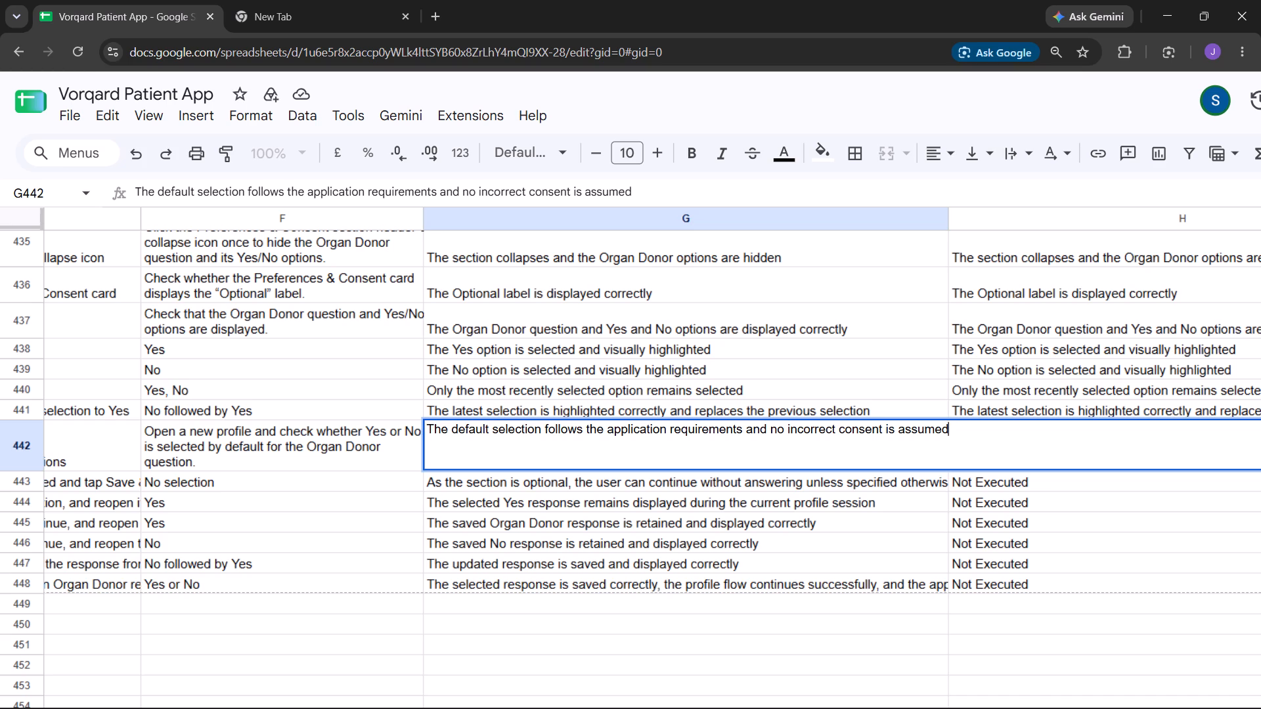
click(1000, 616)
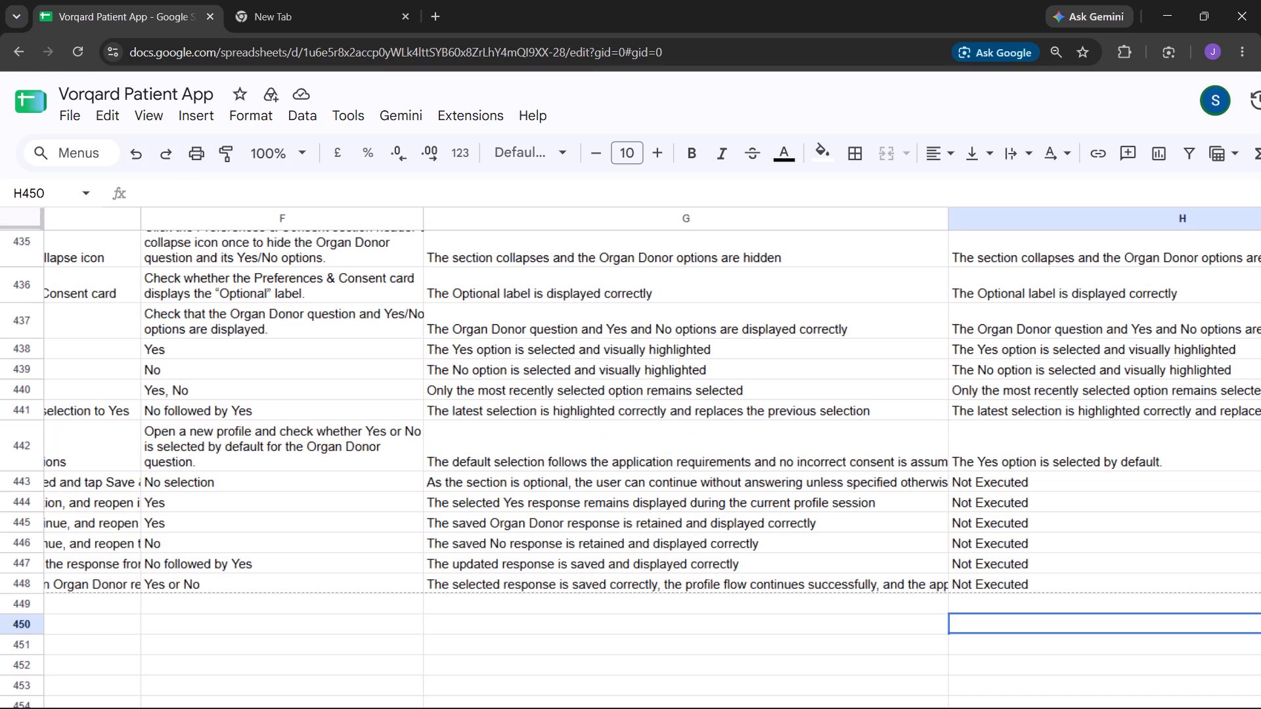
double_click(742, 441)
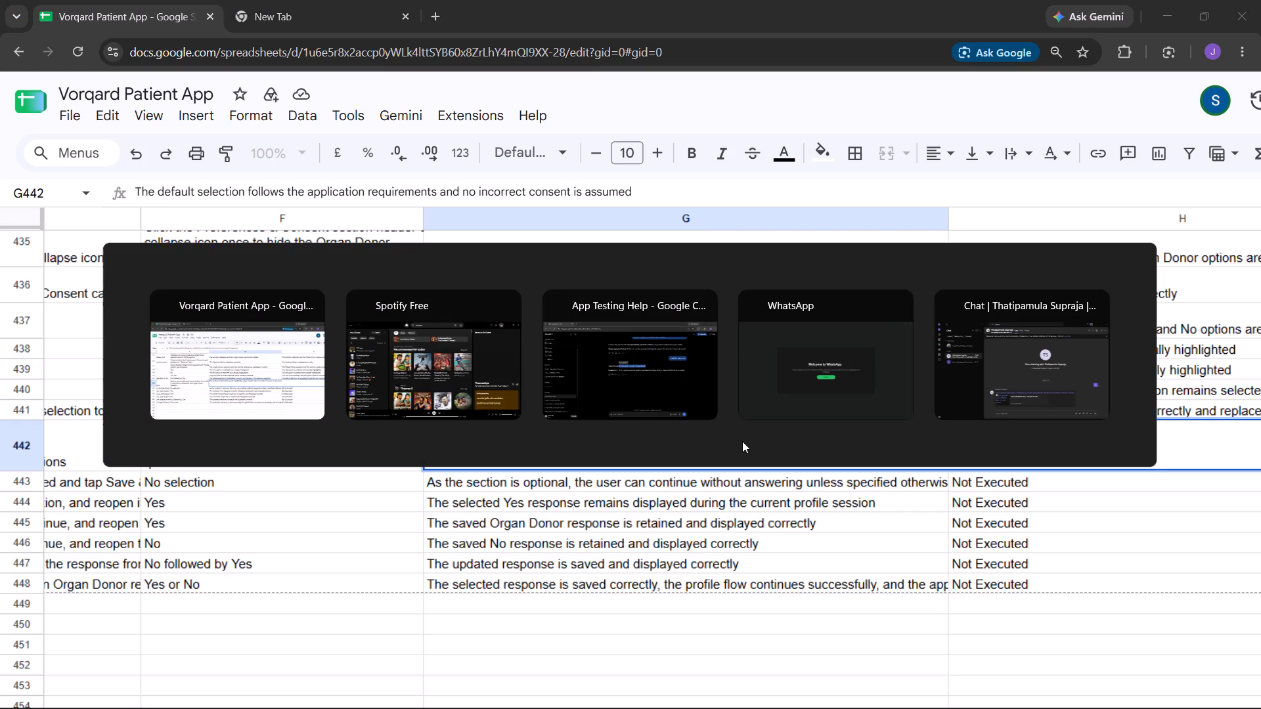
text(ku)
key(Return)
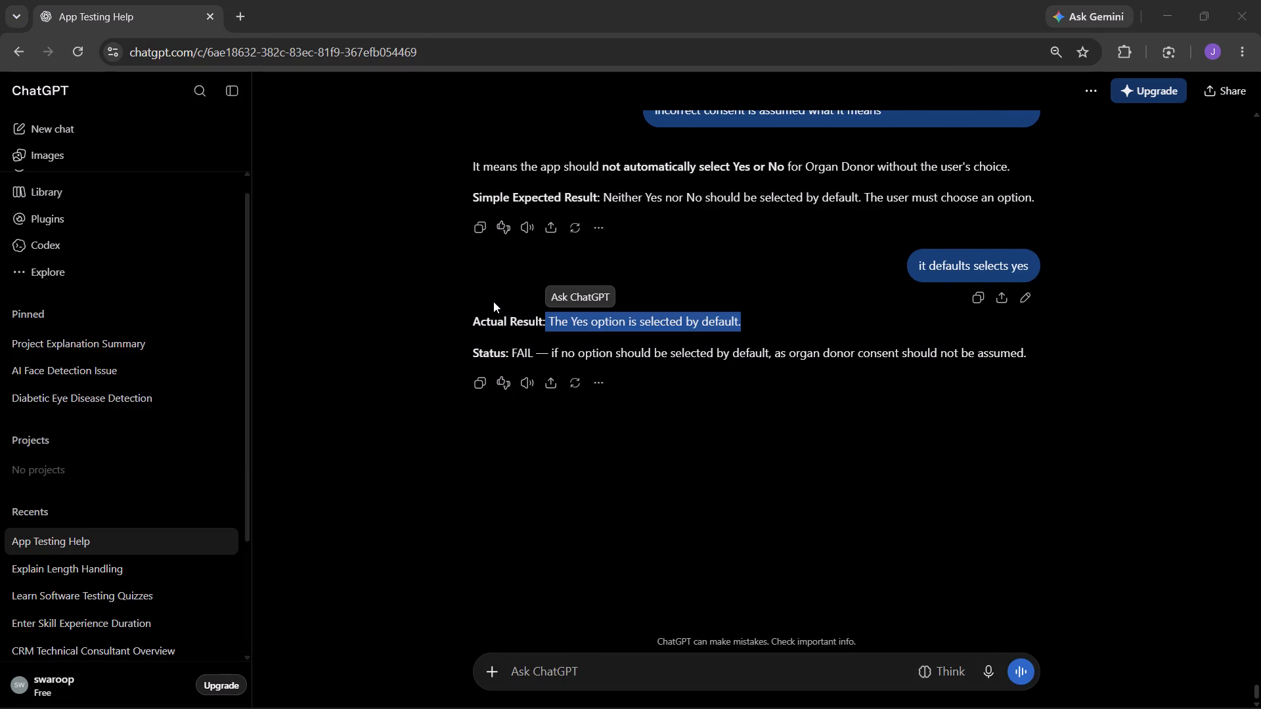